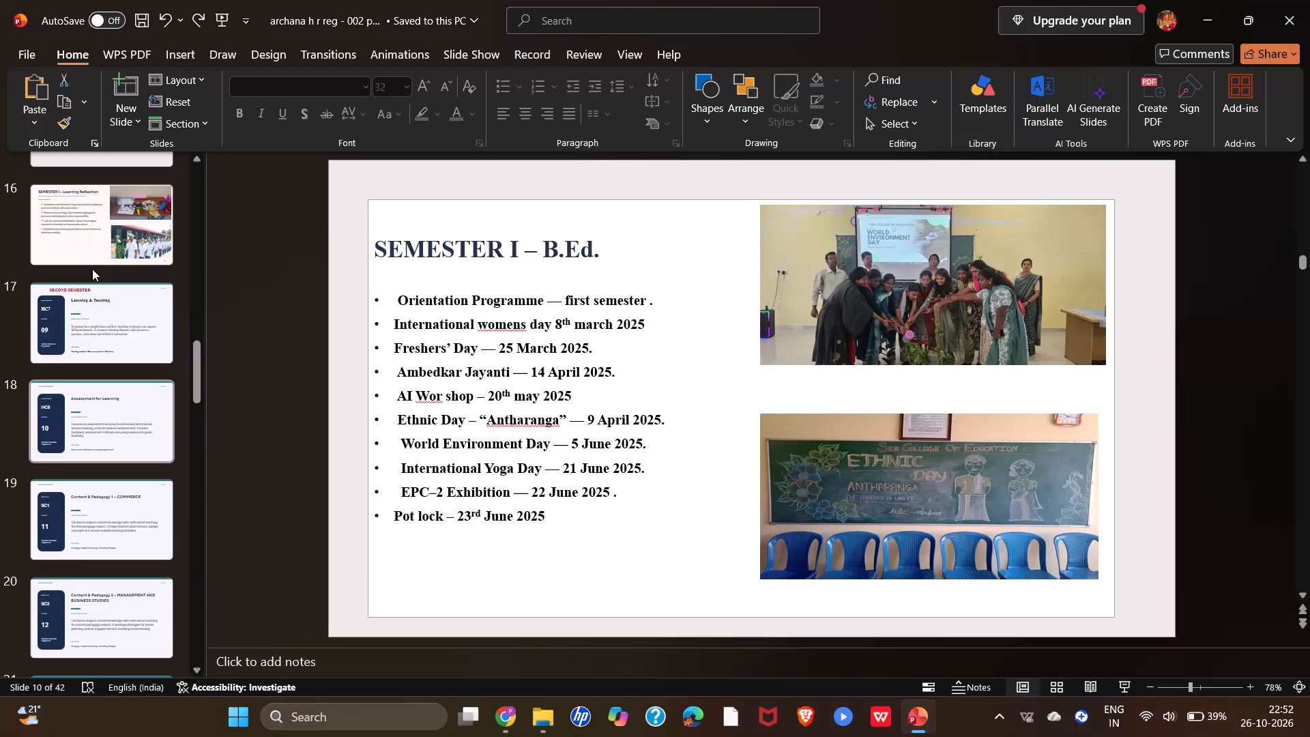
Capture a full-screen screenshot of slide 17, the second-semester "Learning & Teaching" slide.
click(95, 323)
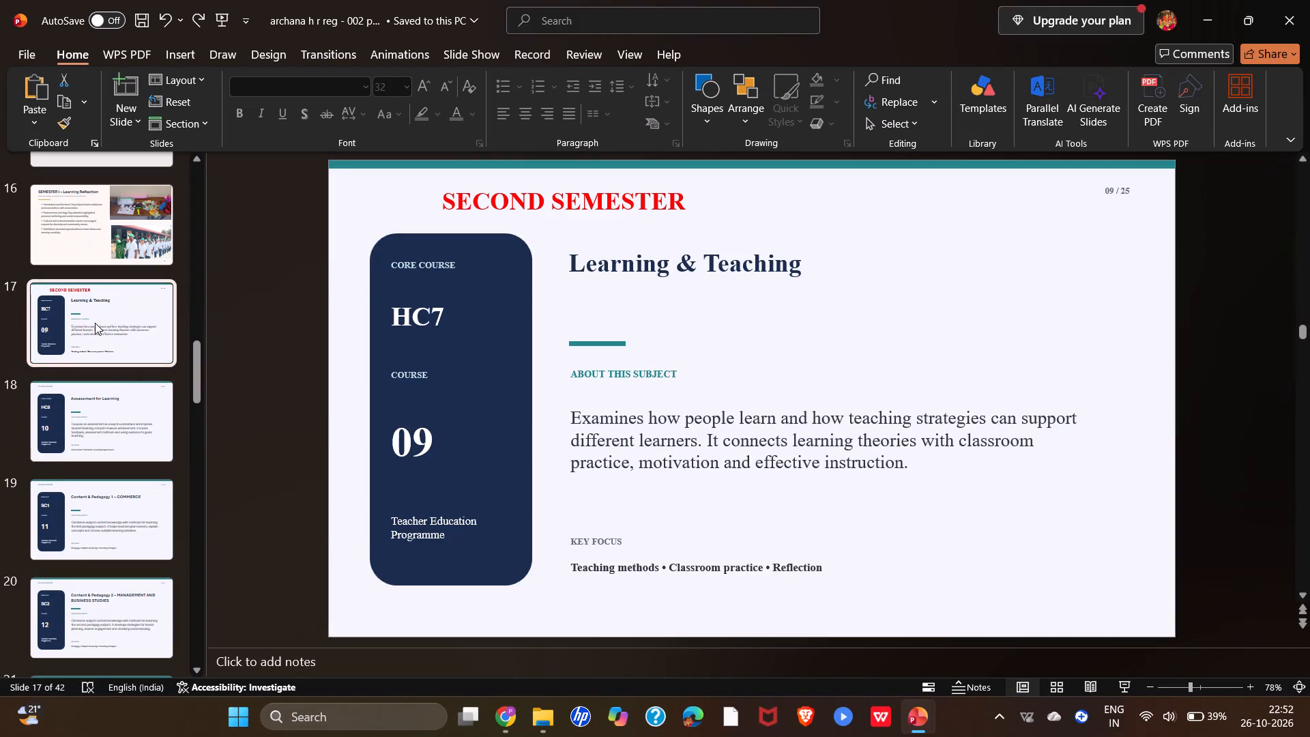
key(Print)
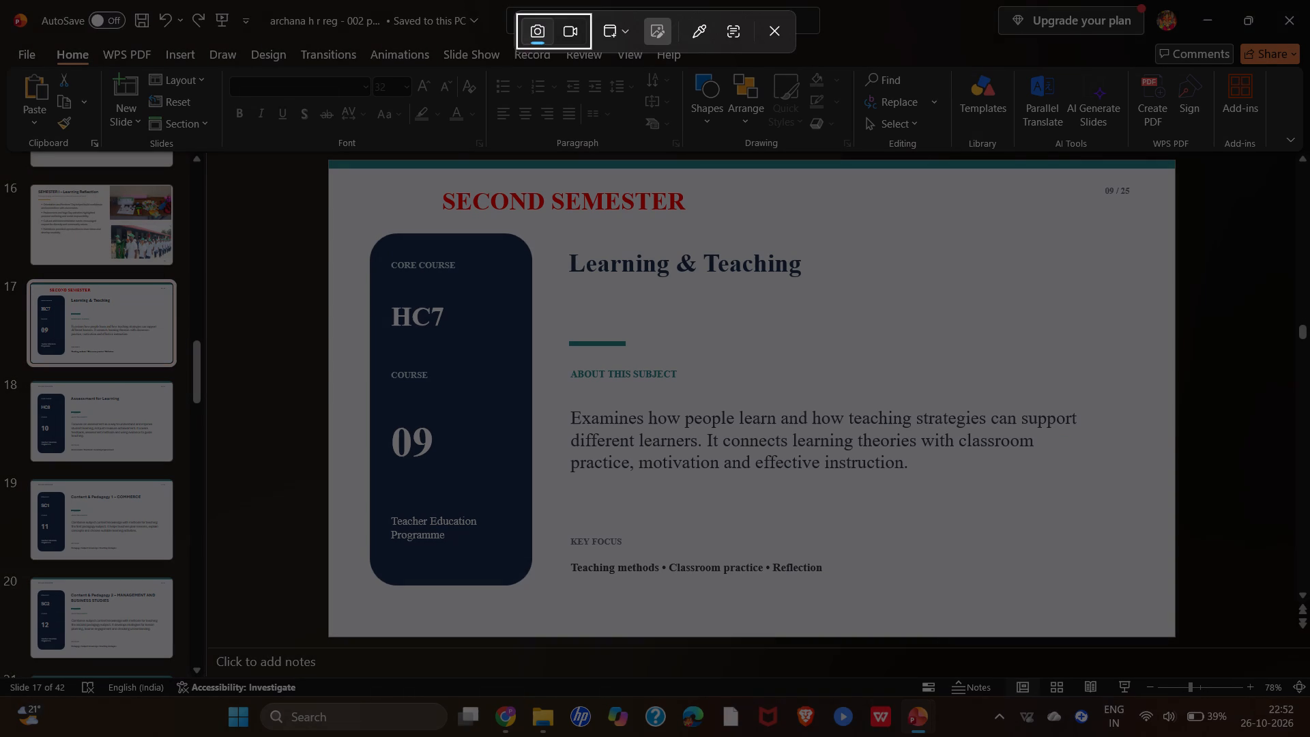
click(95, 323)
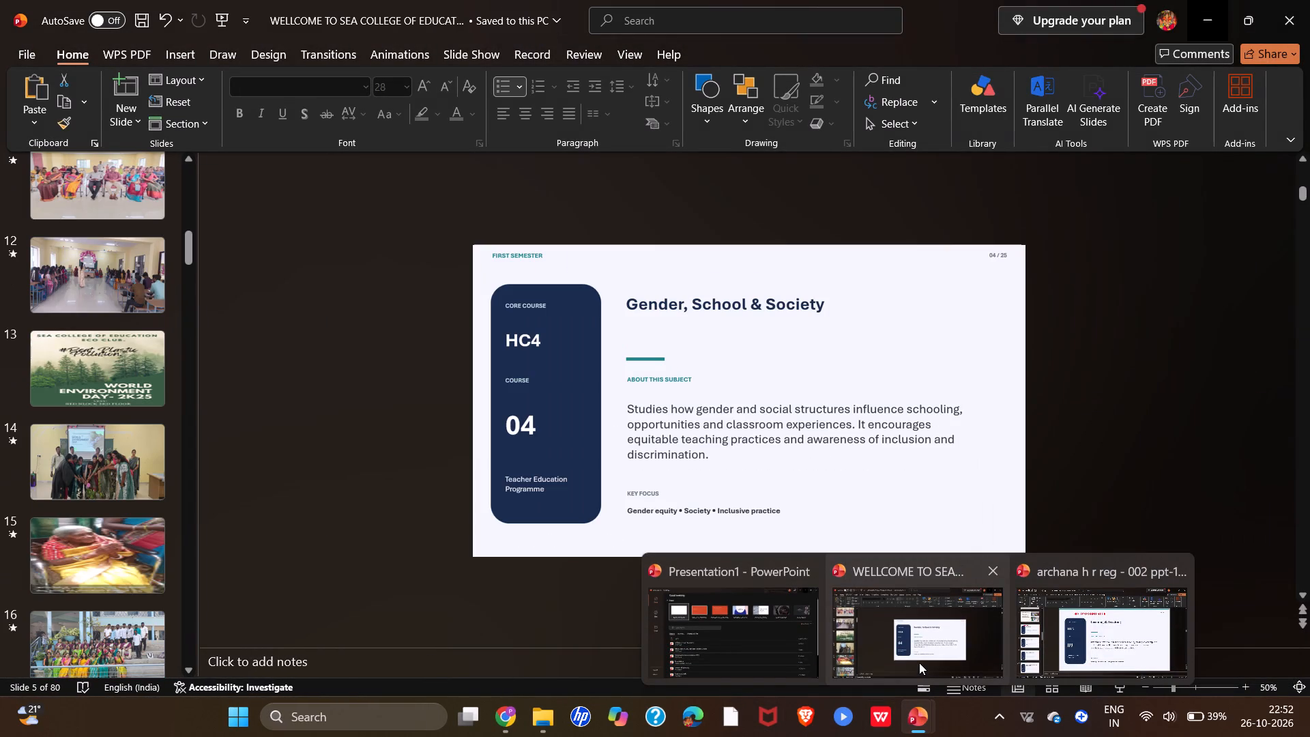
In the WELLCOME TO SEA COLLEGE presentation, insert five blank slides after slide 8, "Communication Skills and Expository Writing".
click(919, 663)
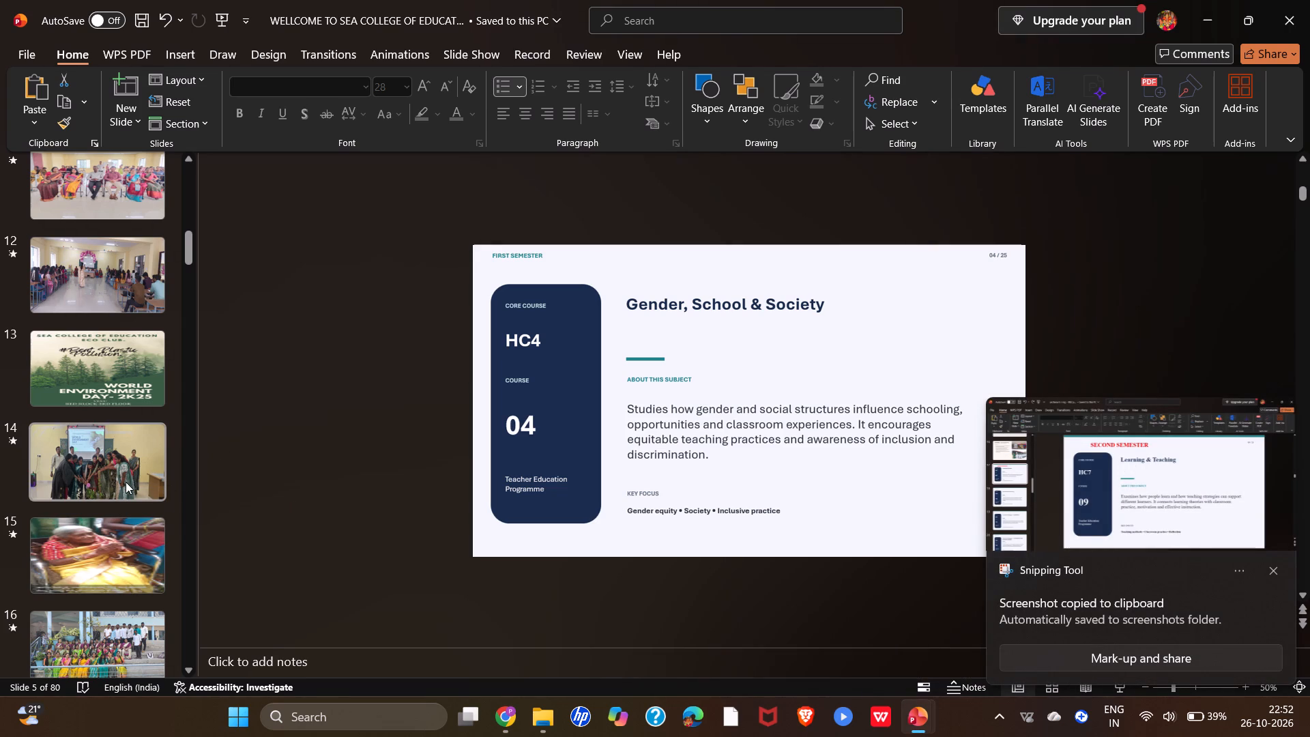
scroll(126, 482, up, 3)
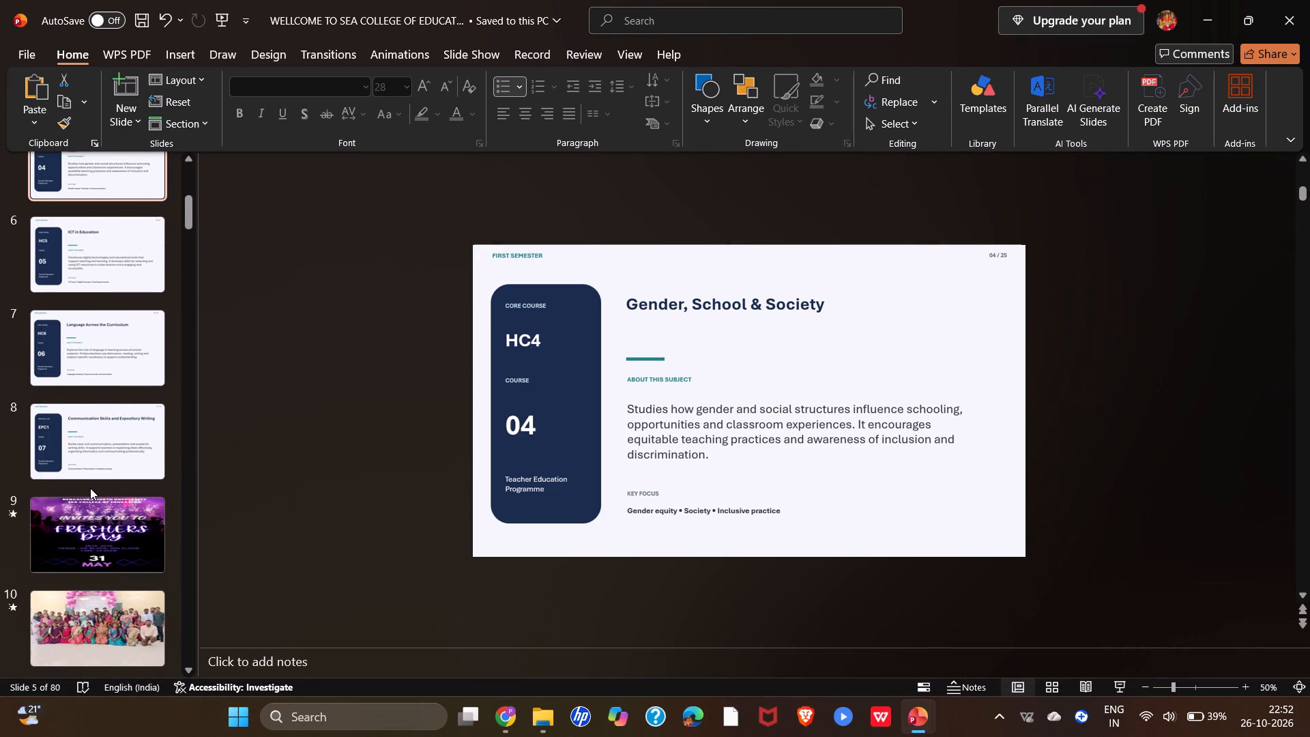
click(90, 488)
right_click(90, 488)
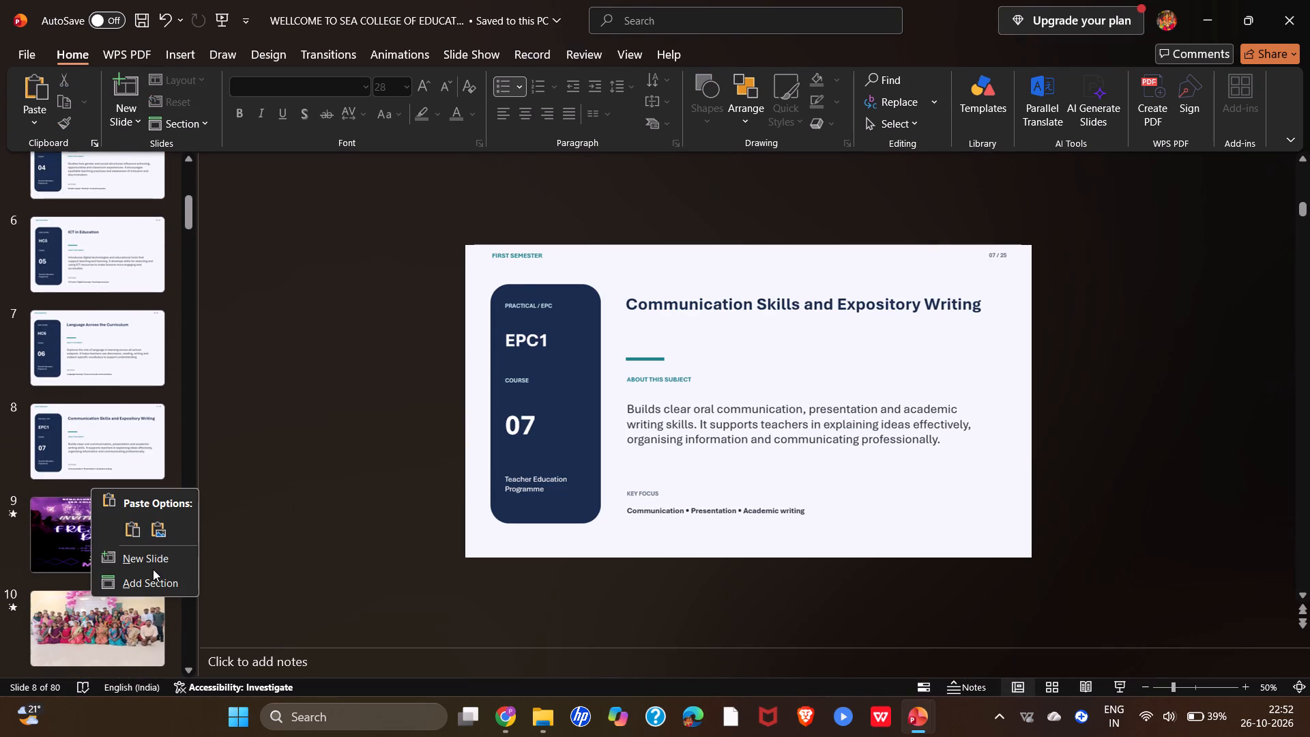
click(153, 569)
right_click(105, 488)
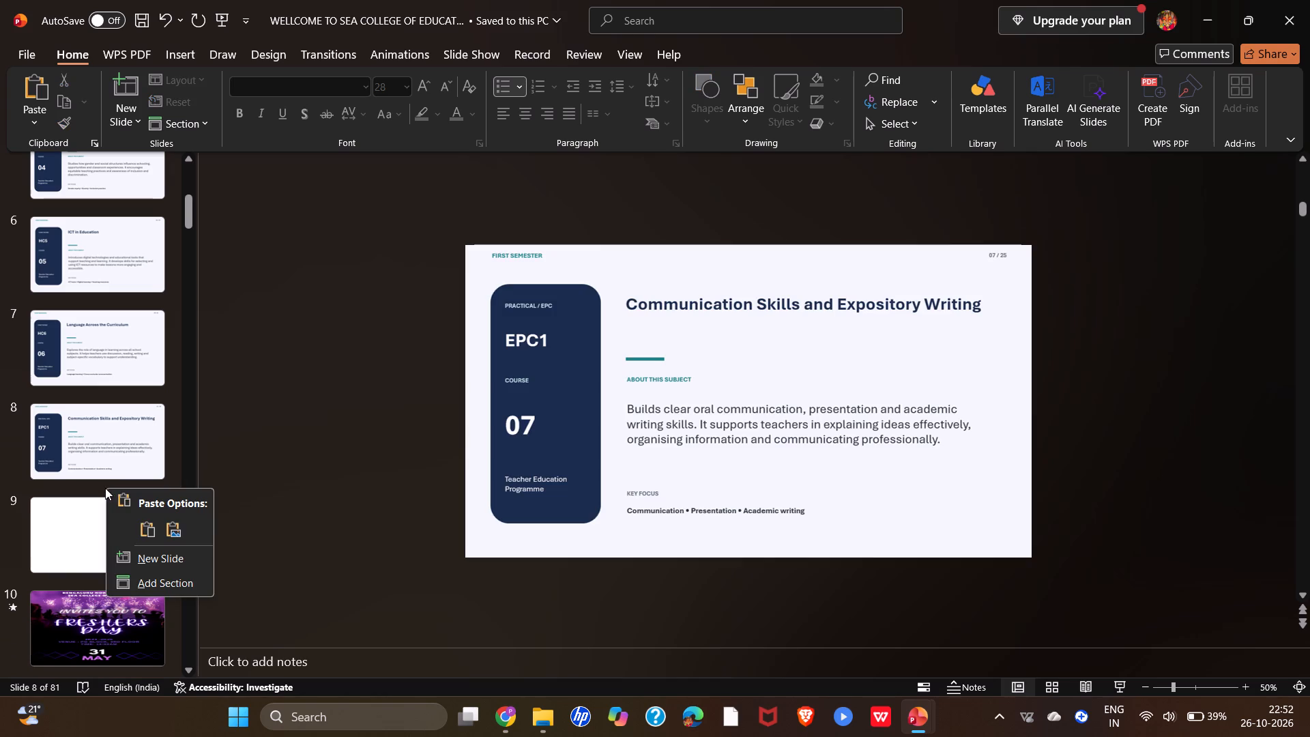
click(153, 550)
right_click(153, 550)
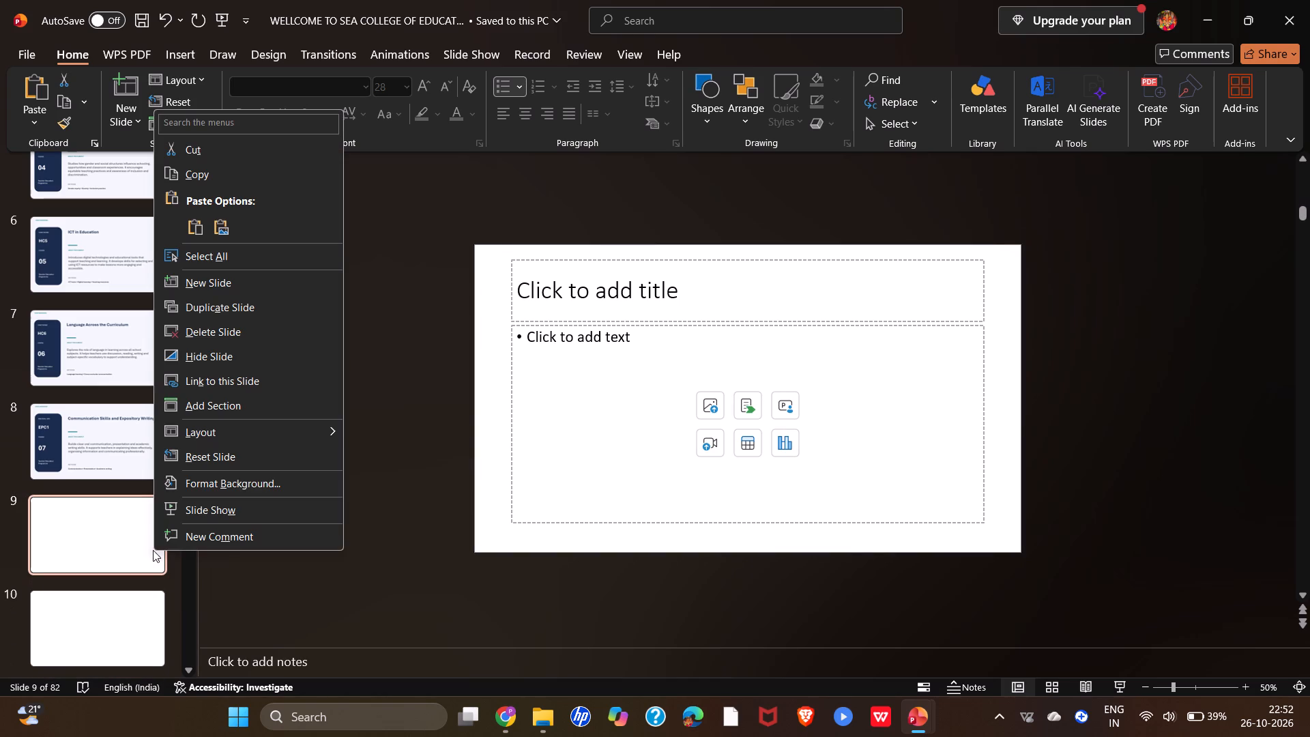
right_click(88, 586)
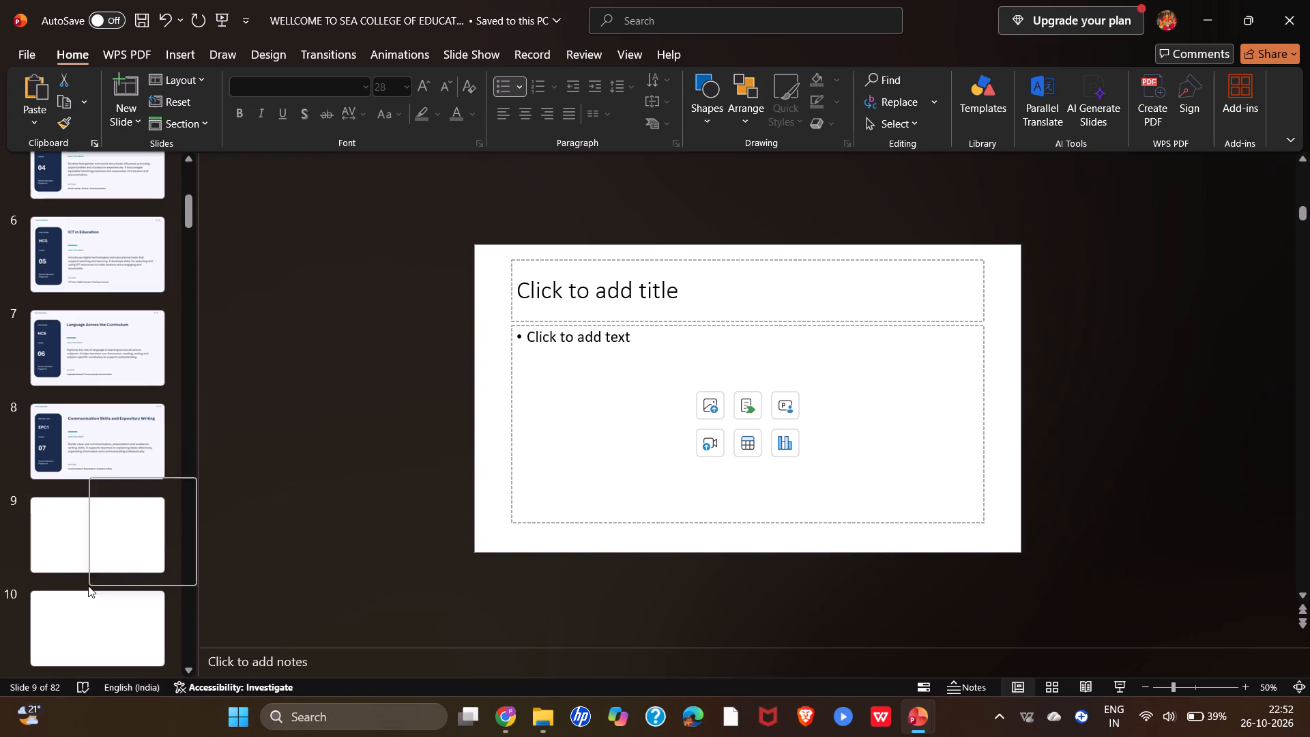
click(128, 553)
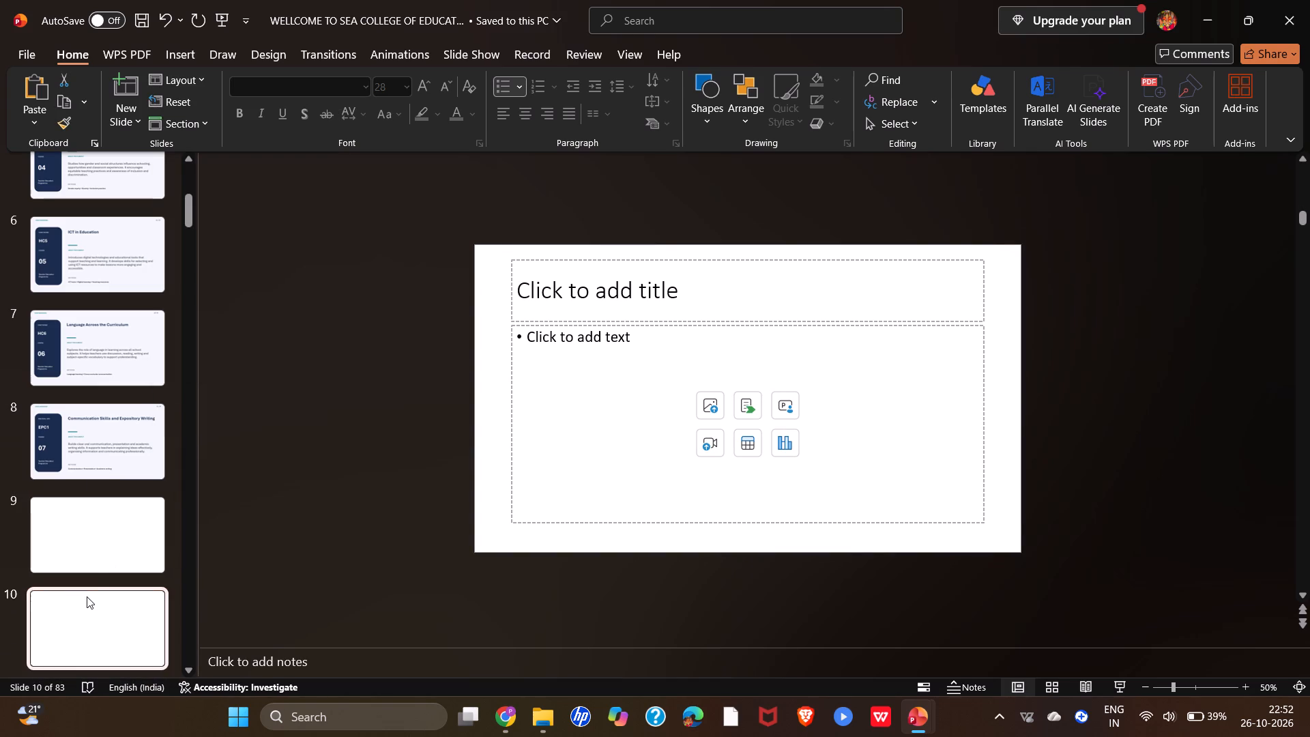
right_click(93, 575)
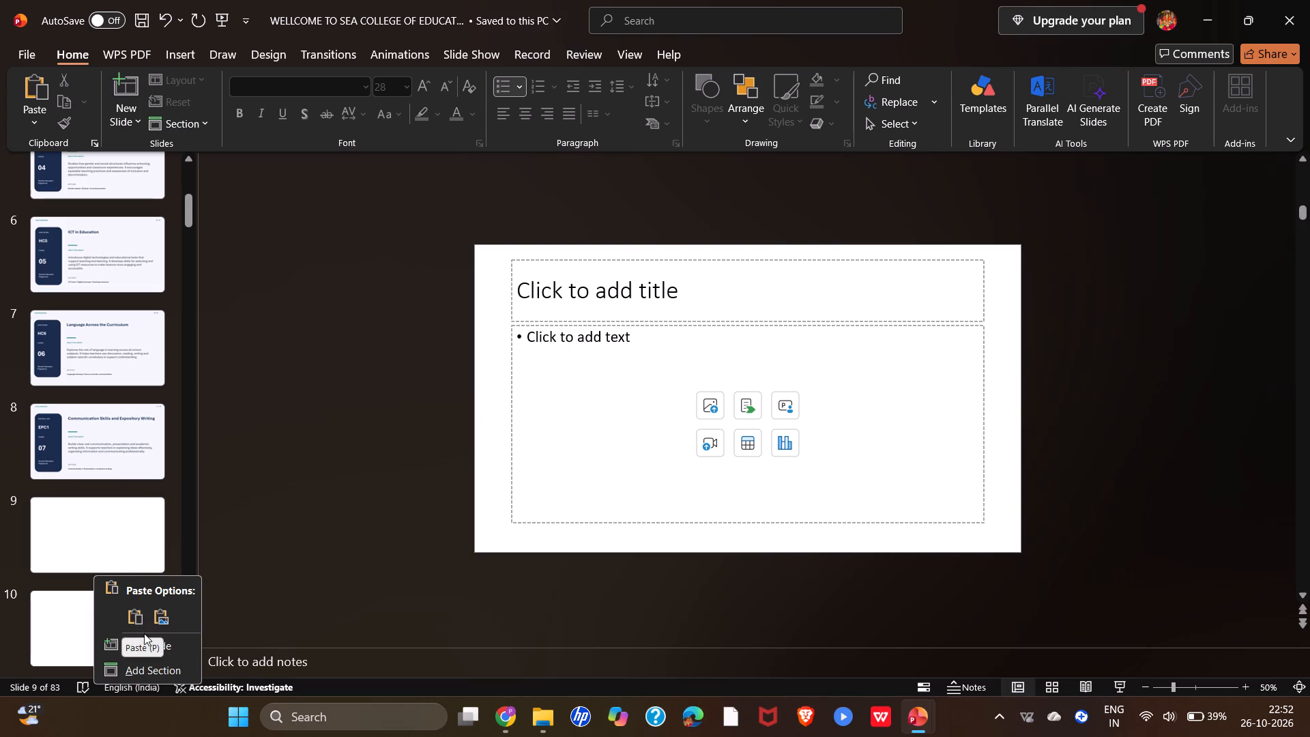
click(144, 633)
click(143, 646)
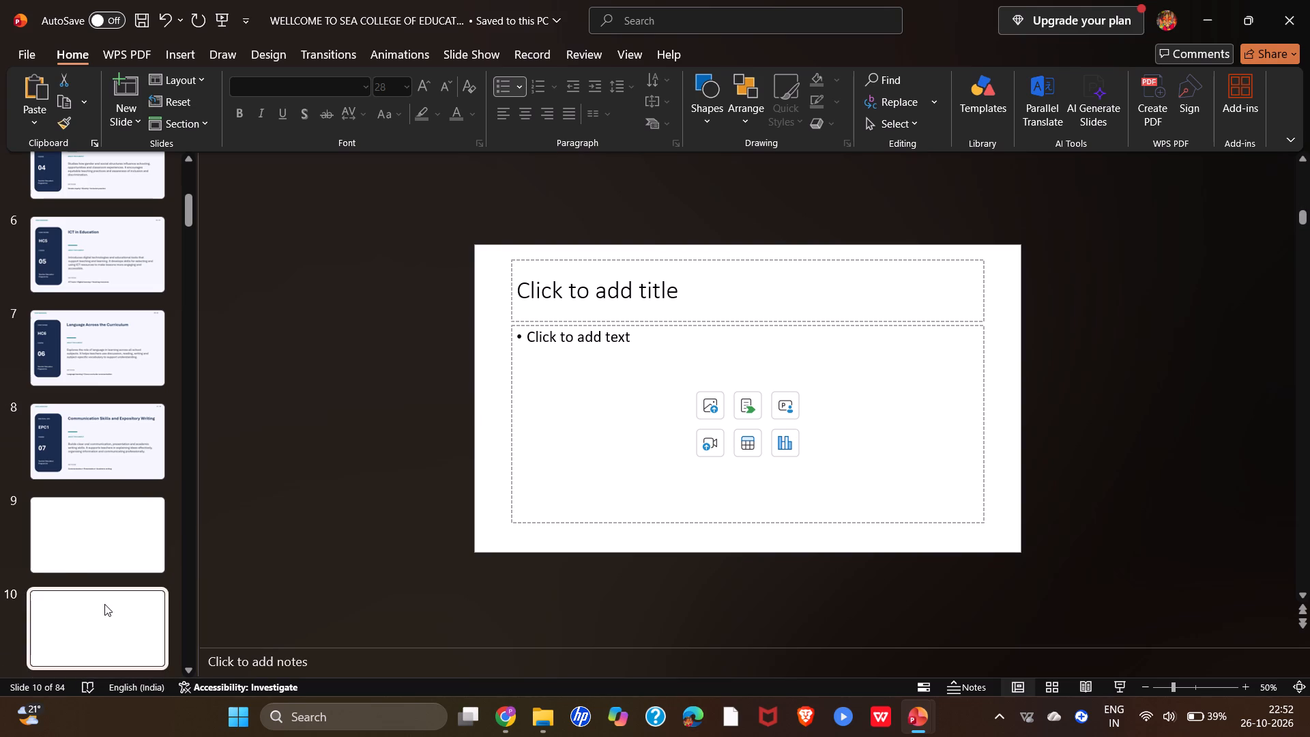
right_click(100, 579)
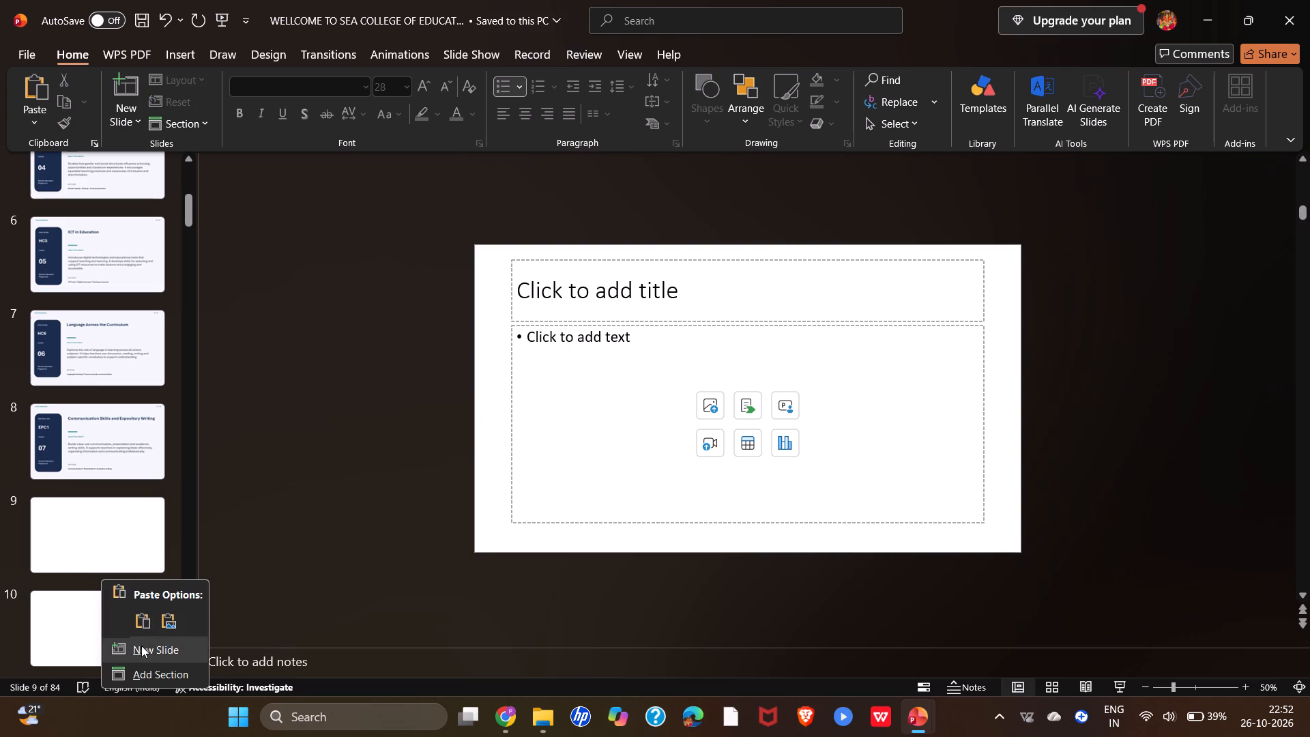
click(141, 646)
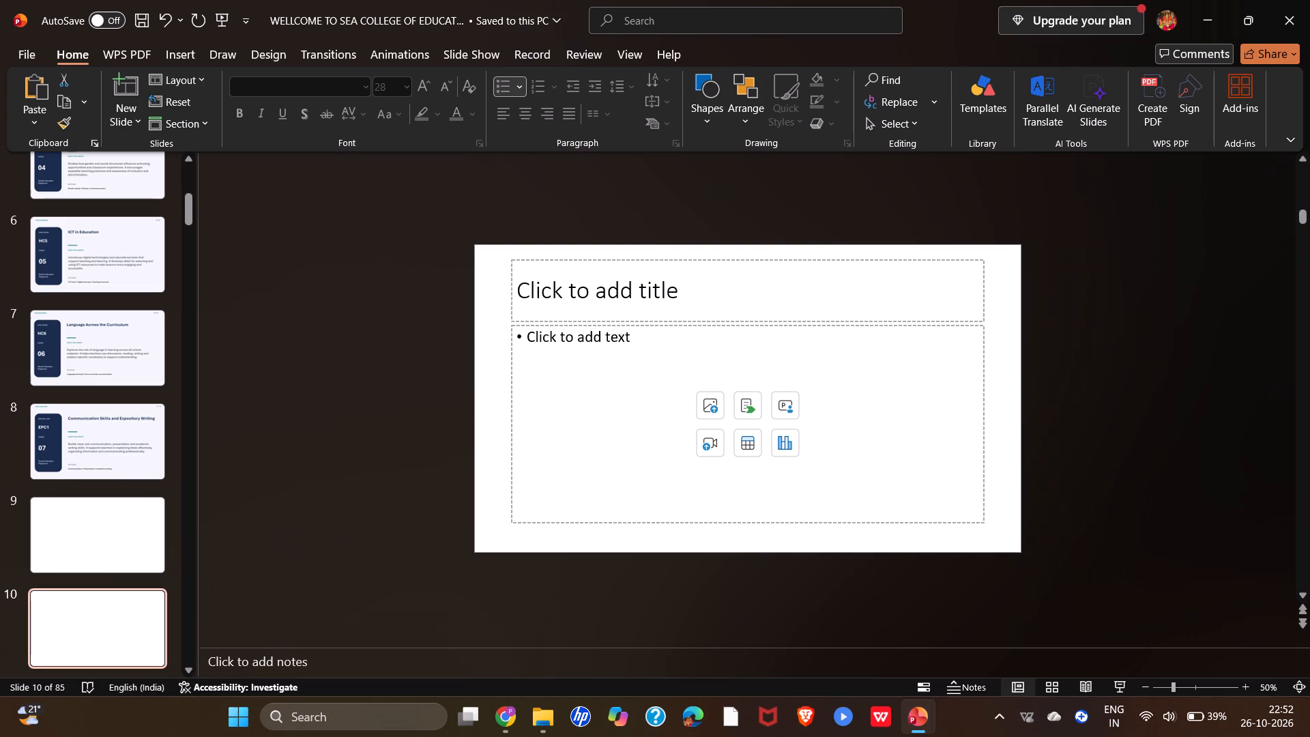
Paste the "Learning & Teaching" screenshot onto blank slide 10 and move that slide up to position 9.
key(ctrl+v)
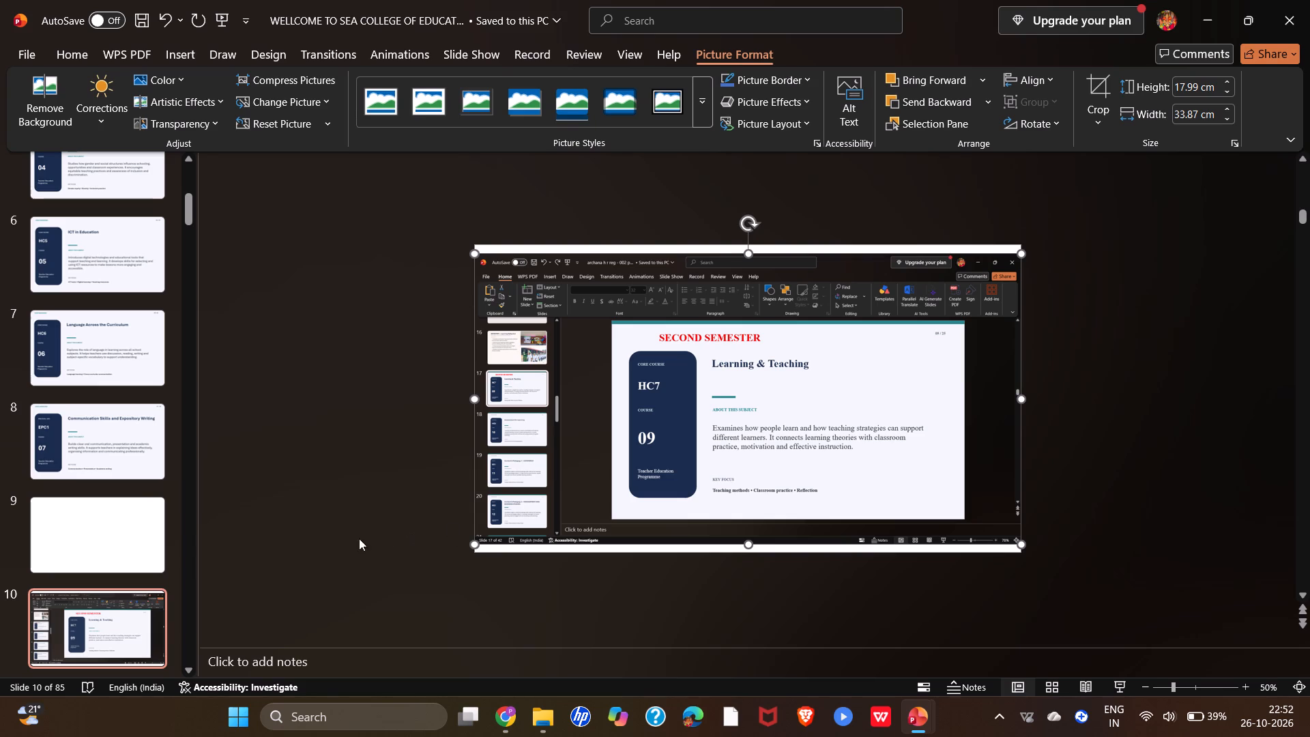
drag(86, 646, 103, 554)
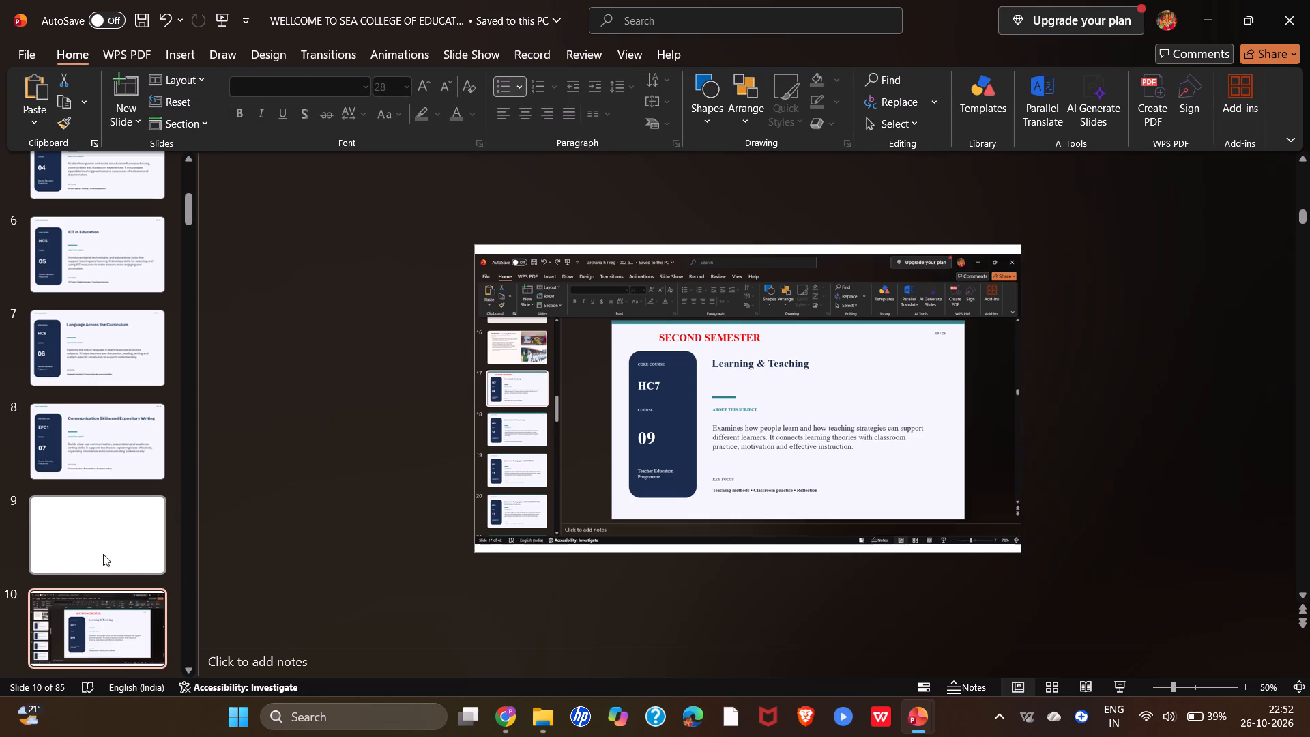
drag(81, 620, 74, 533)
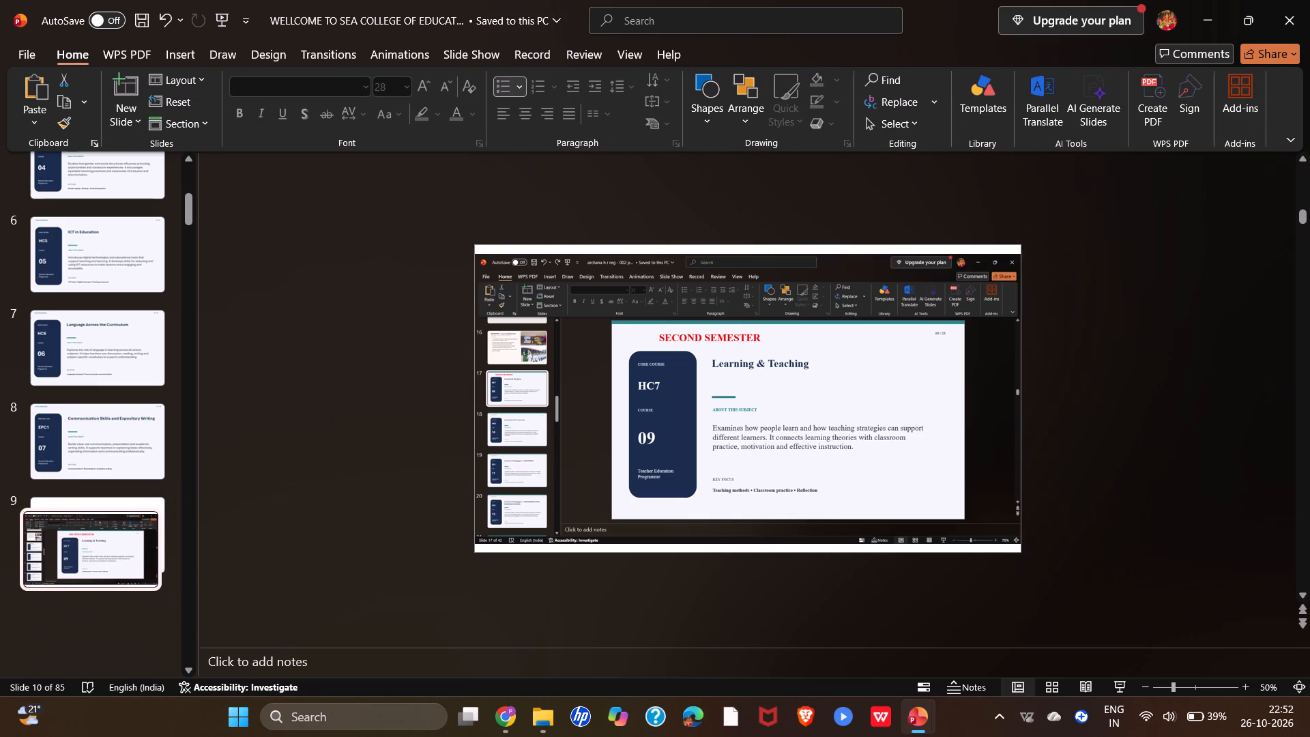
drag(74, 533, 81, 523)
Screenshot the "Assessment for Learning" slide in the source presentation and paste it onto blank slide 10 of the SEA College presentation.
click(97, 644)
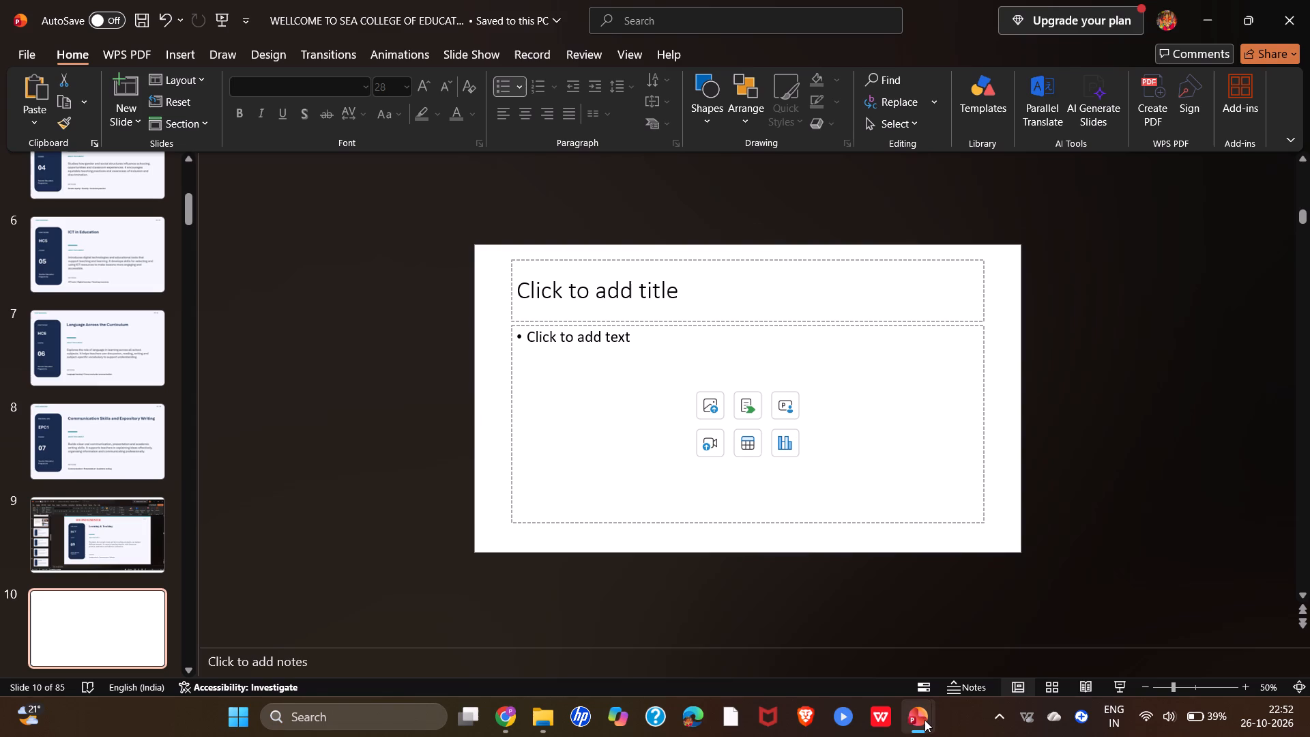
click(1072, 646)
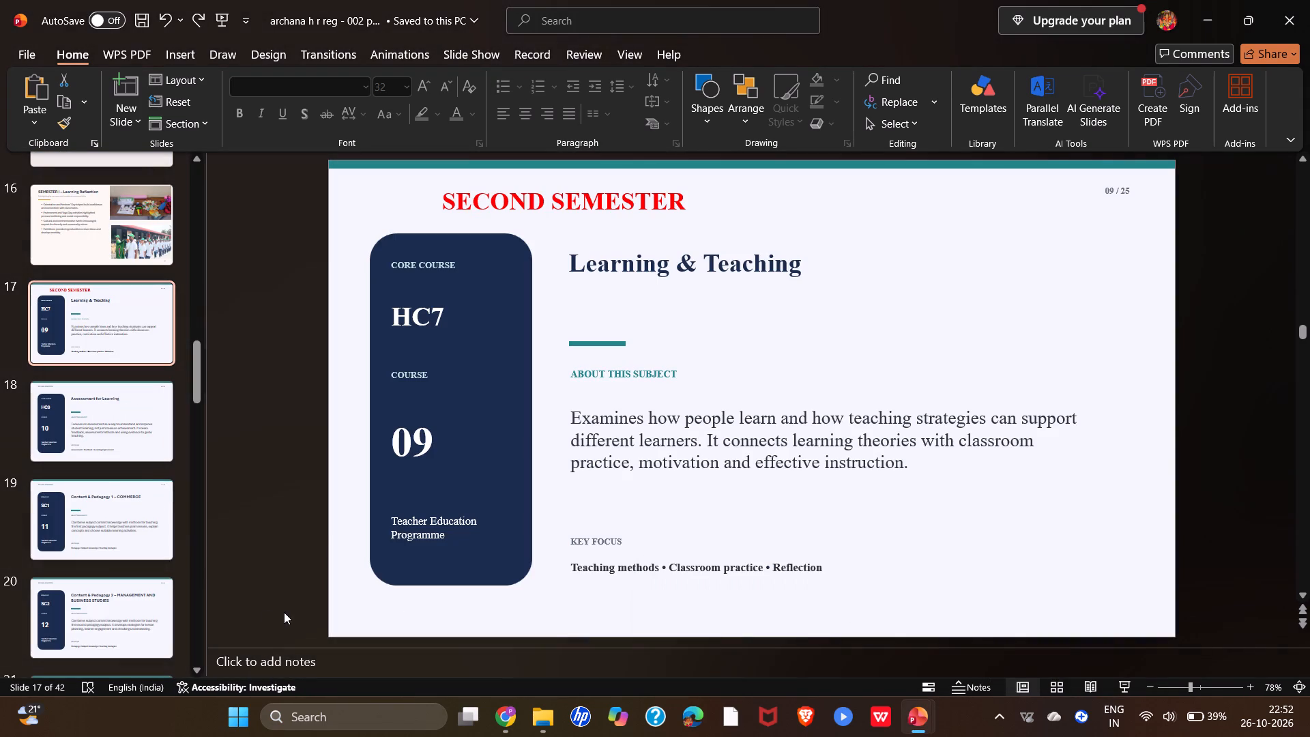
click(107, 412)
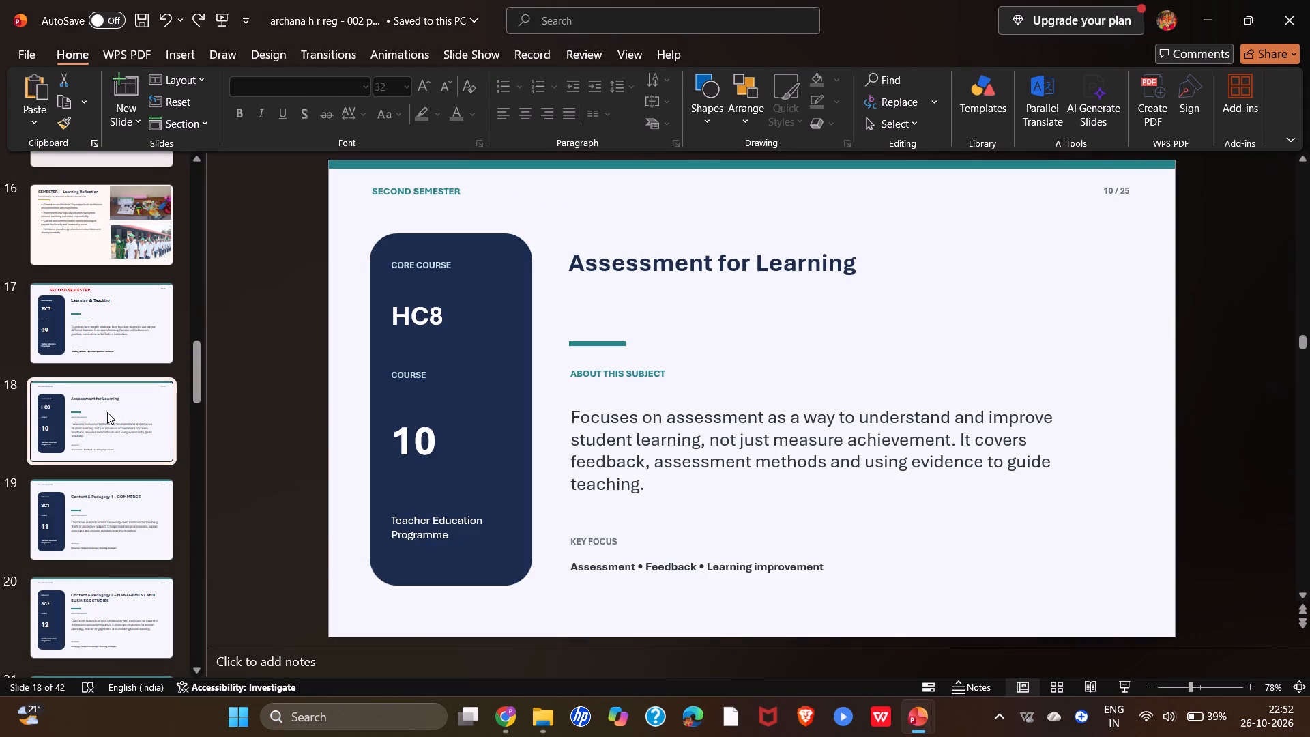
key(Print)
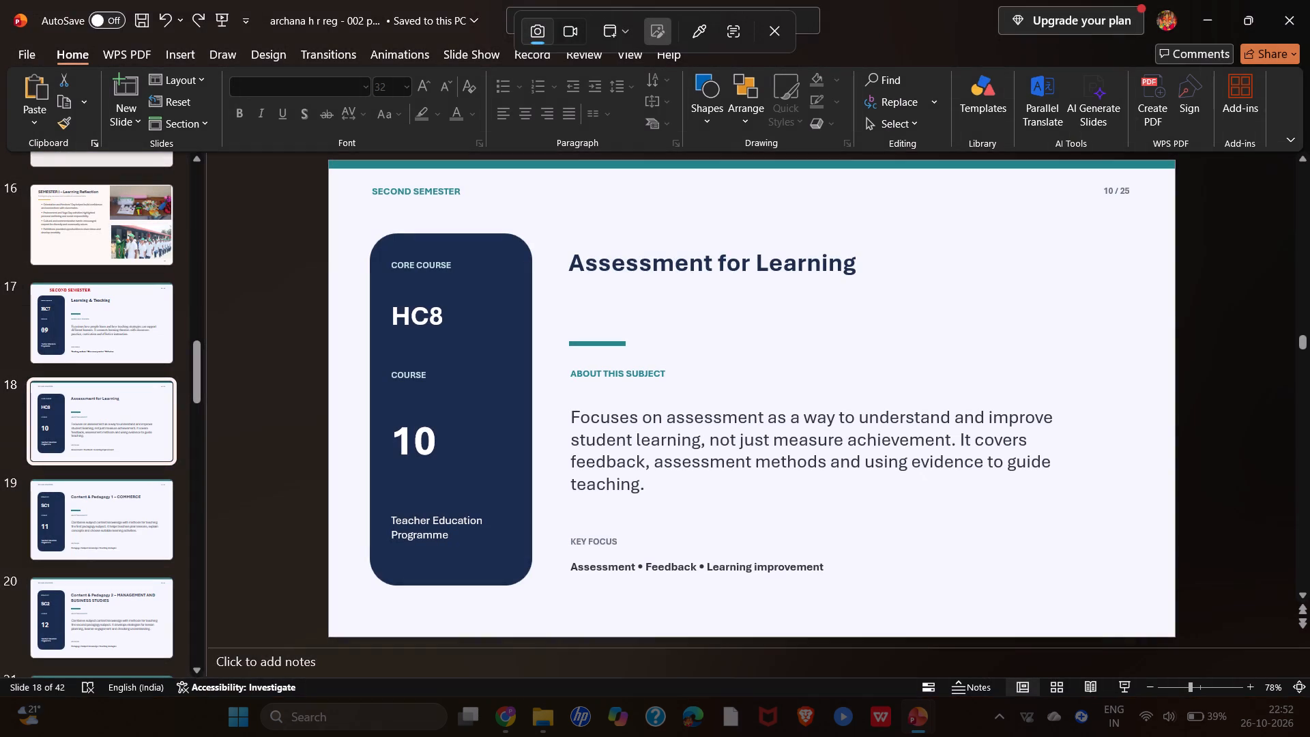
click(338, 429)
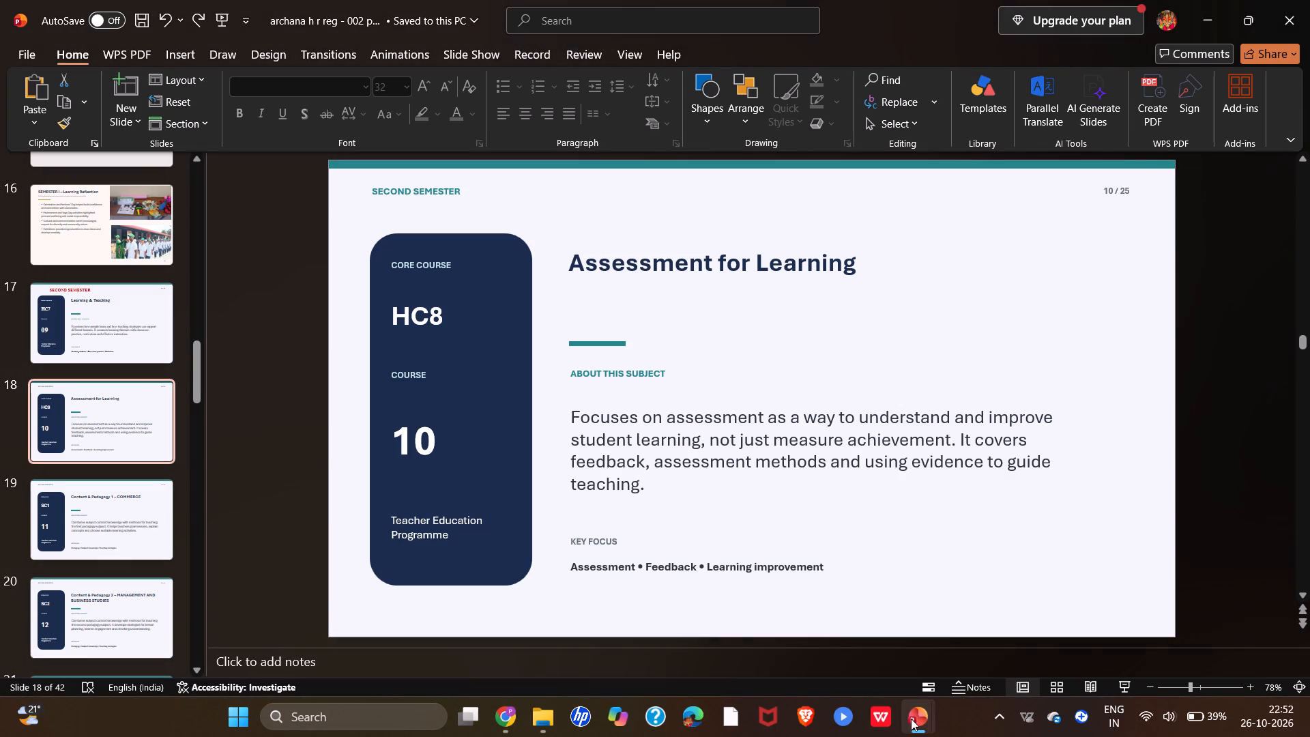
click(903, 640)
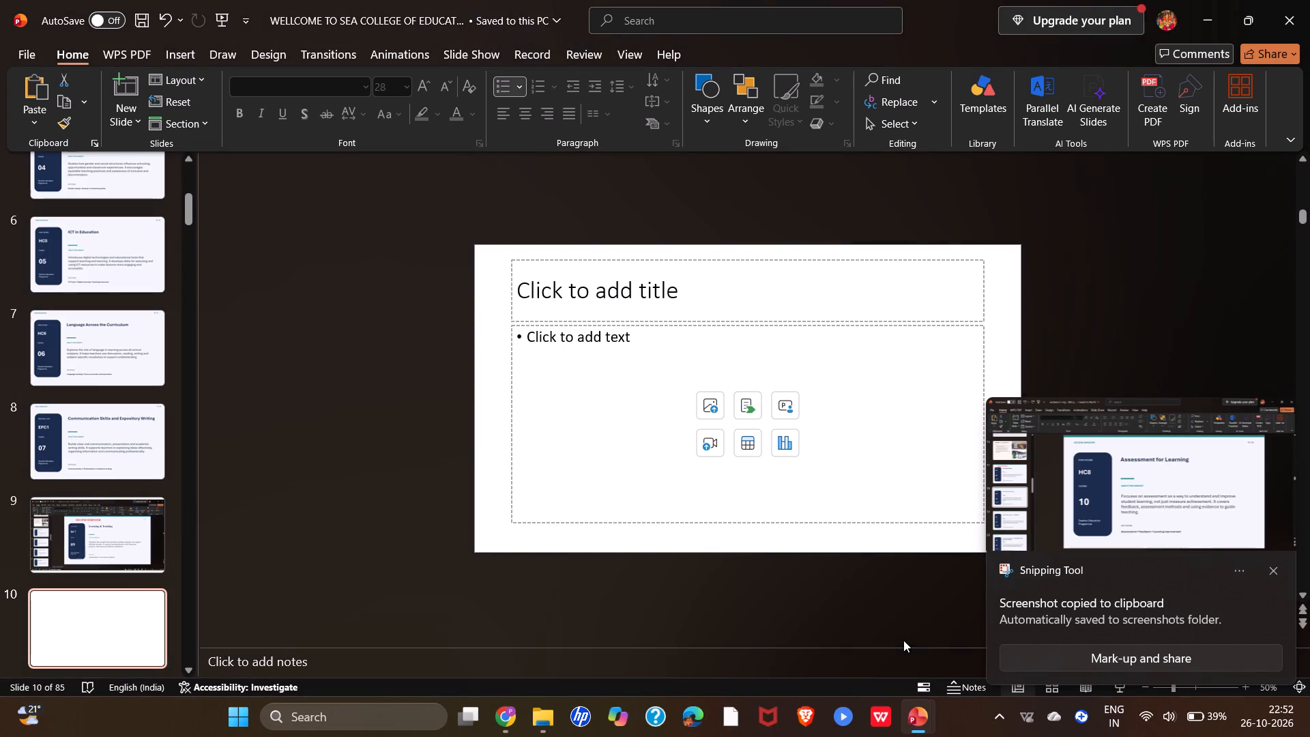
key(ctrl+v)
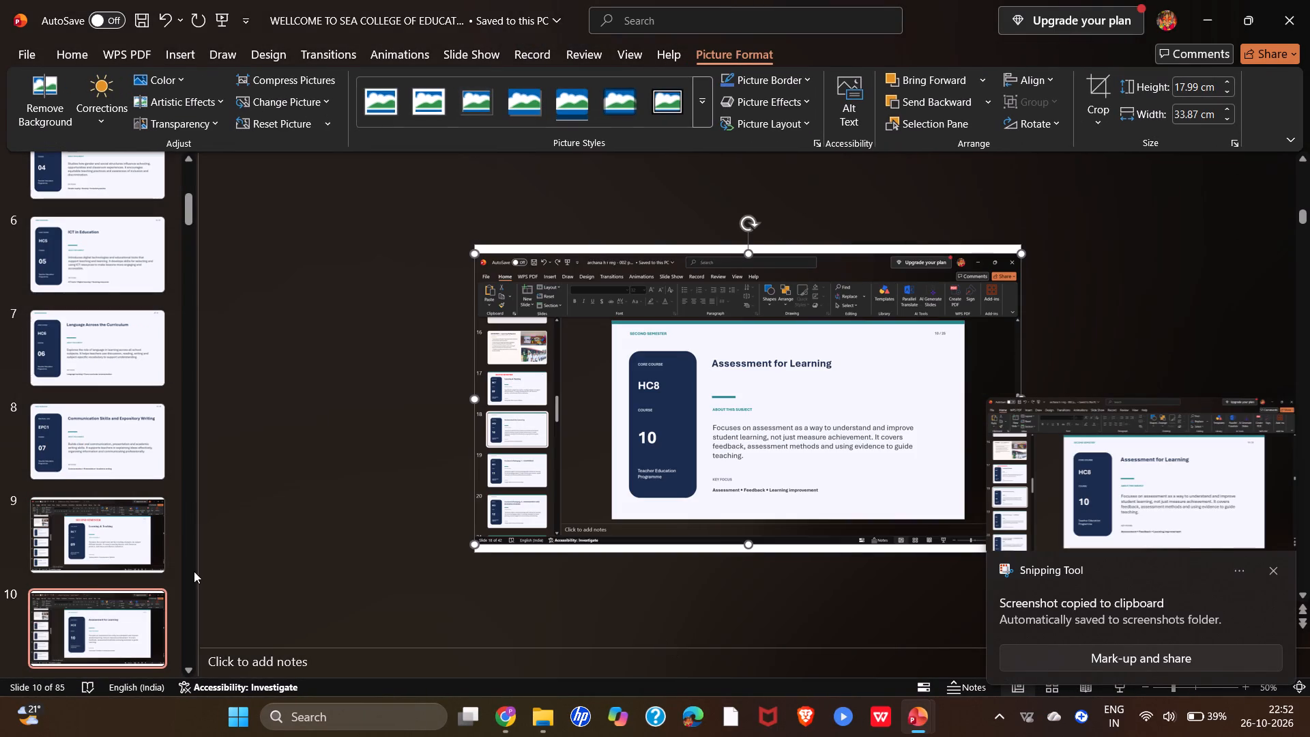
Screenshot the "Content & Pedagogy 1 – COMMERCE" slide in the source presentation and paste it onto blank slide 11 of the SEA College presentation.
scroll(95, 555, down, 5)
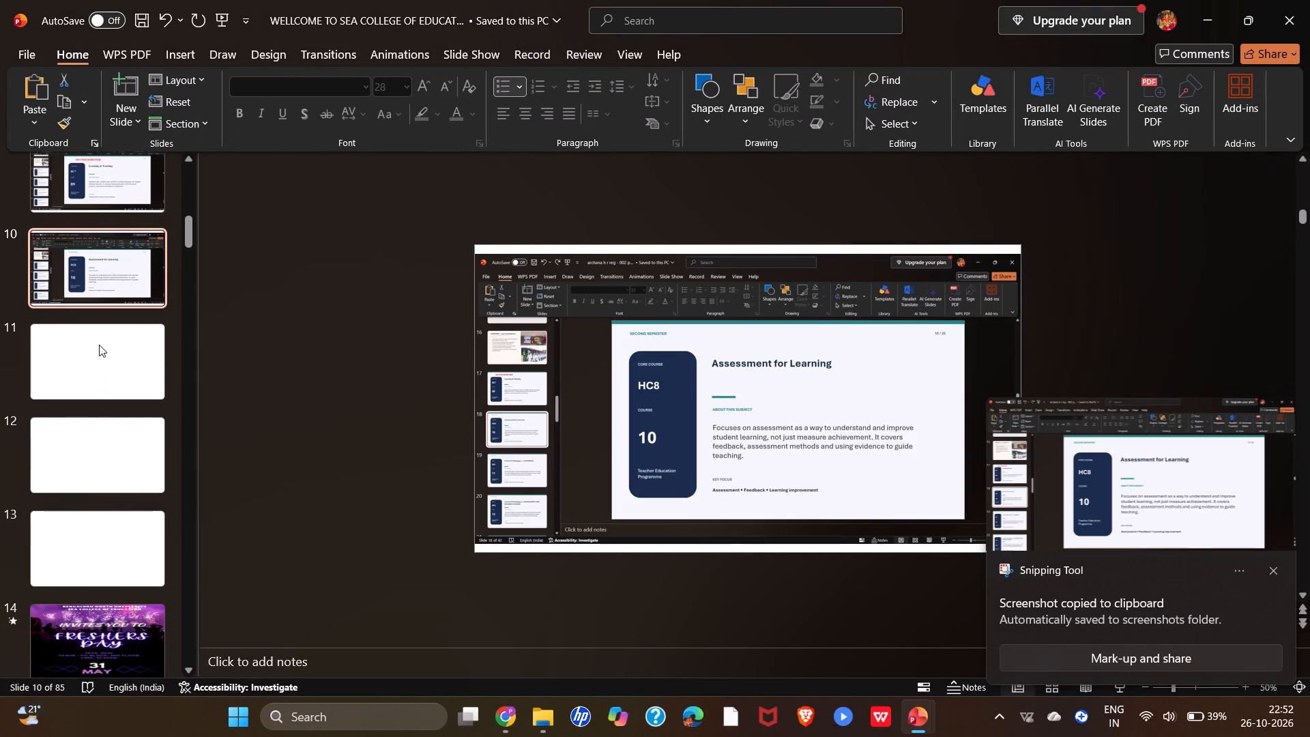
click(98, 345)
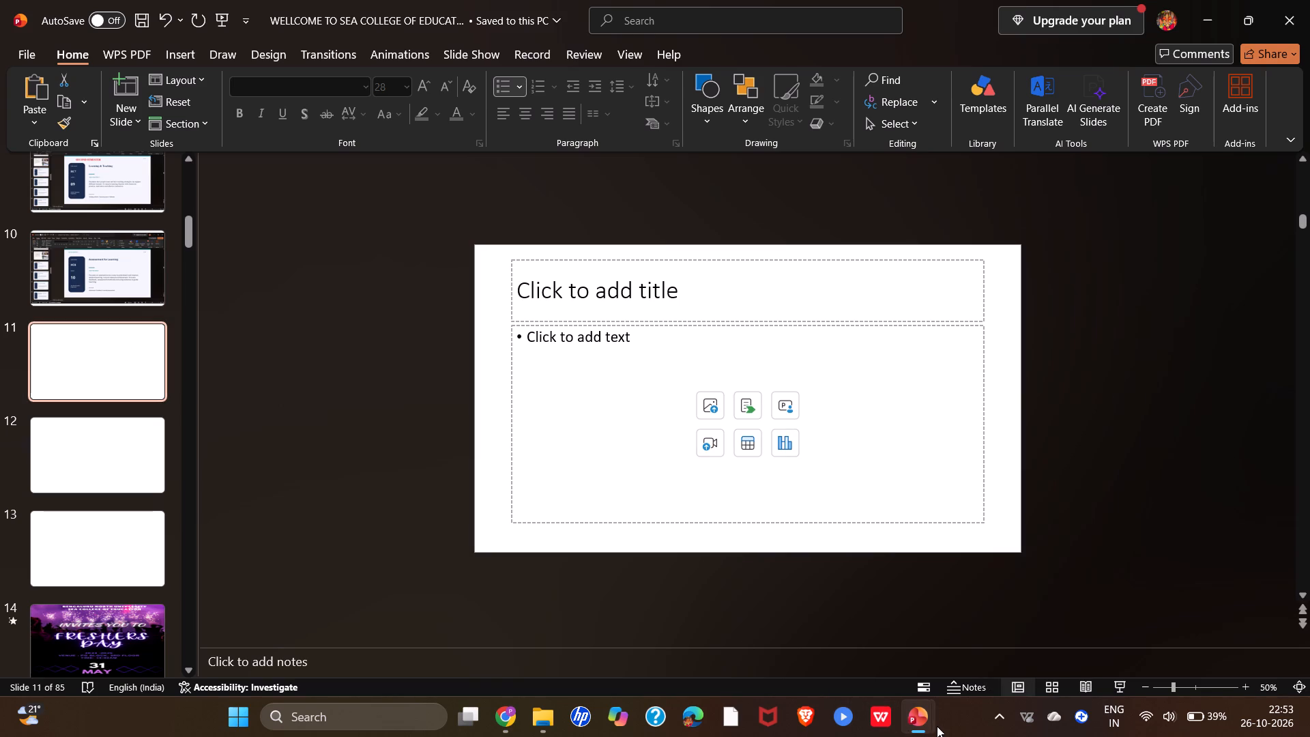
click(1051, 597)
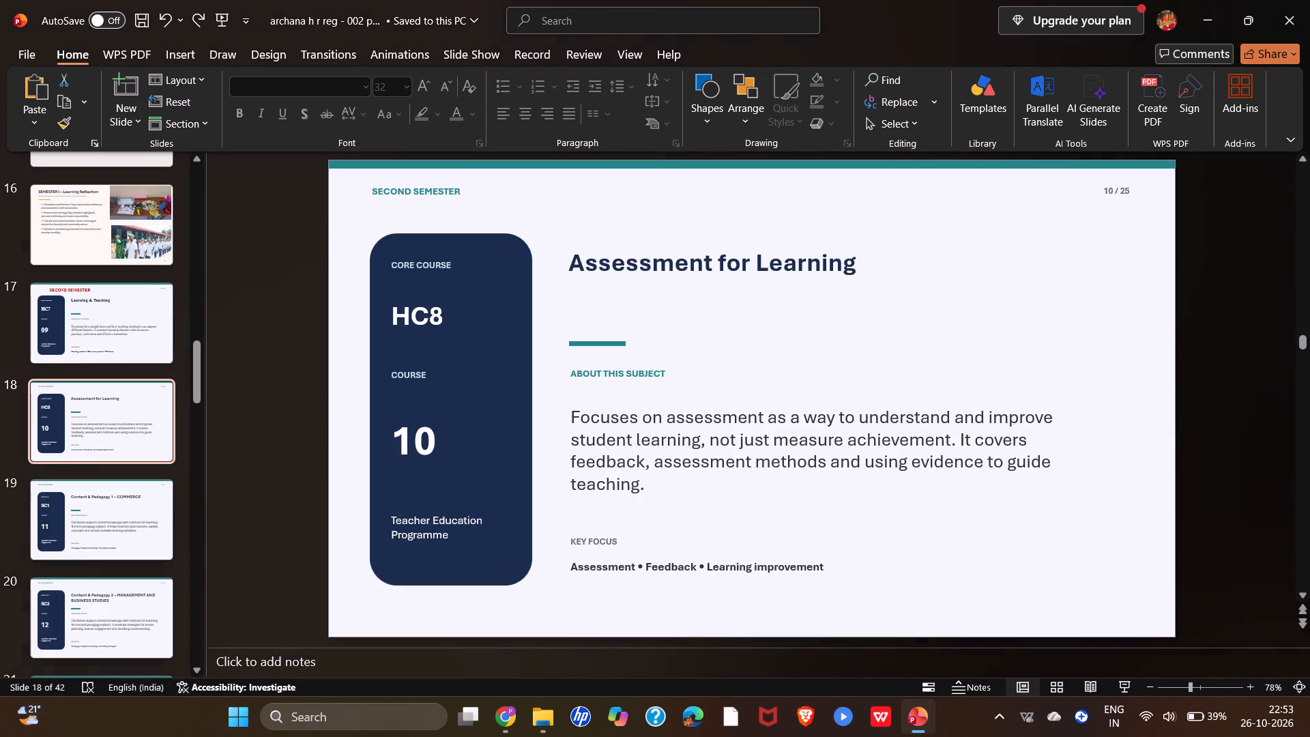
click(96, 525)
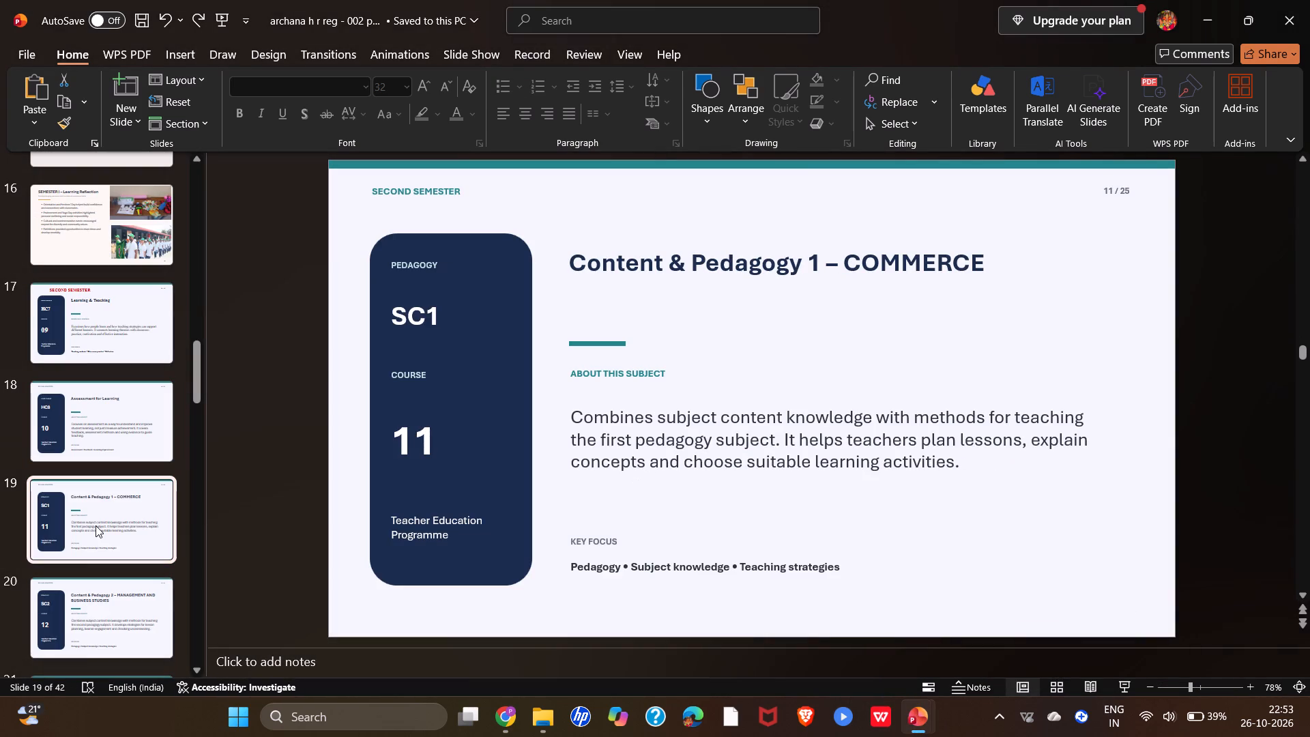
key(Print)
click(96, 525)
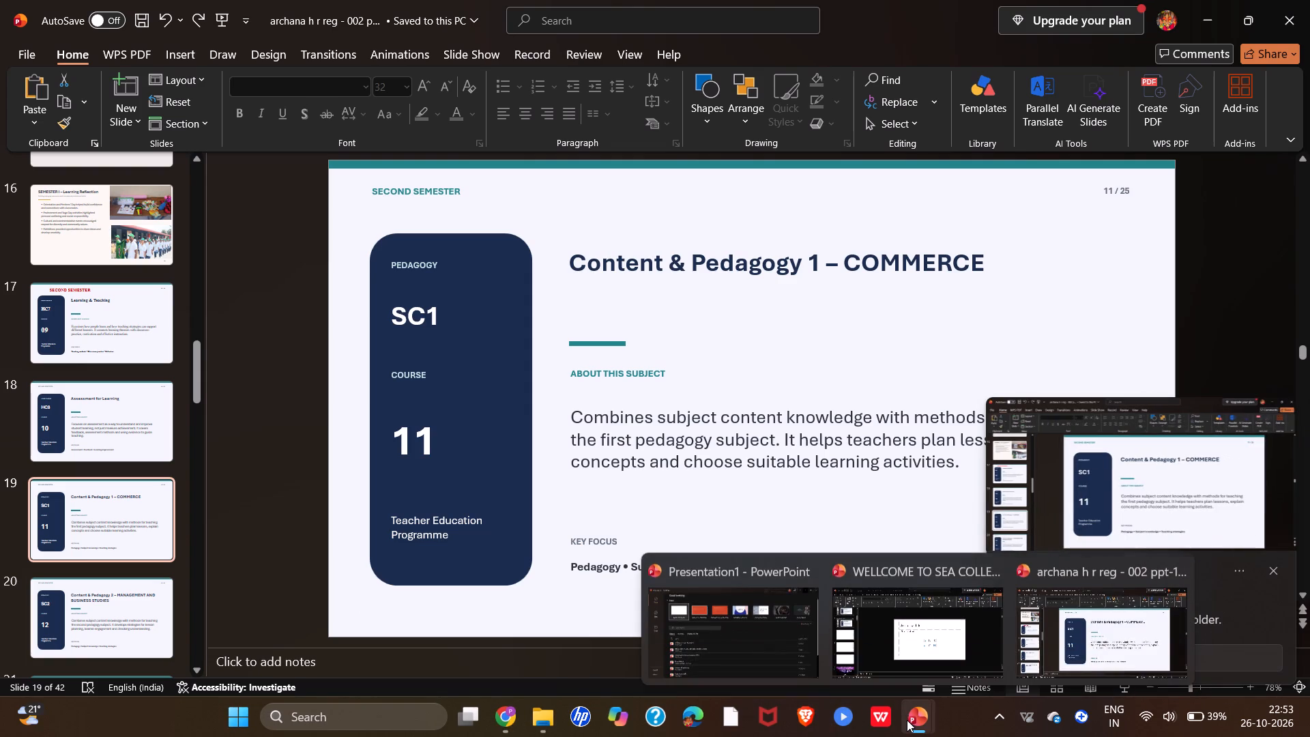
click(927, 656)
key(ctrl+v)
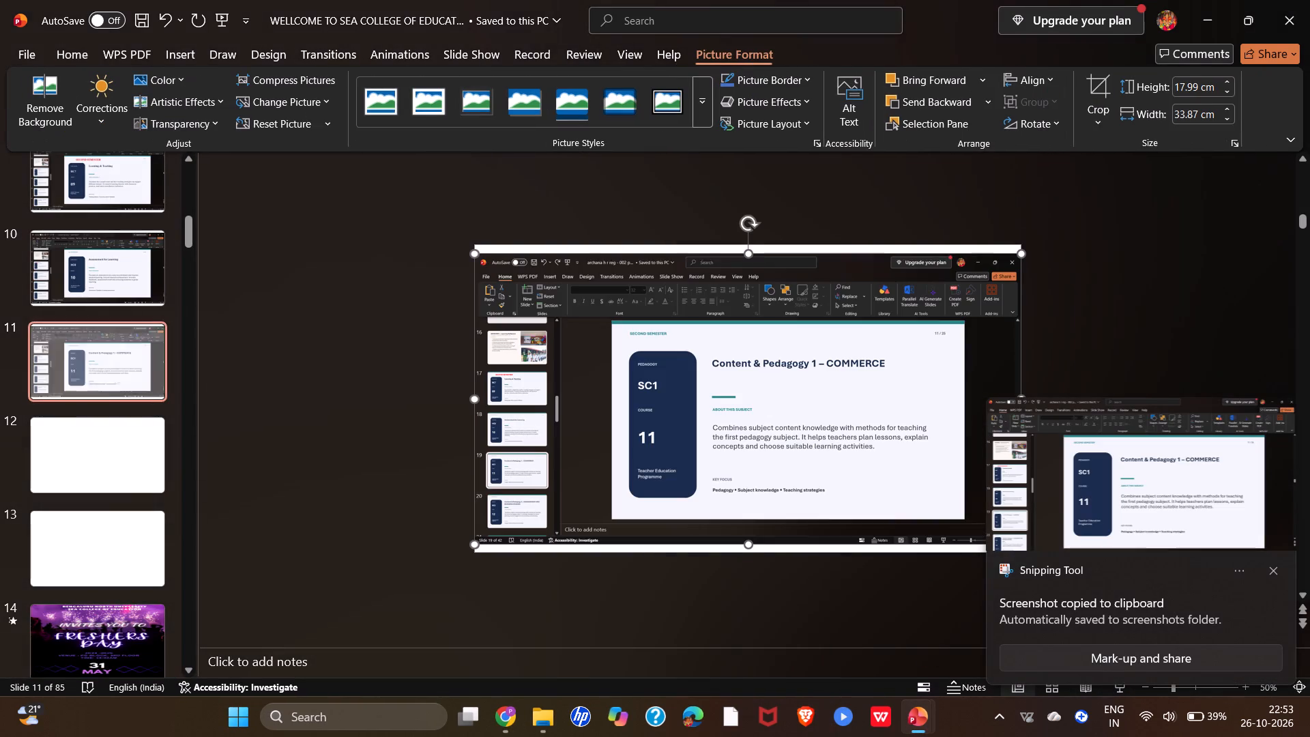
Screenshot the "Content & Pedagogy 2 – MANAGEMENT AND BUSINESS STUDIES" slide in the source presentation and paste it onto blank slide 12 of the SEA College presentation.
click(115, 463)
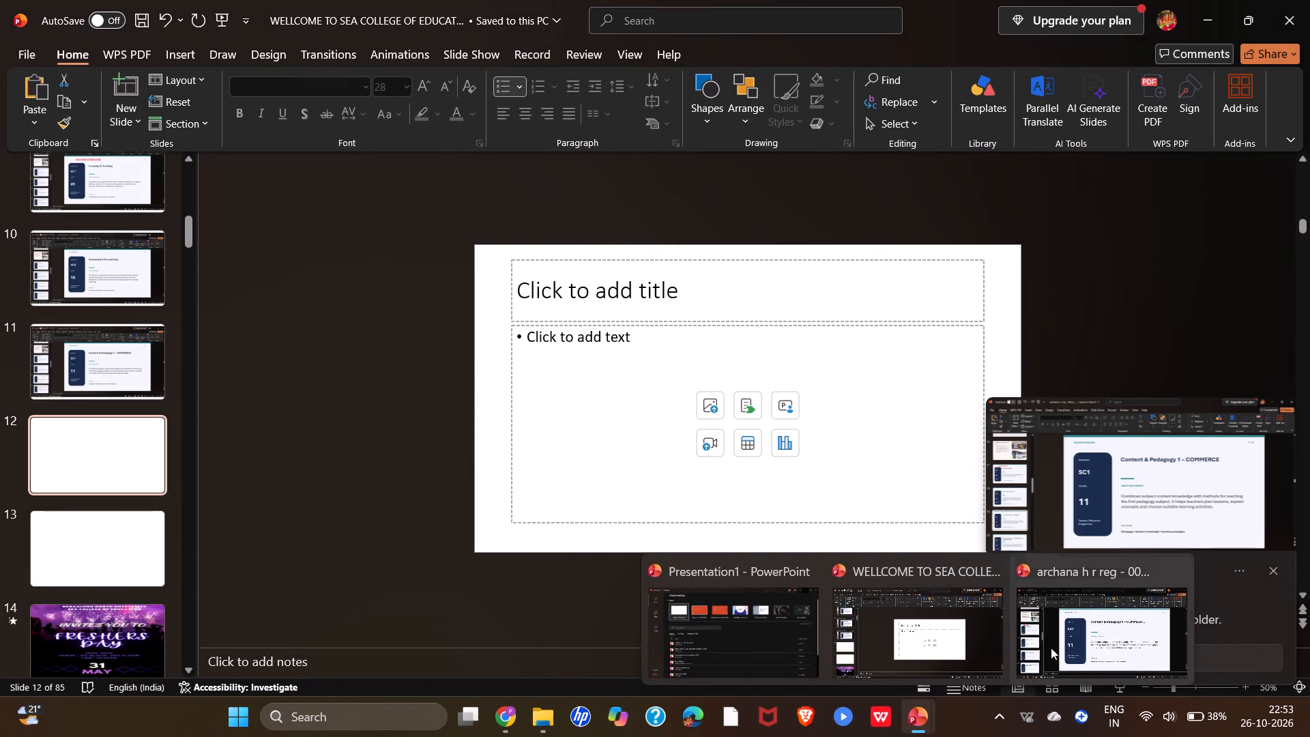
click(1109, 639)
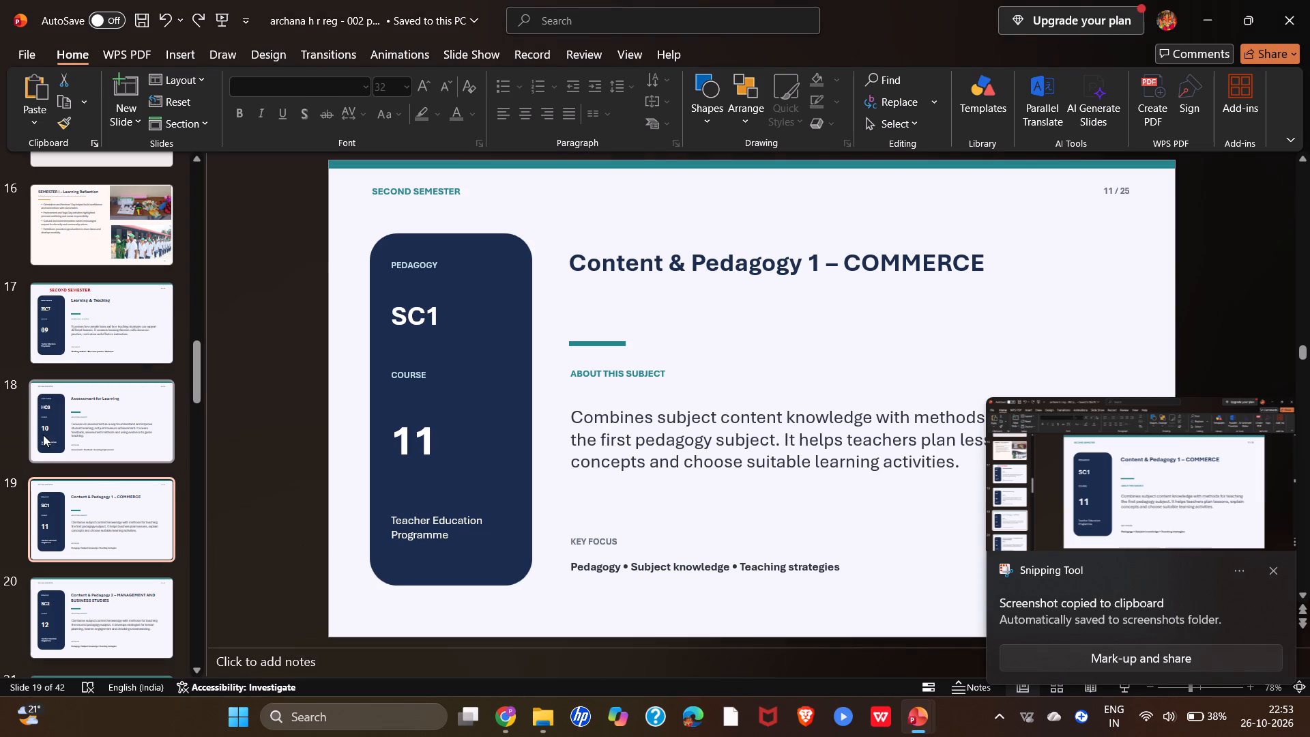
click(108, 493)
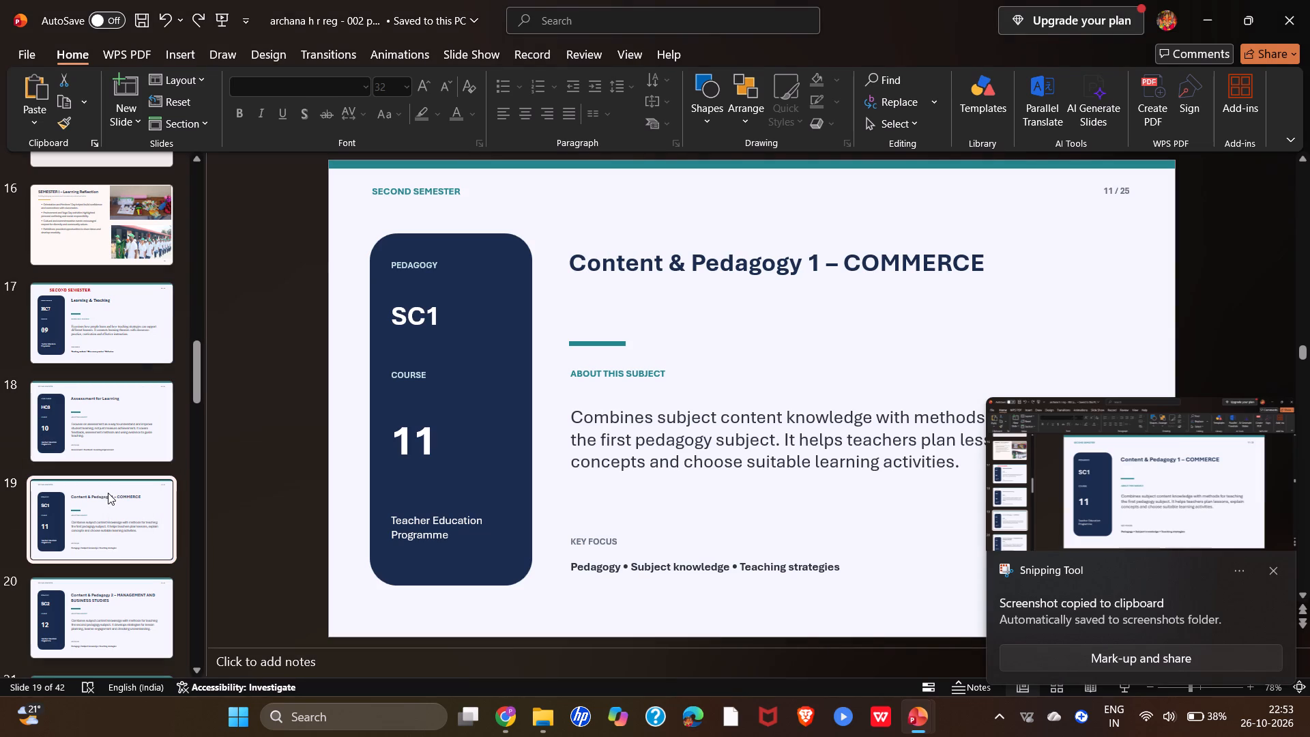
click(103, 594)
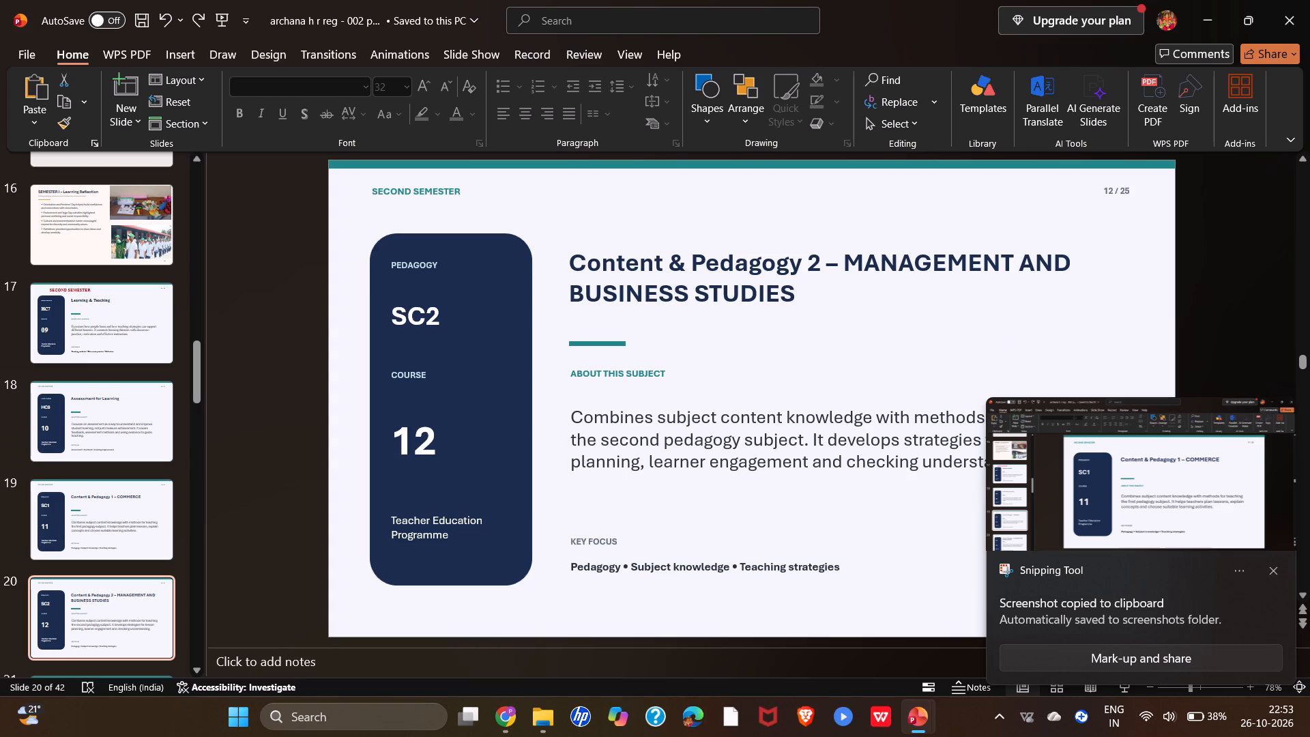
key(Print)
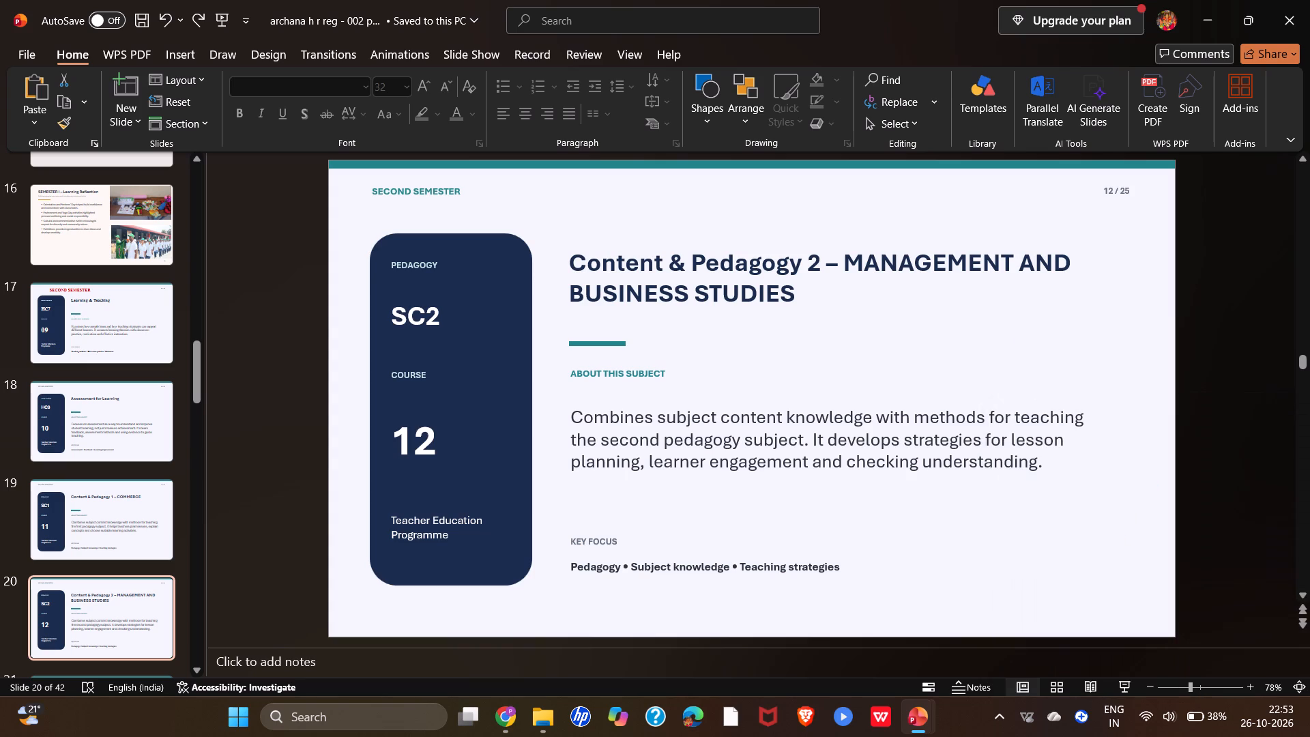
click(795, 311)
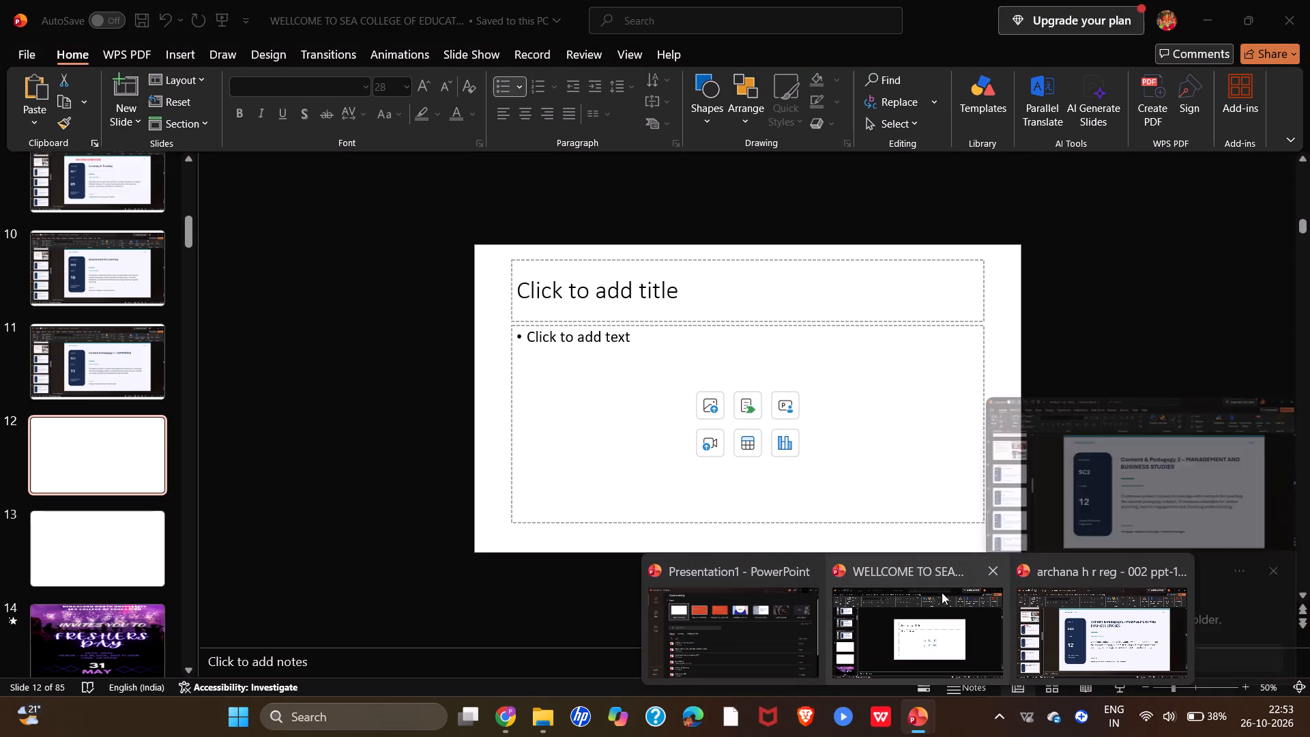
click(942, 592)
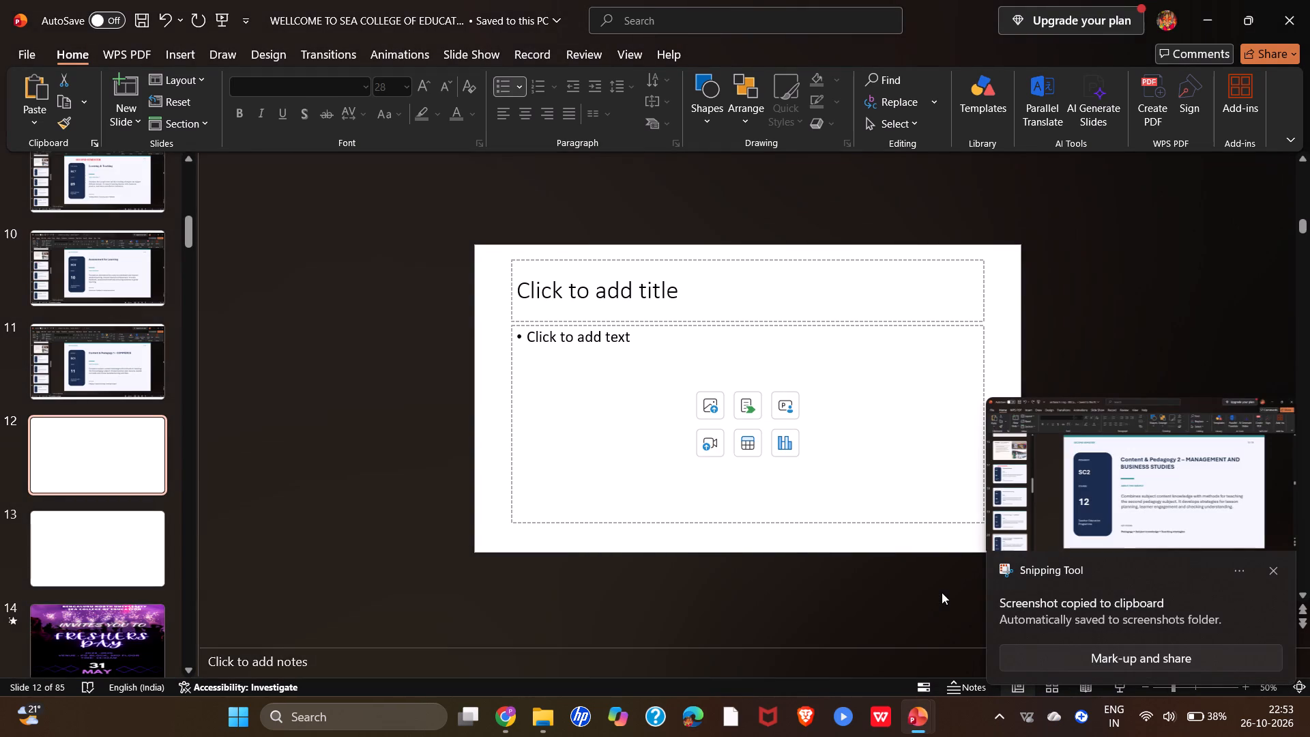
key(ctrl+v)
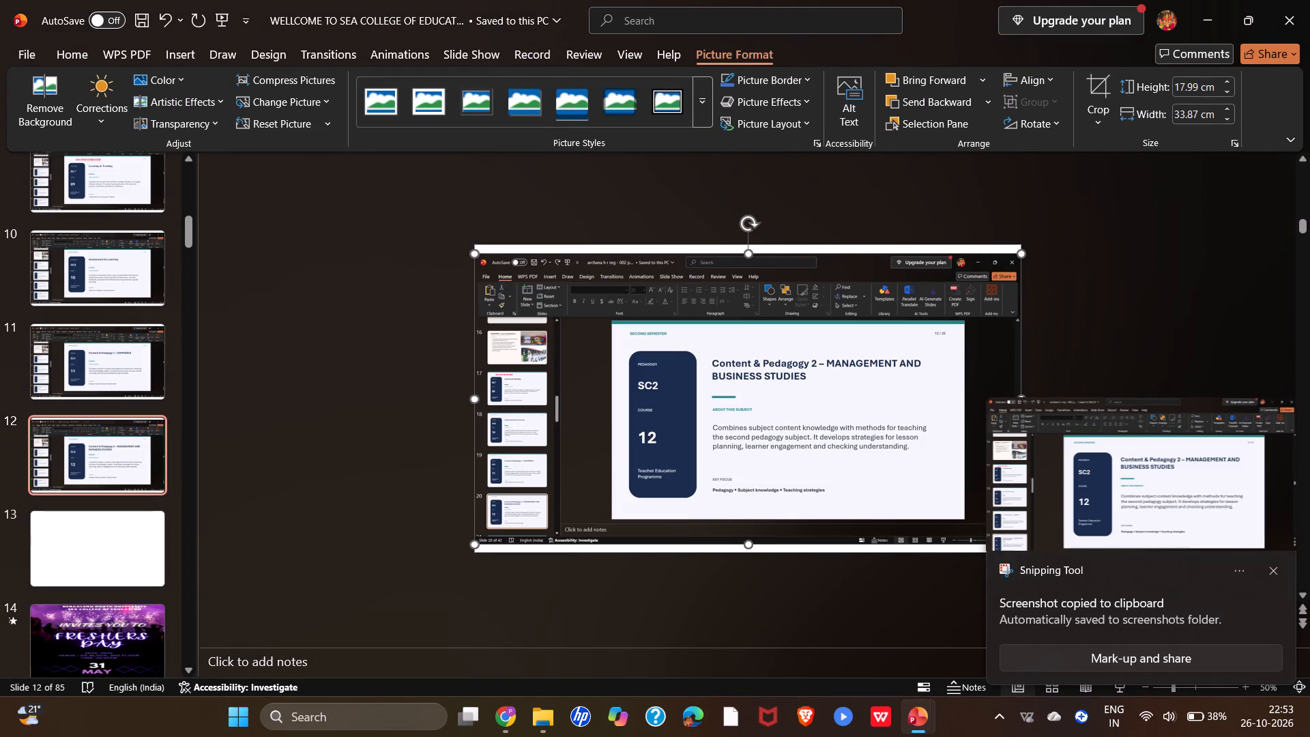
Screenshot the "ICT Applications" slide in the source presentation and paste it onto blank slide 13 of the SEA College presentation.
click(154, 547)
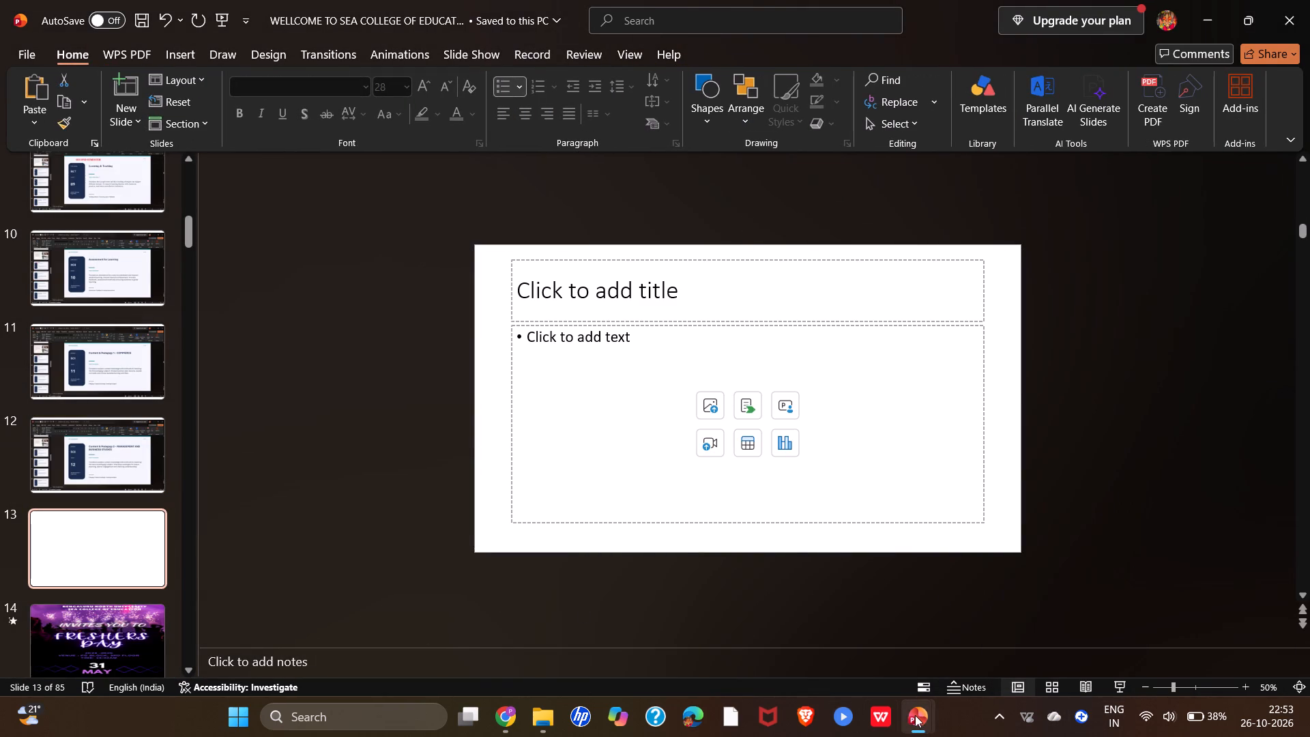
click(1075, 632)
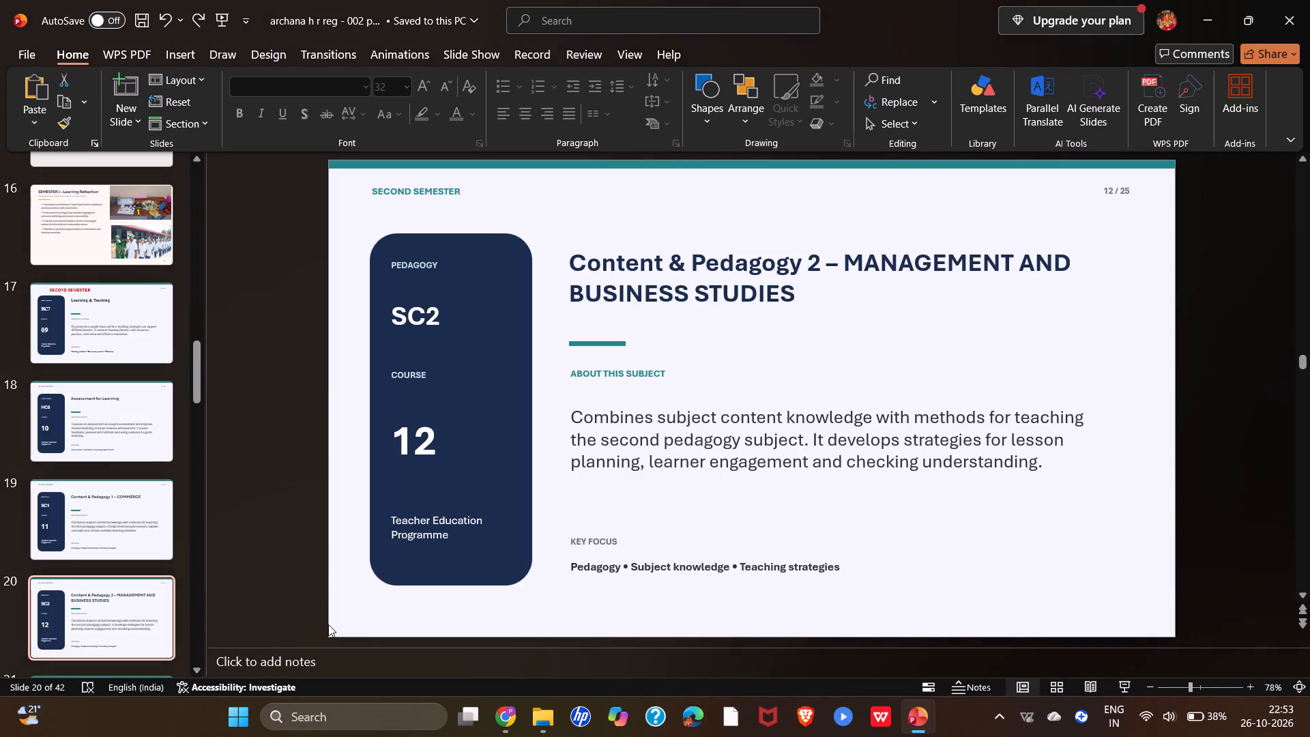
scroll(92, 592, down, 1)
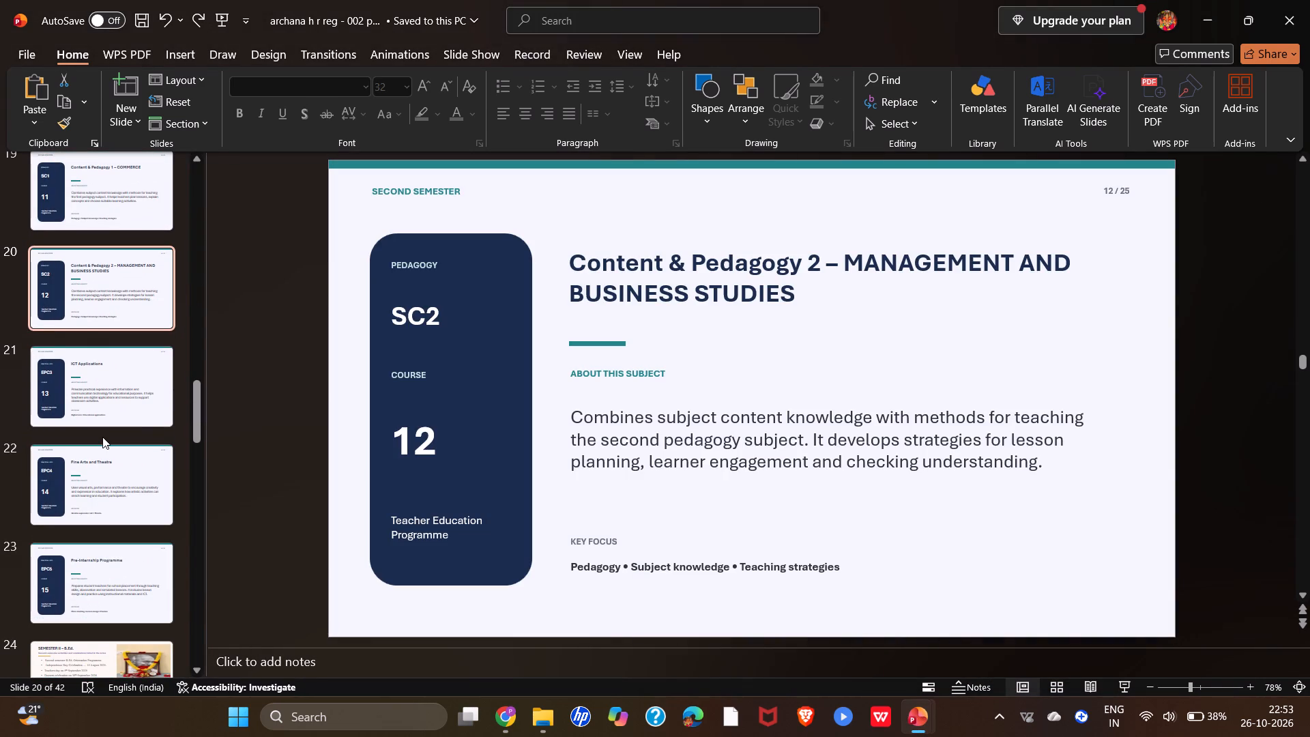
click(98, 401)
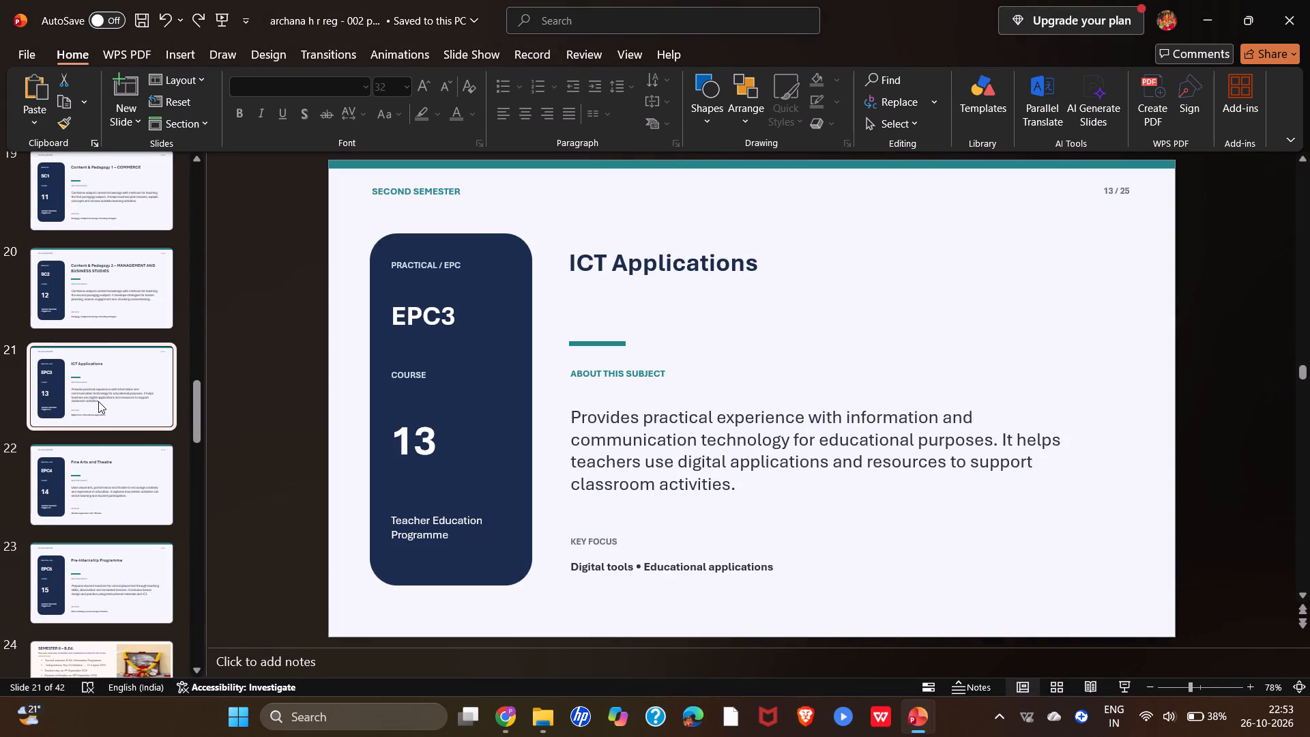
key(Print)
click(156, 414)
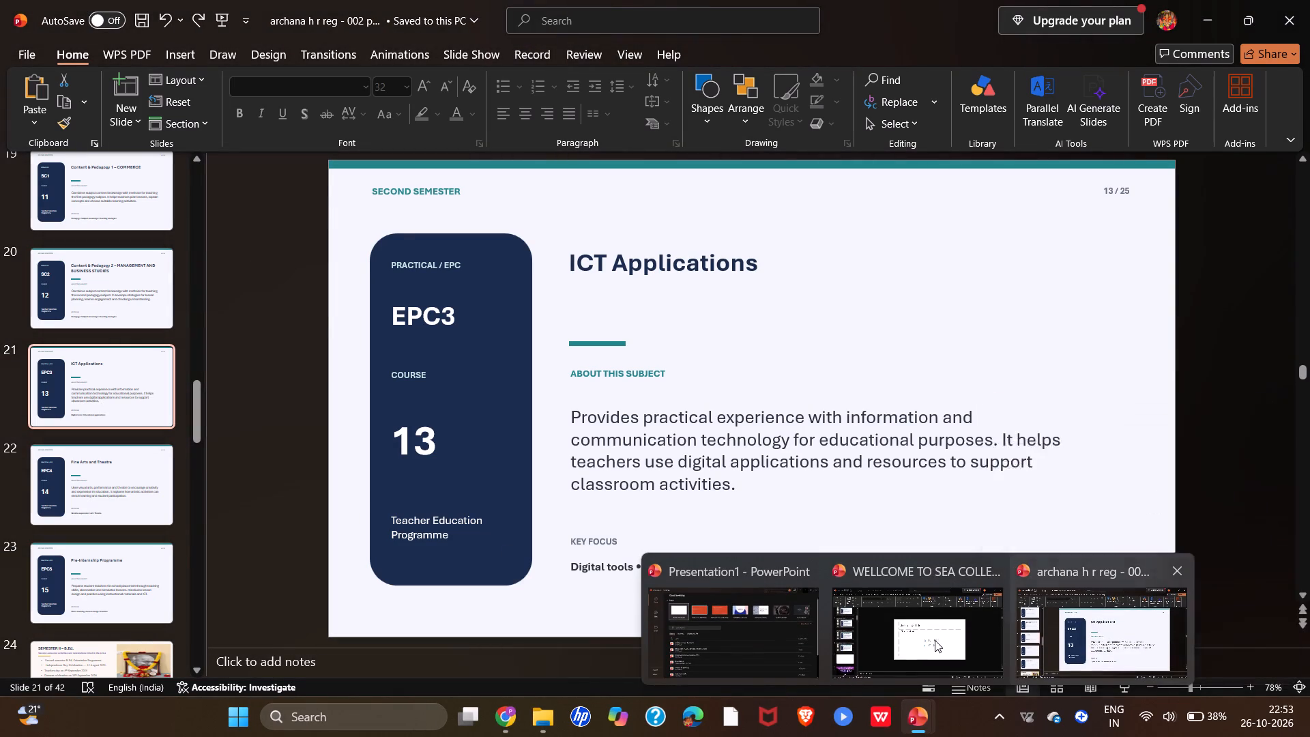
click(931, 639)
key(ctrl+v)
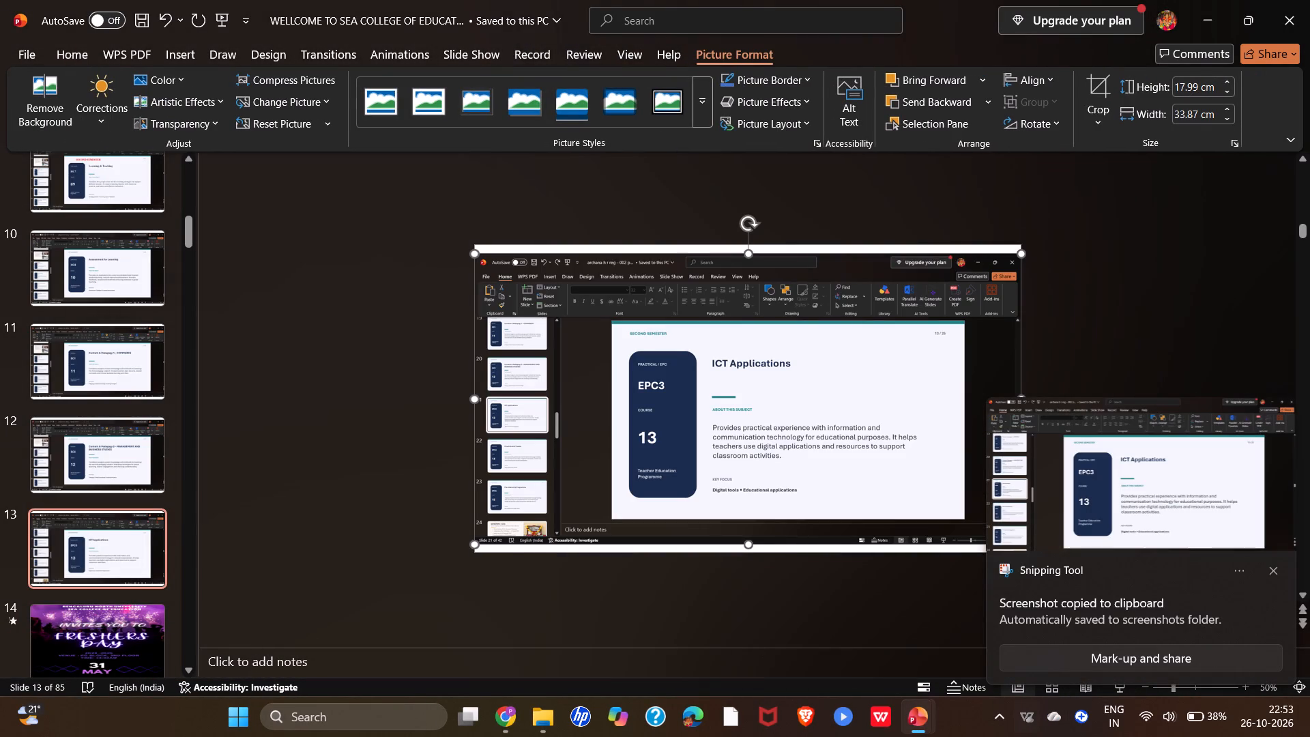
Insert two blank slides after slide 13, "ICT Applications", in the SEA College presentation.
right_click(91, 592)
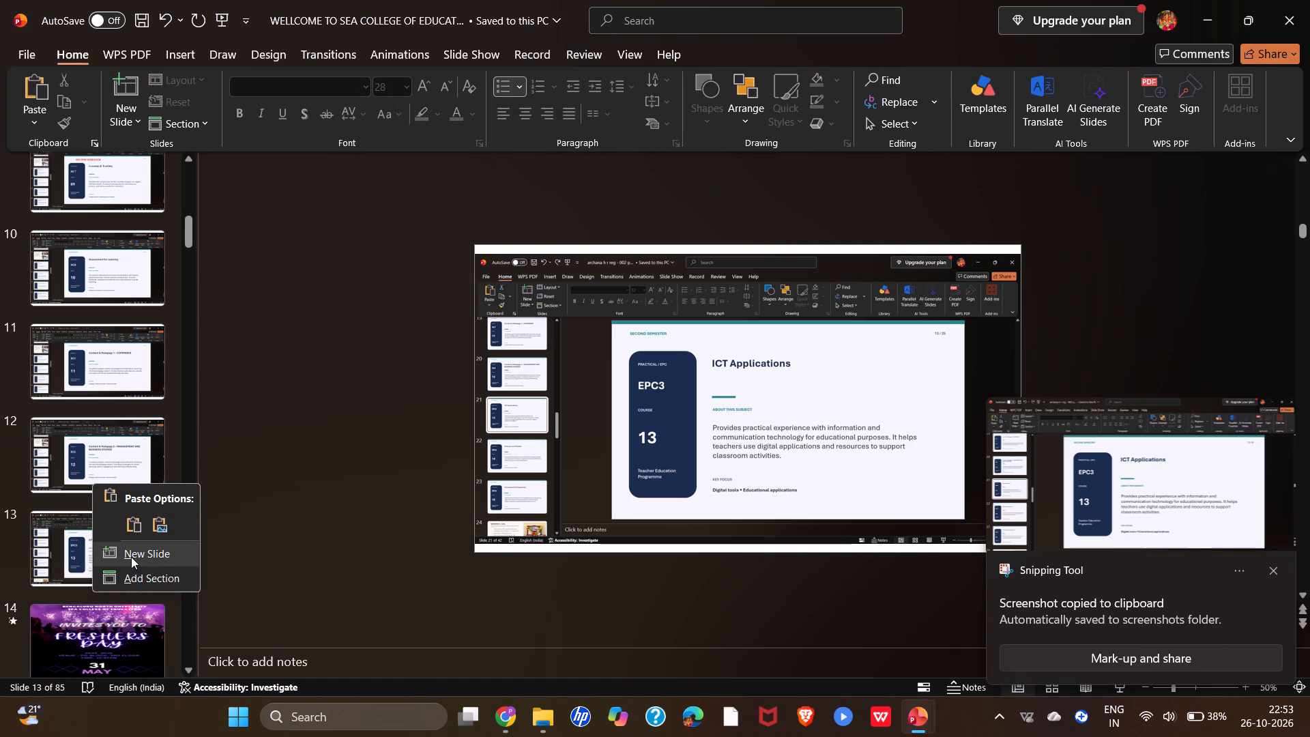
click(131, 557)
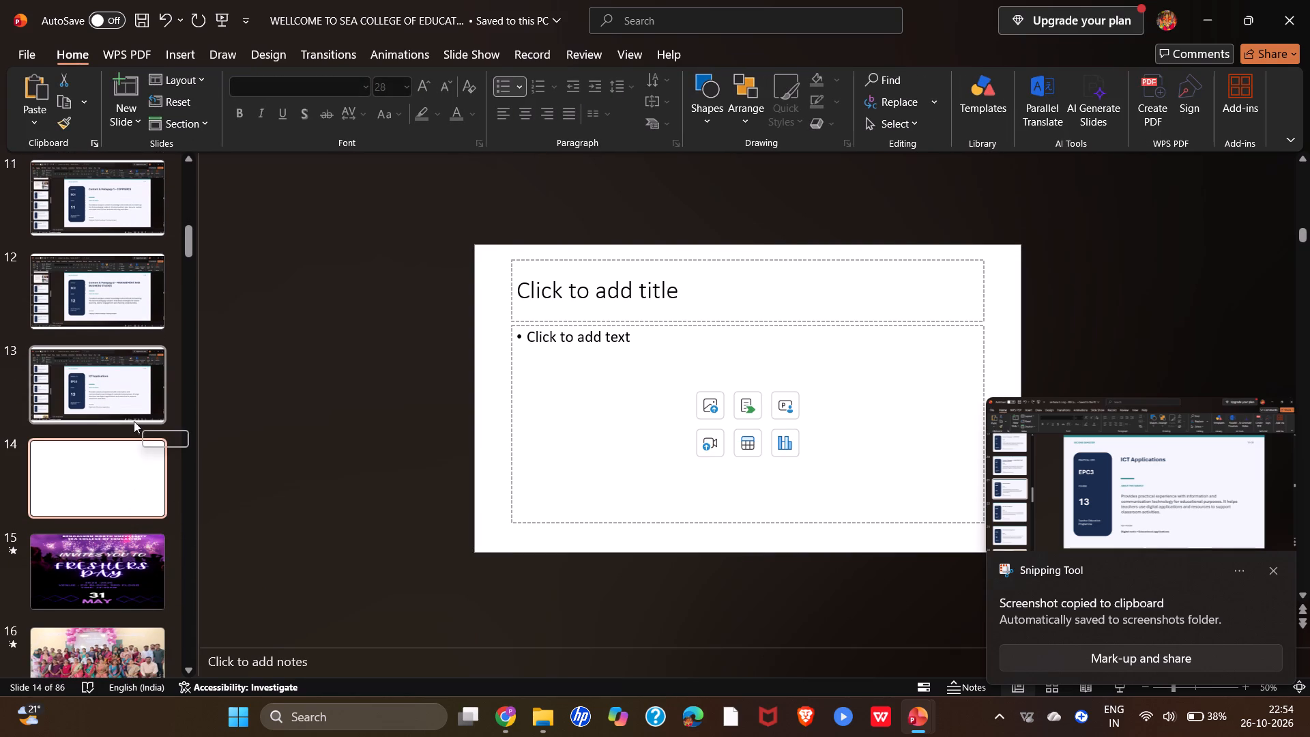
right_click(118, 434)
click(171, 502)
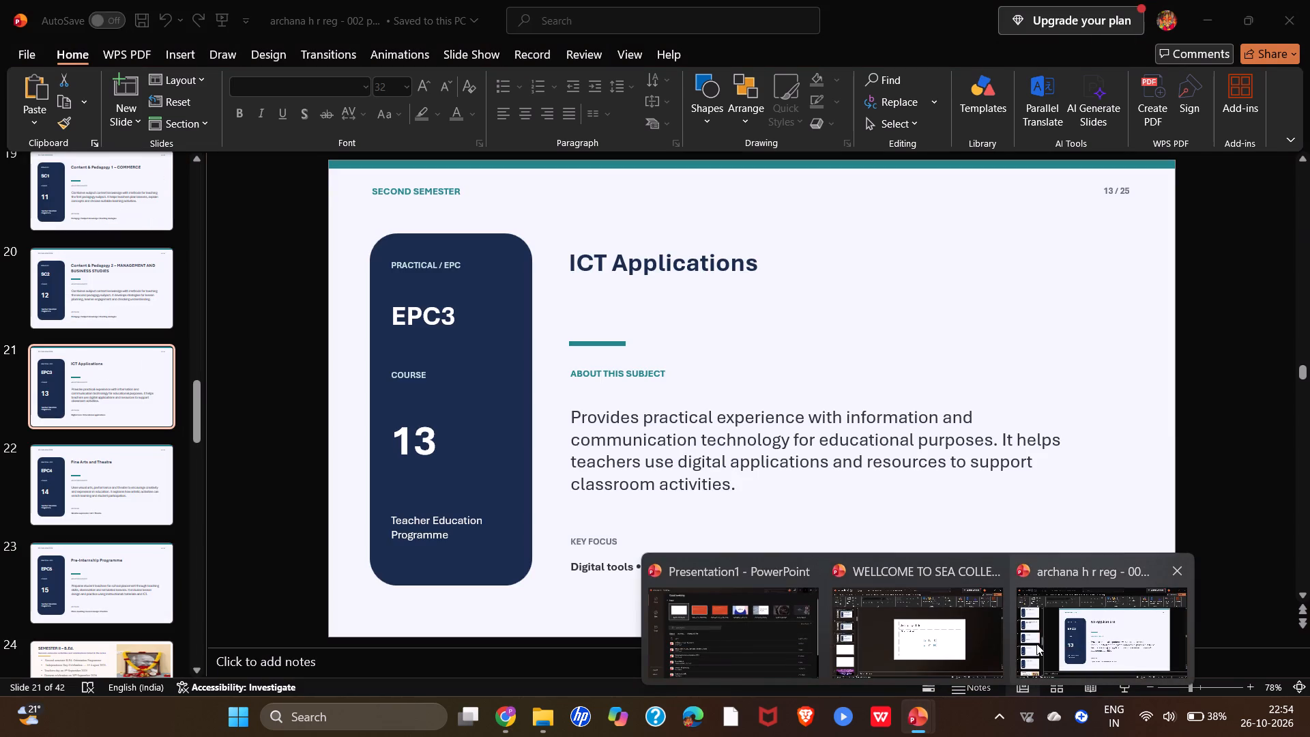
Screenshot the "Fine Arts and Theatre" slide in the source presentation and paste it onto blank slide 14 of the SEA College presentation.
click(1036, 644)
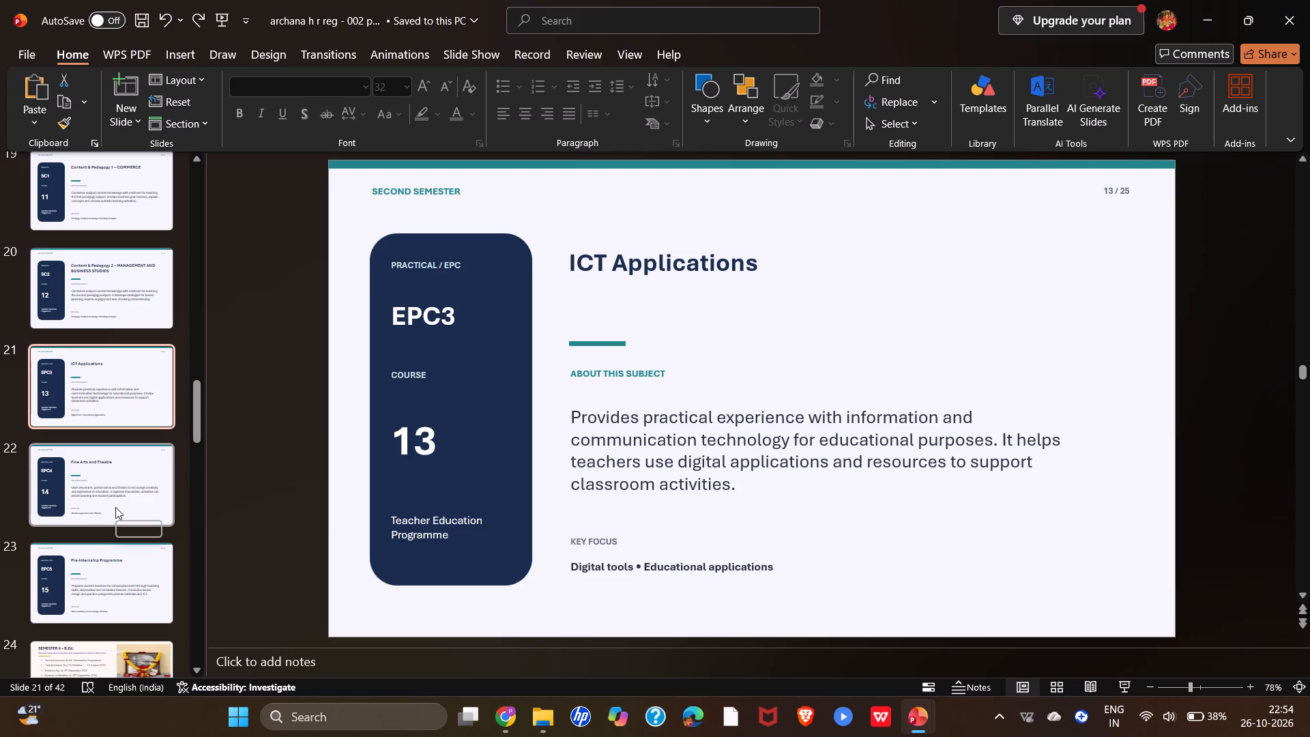
click(115, 507)
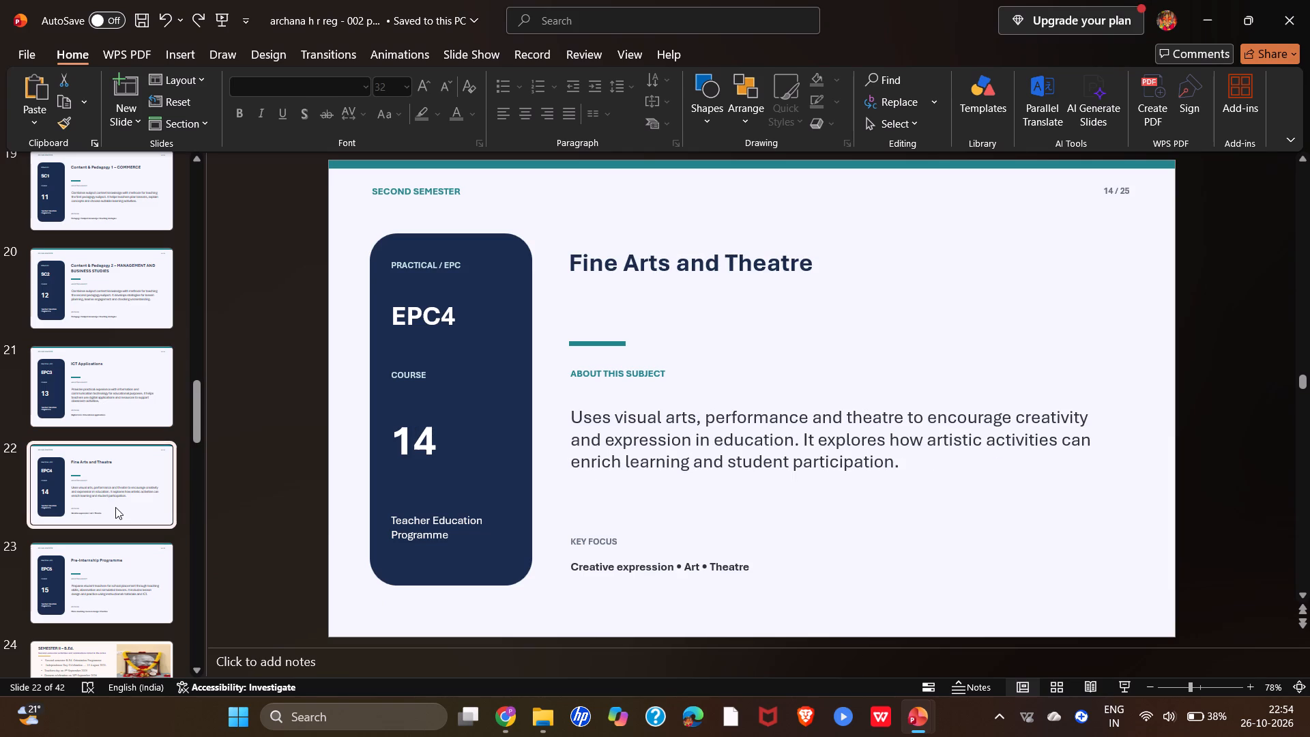
key(Print)
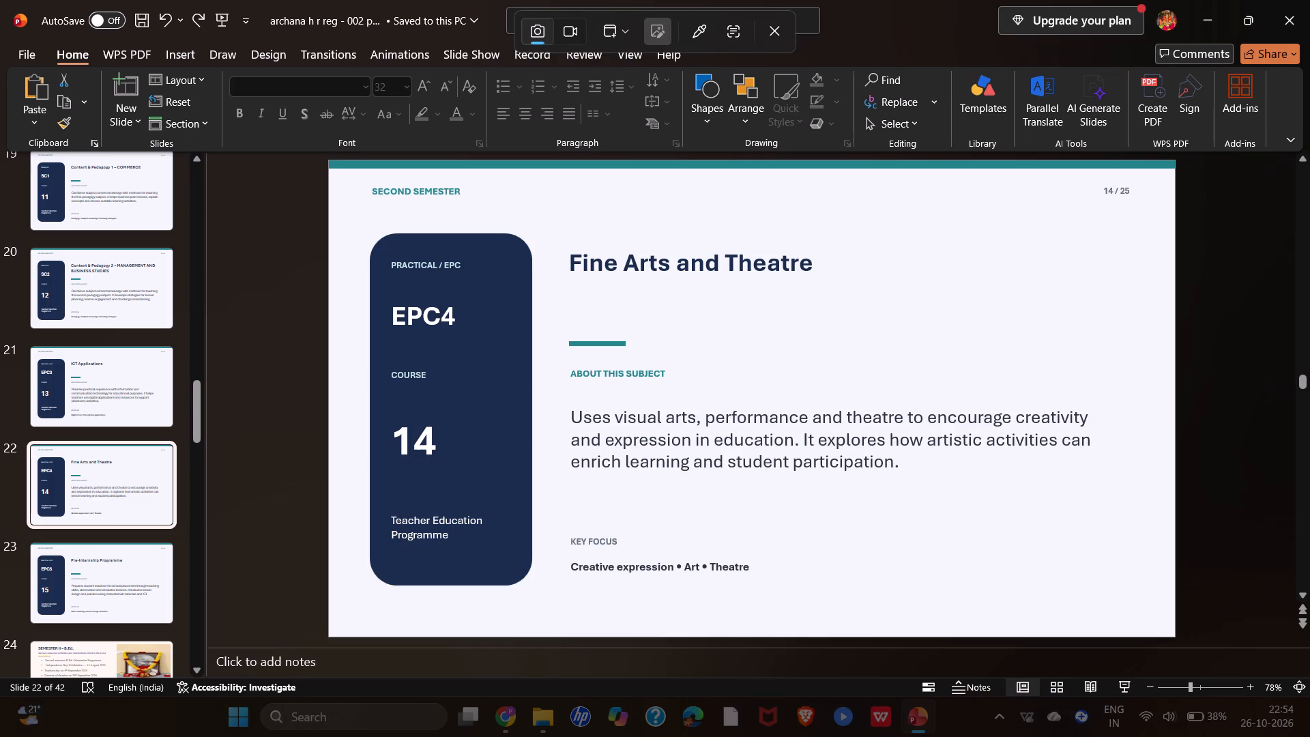
click(428, 451)
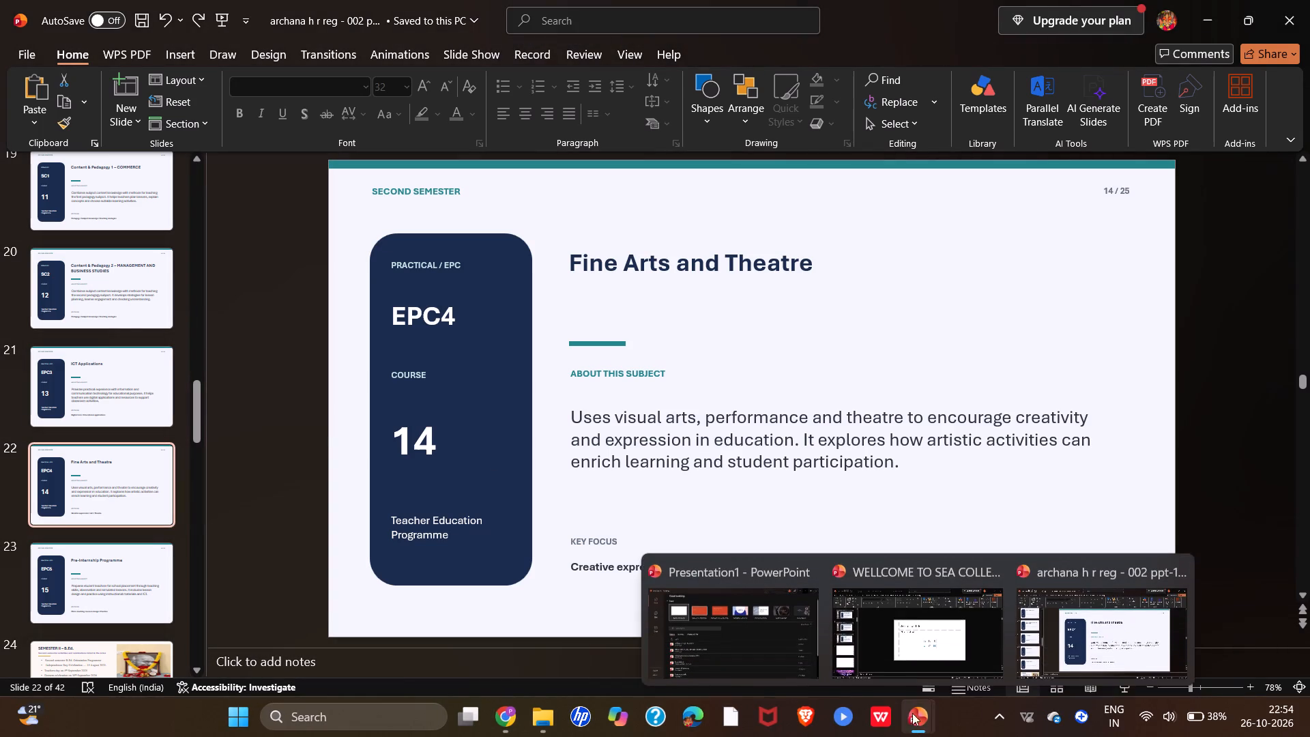
click(935, 661)
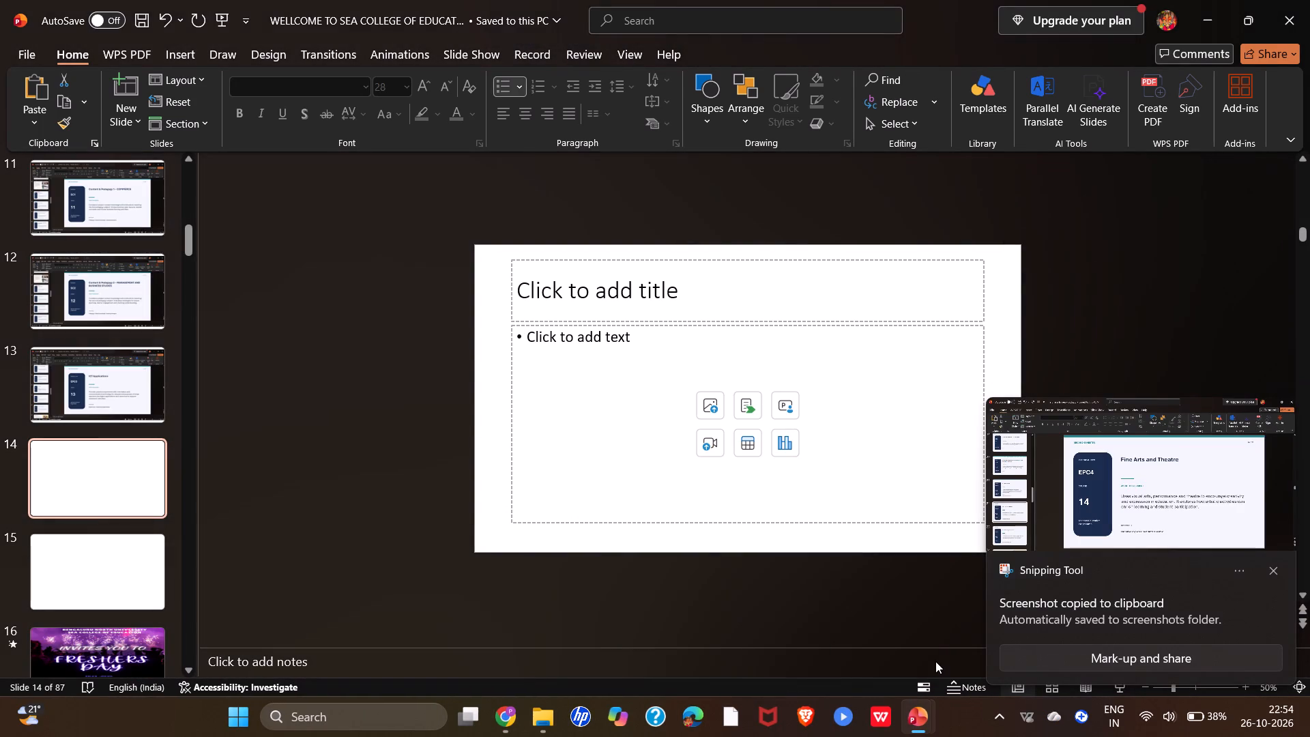
key(ctrl+v)
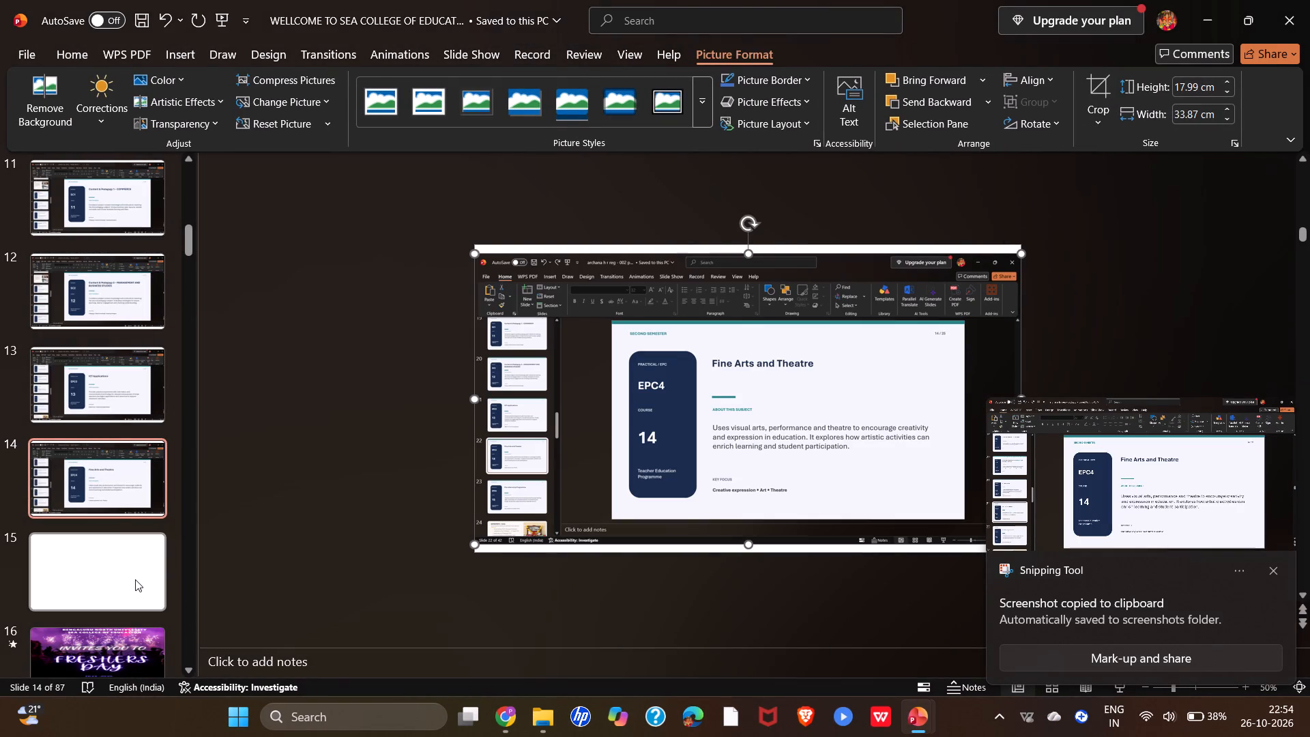
Screenshot the "Pre-Internship Programme" slide in the source presentation and paste it onto blank slide 15 of the SEA College presentation.
click(135, 579)
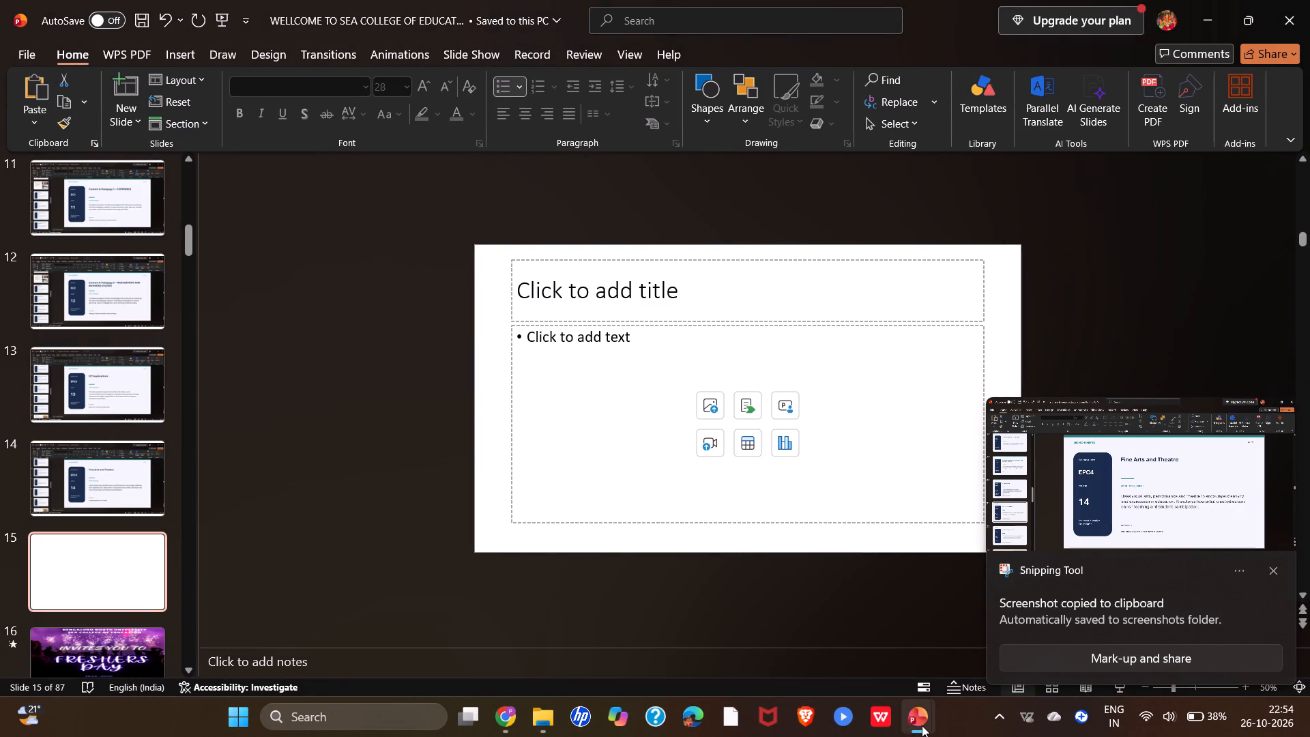
click(1088, 639)
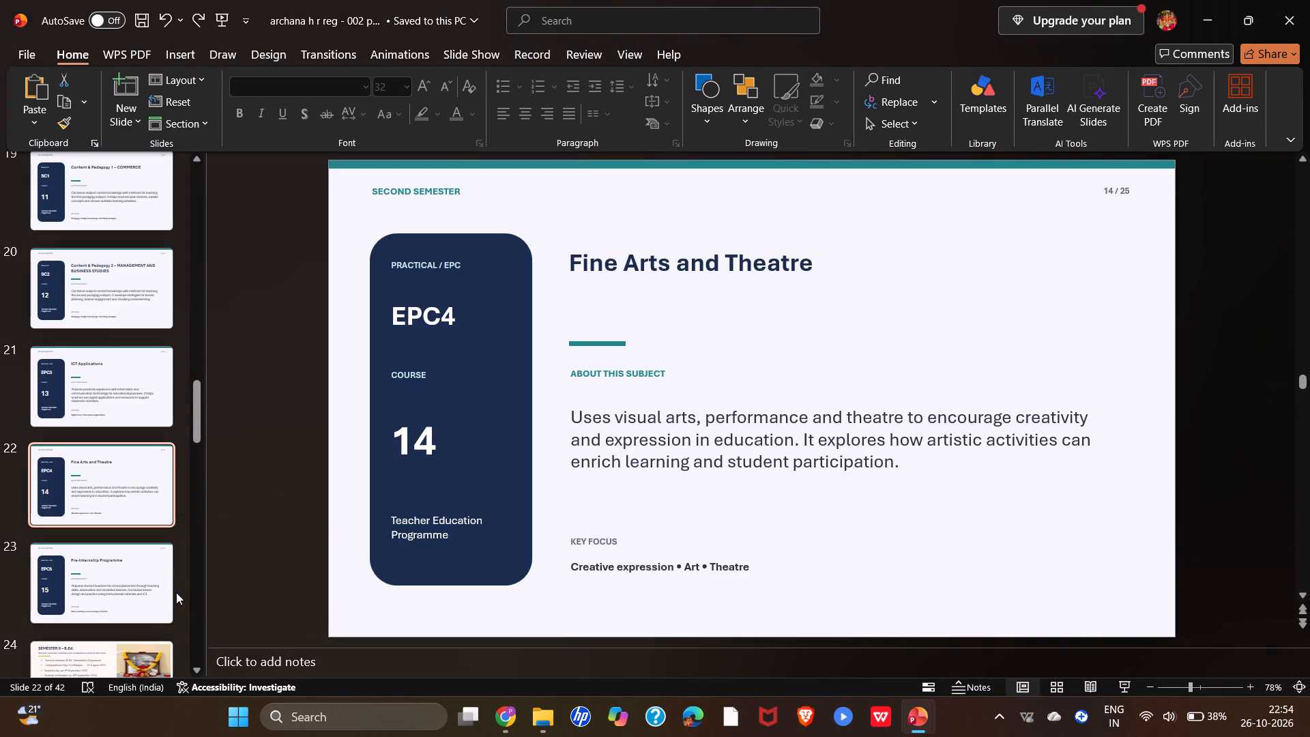
click(173, 592)
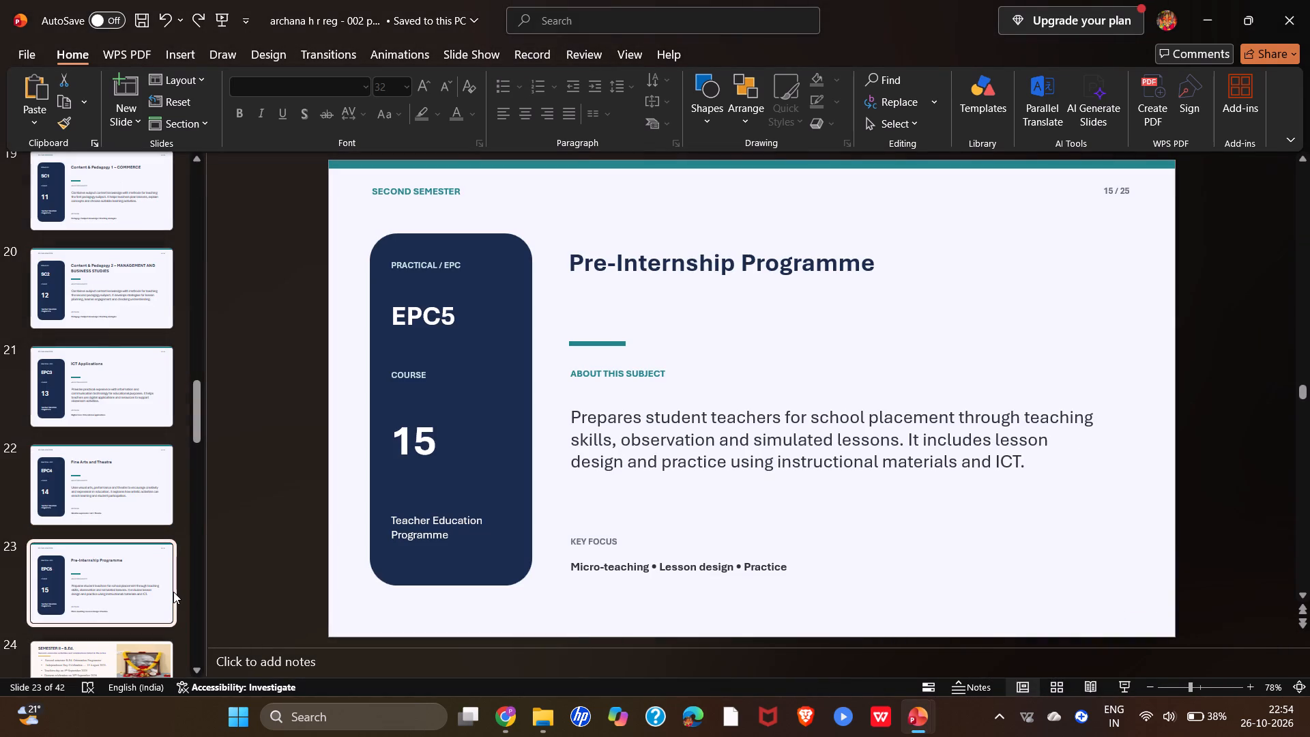
key(Print)
click(452, 420)
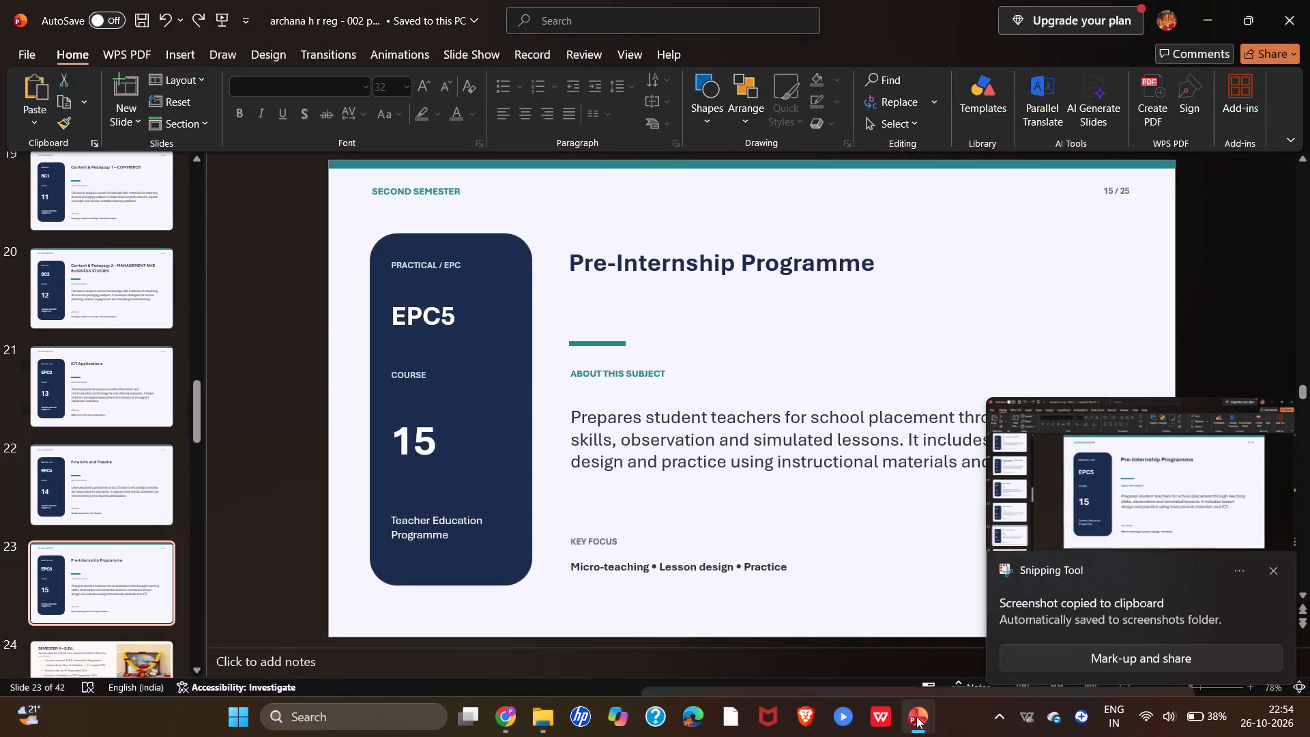
click(943, 654)
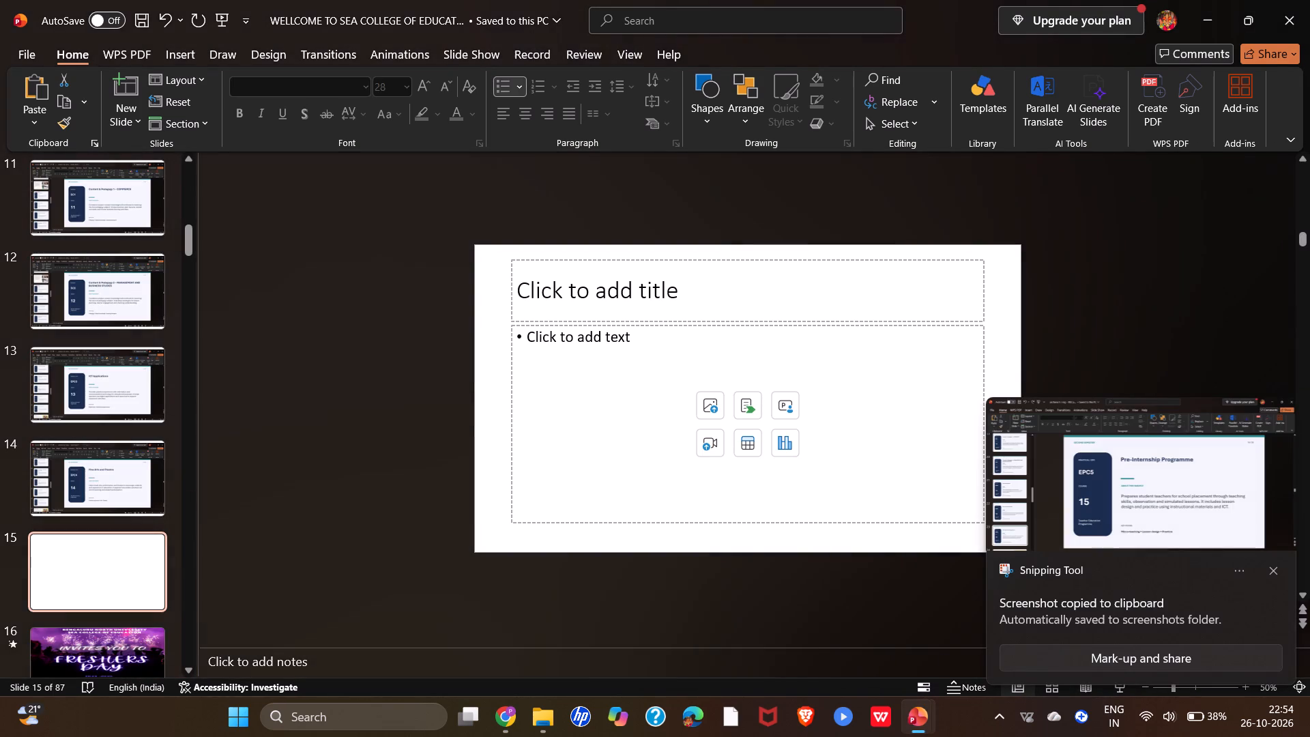
key(ctrl+v)
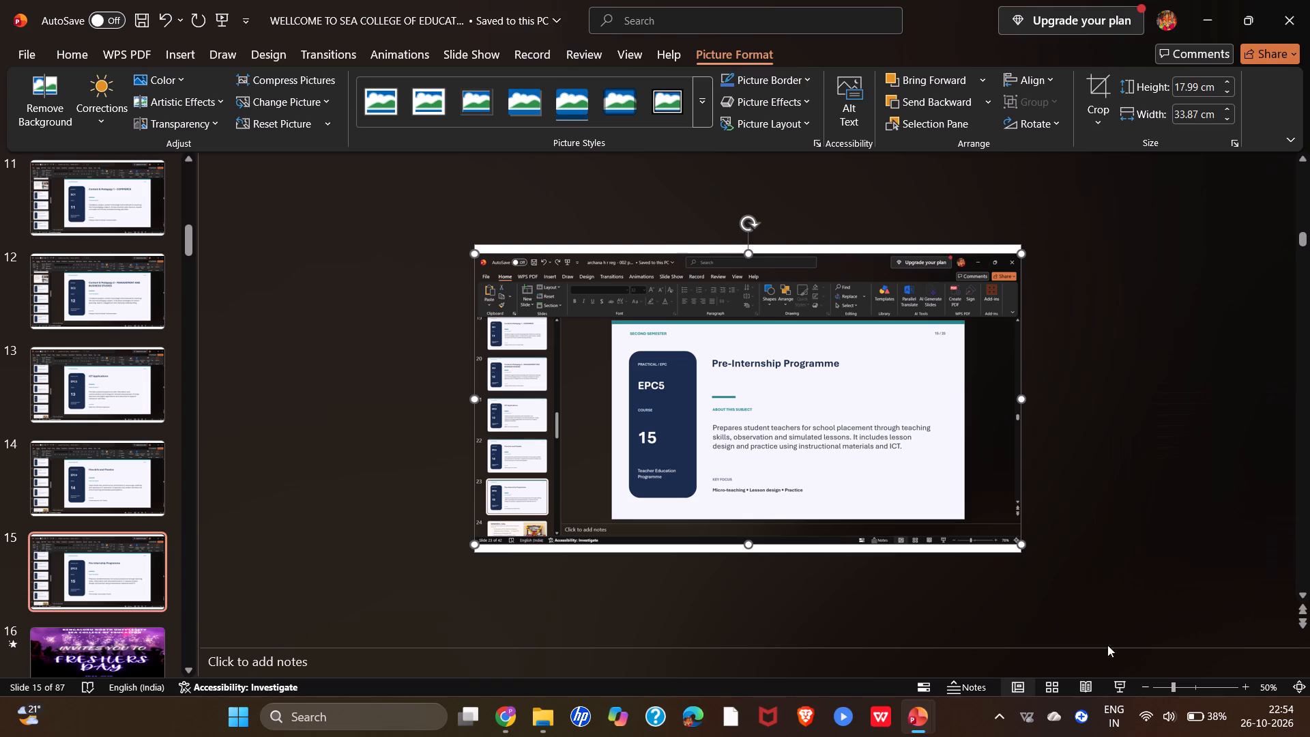
Crop the slide 15 screenshot to its "Pre-Internship Programme" slide content, about 21.8 cm wide by 11.6 cm high.
right_click(869, 528)
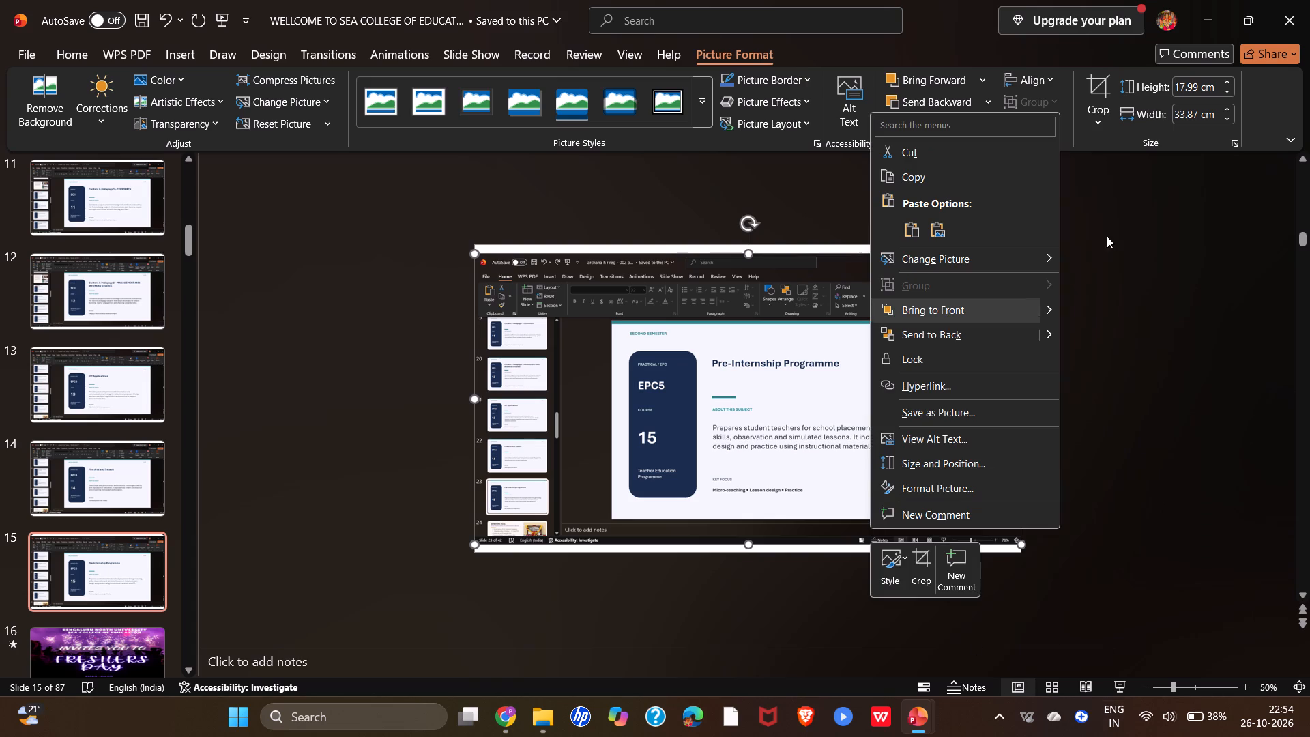
click(916, 560)
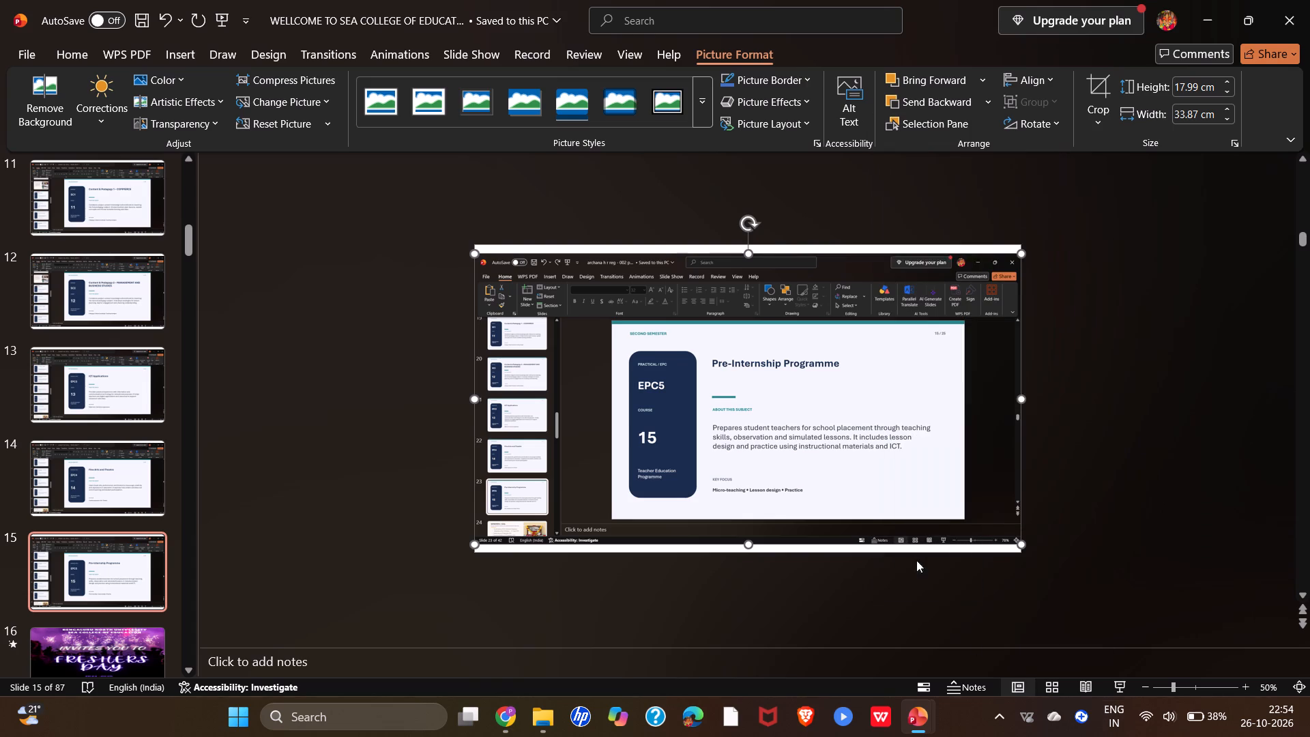
drag(1015, 261, 965, 329)
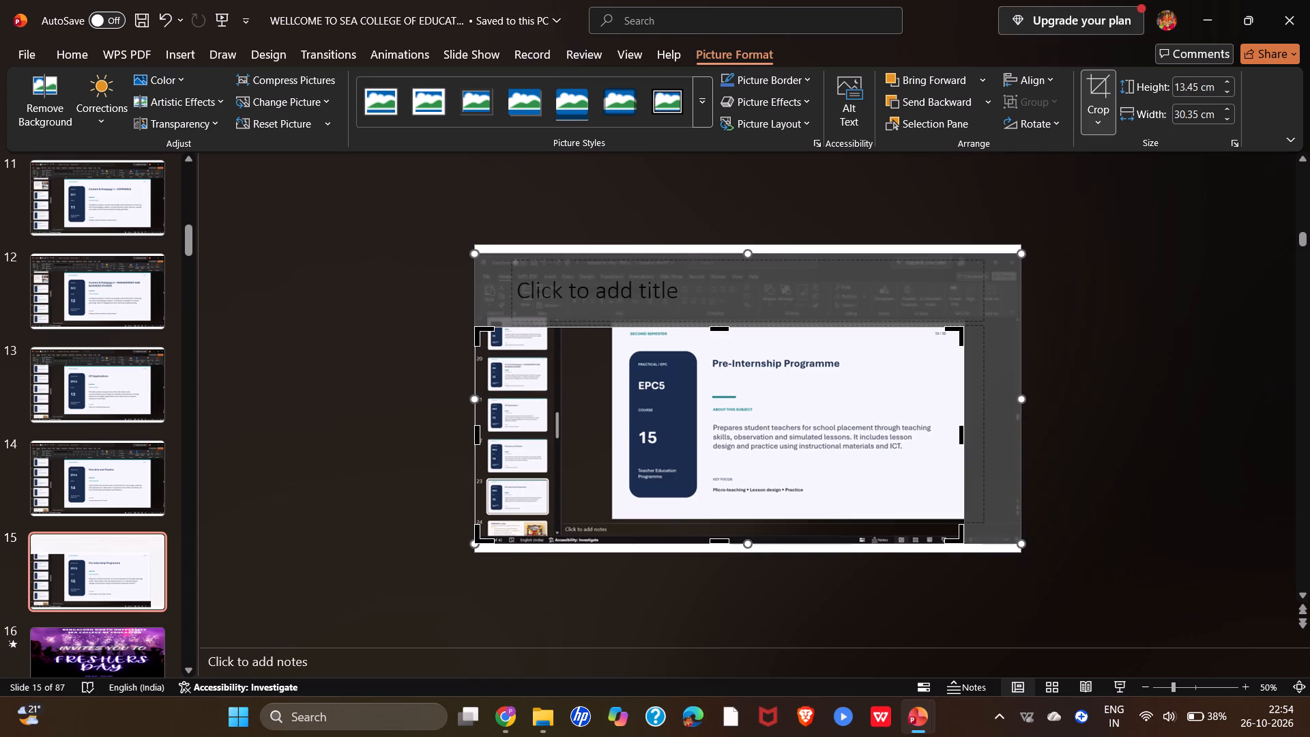
drag(478, 536, 600, 521)
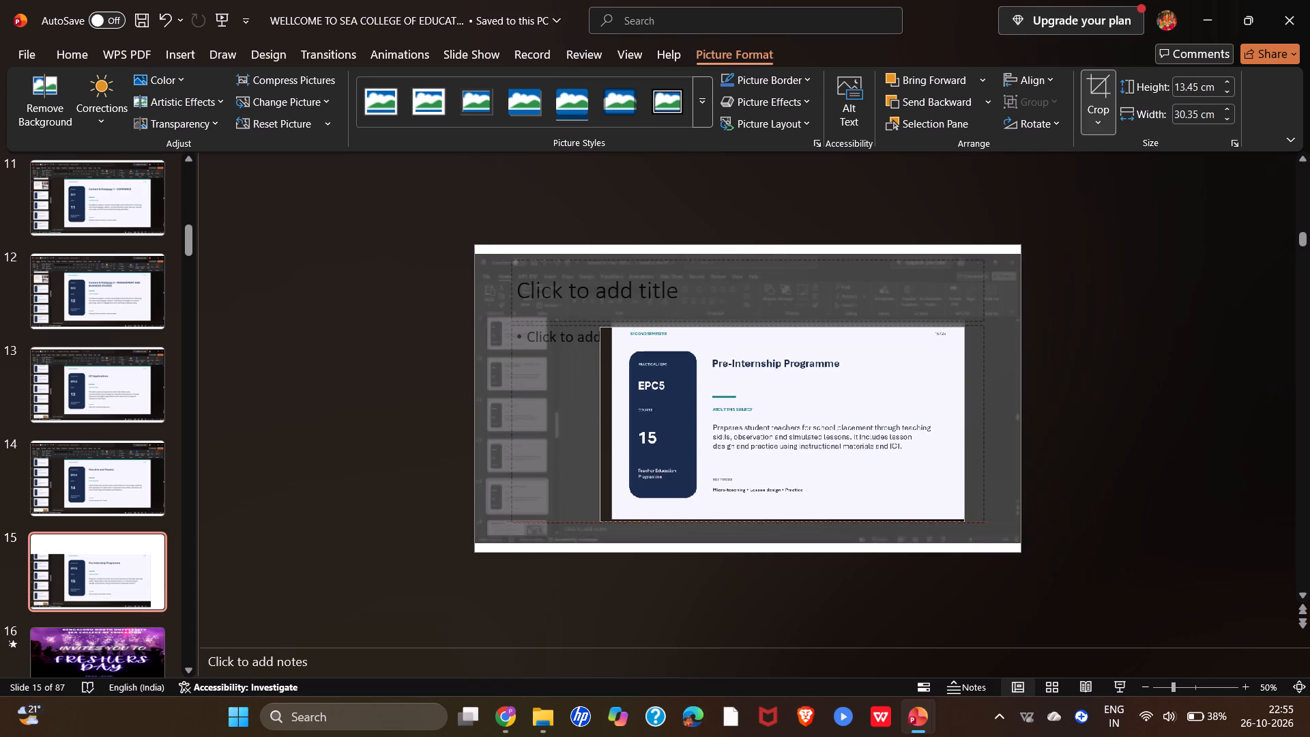
drag(600, 521, 612, 514)
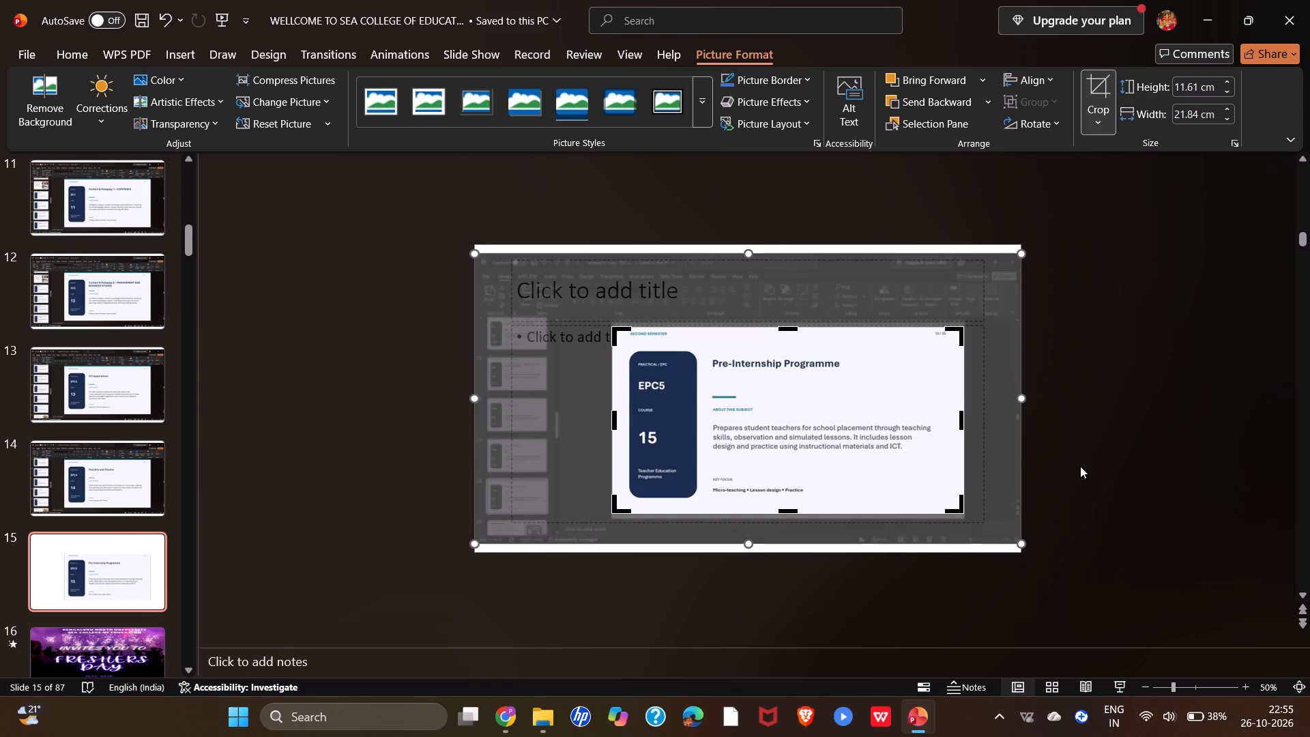
click(1080, 466)
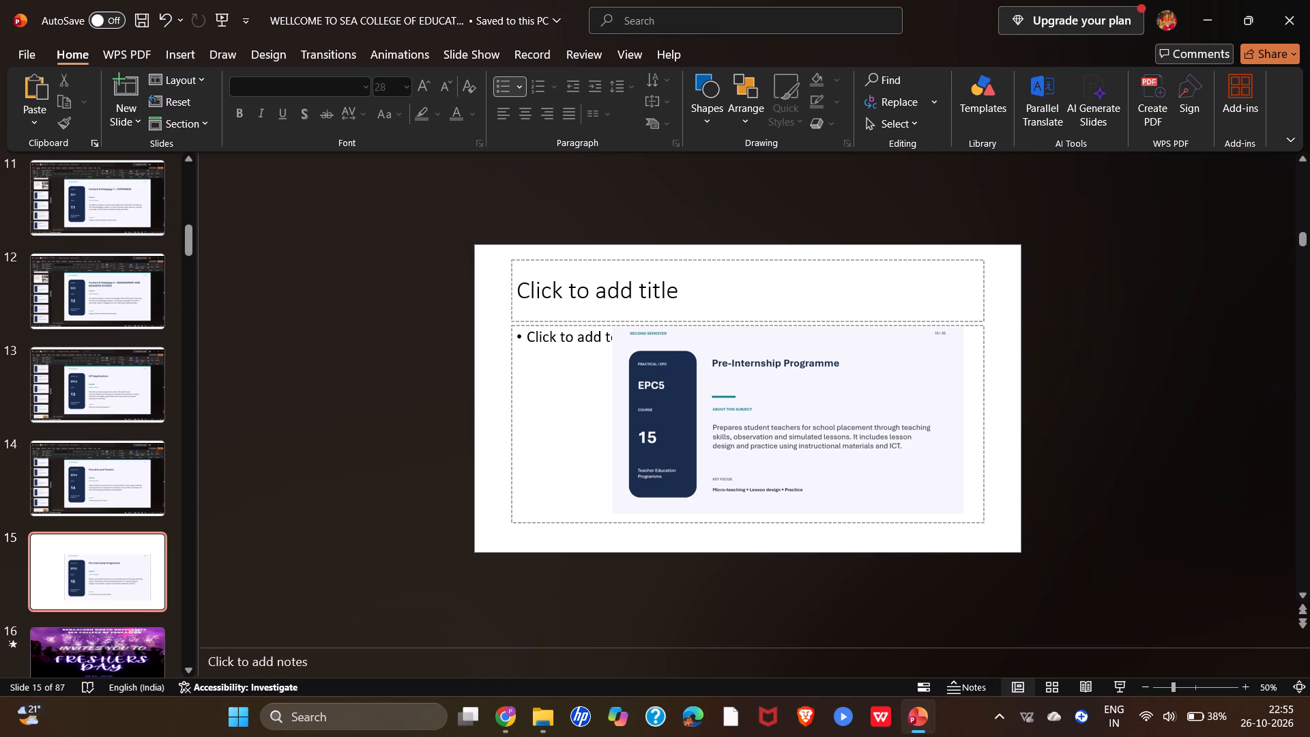
Enlarge the cropped "Pre-Internship Programme" picture from its opposite corners so it covers nearly all of slide 15.
click(1195, 685)
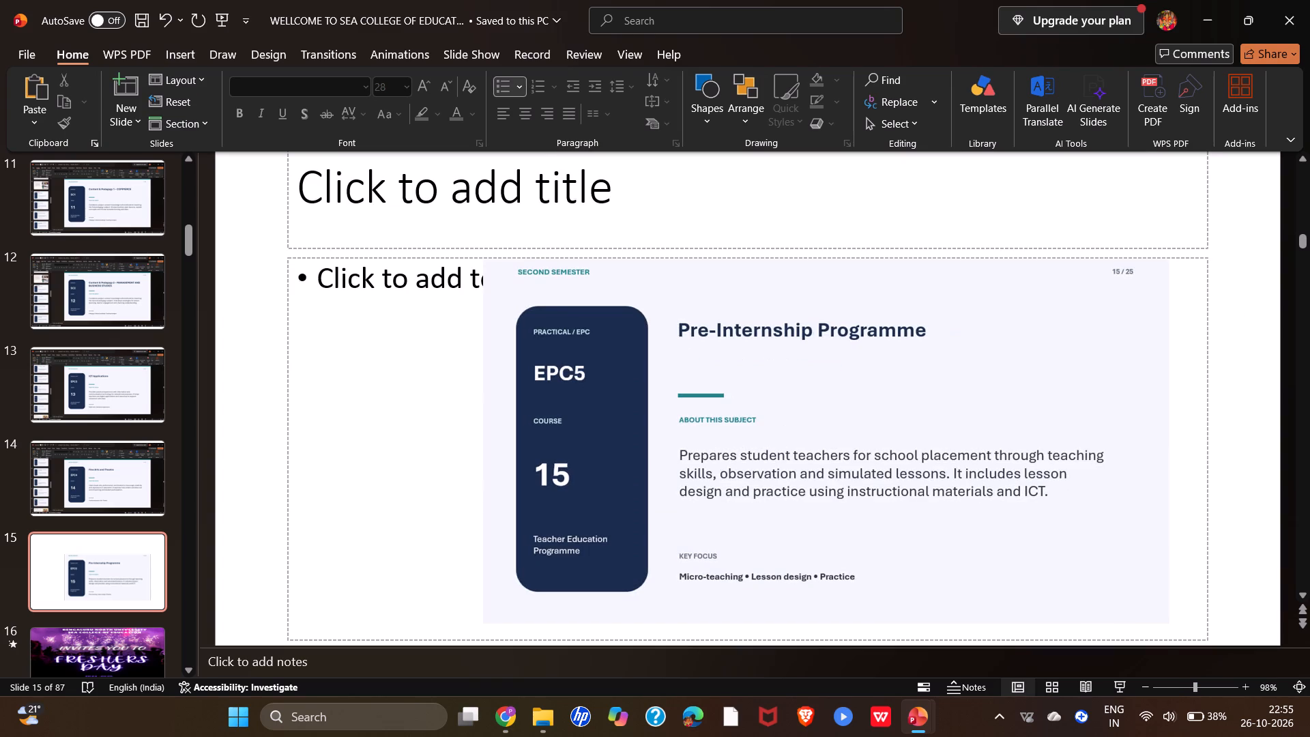
click(1189, 688)
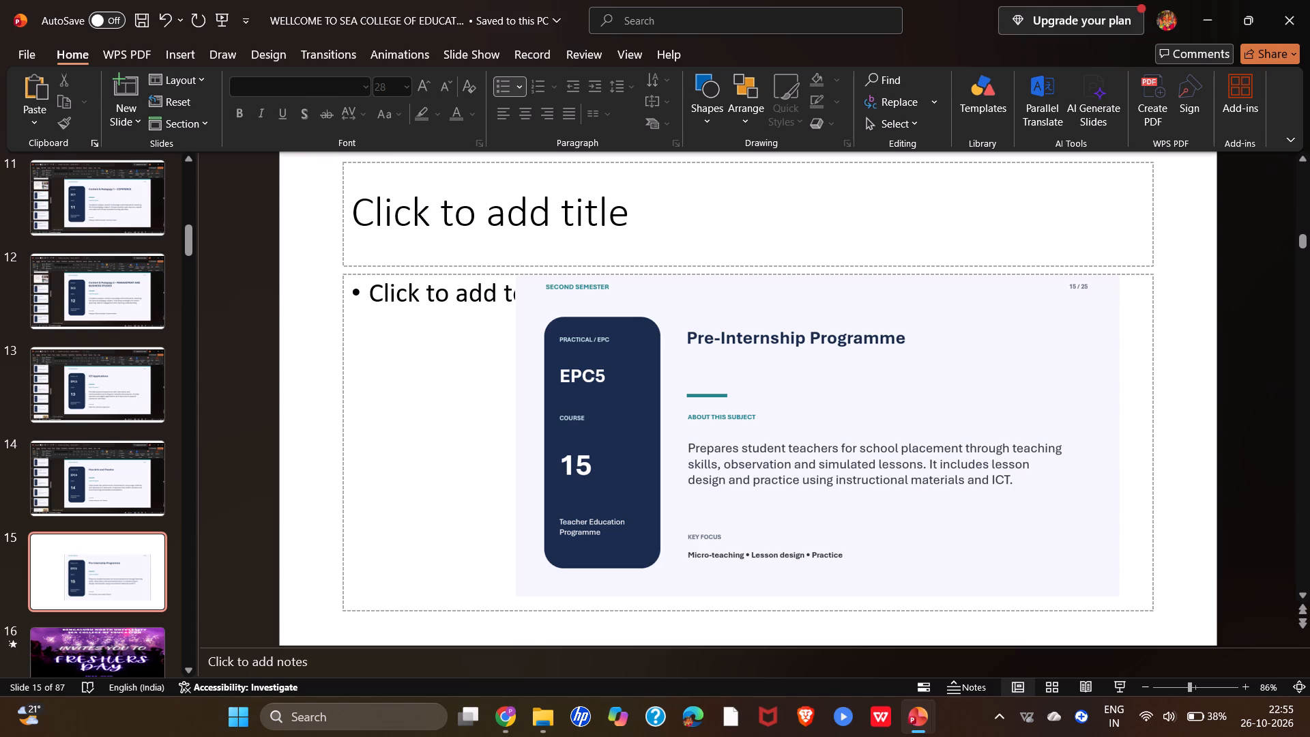
click(1182, 688)
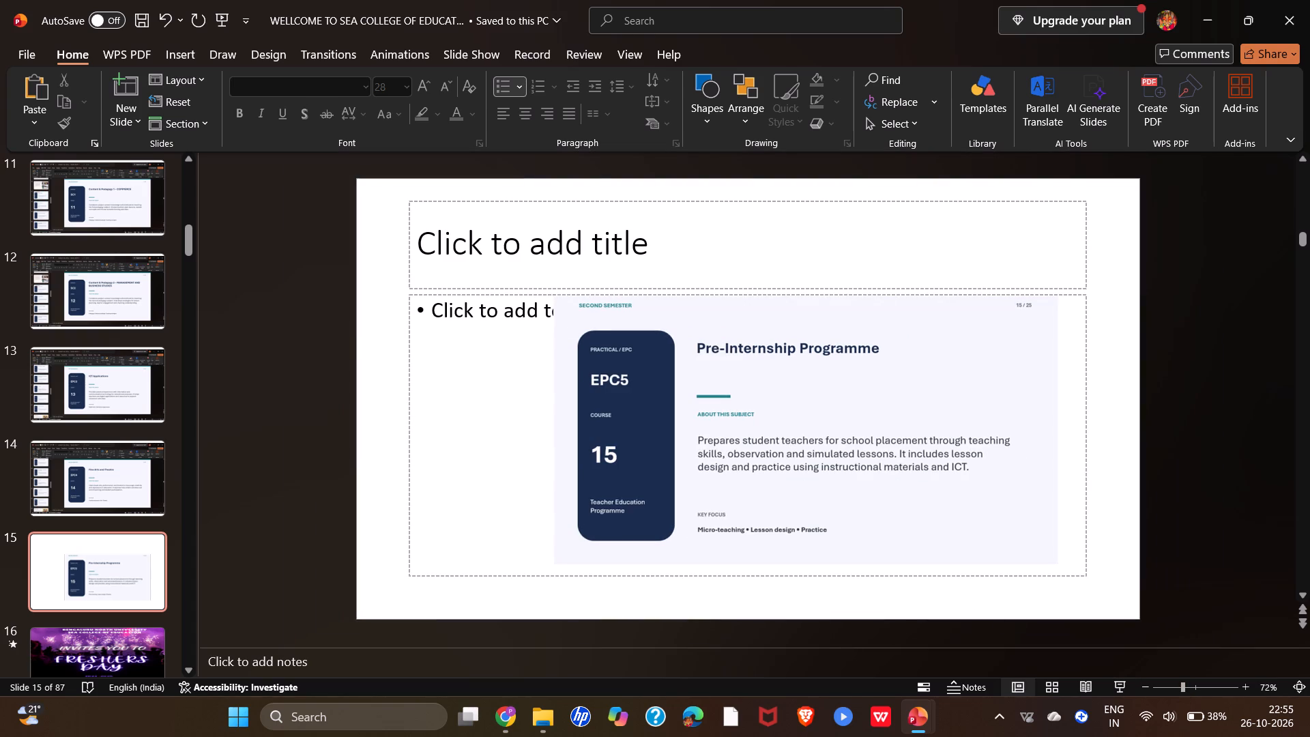
click(660, 360)
drag(553, 297, 426, 217)
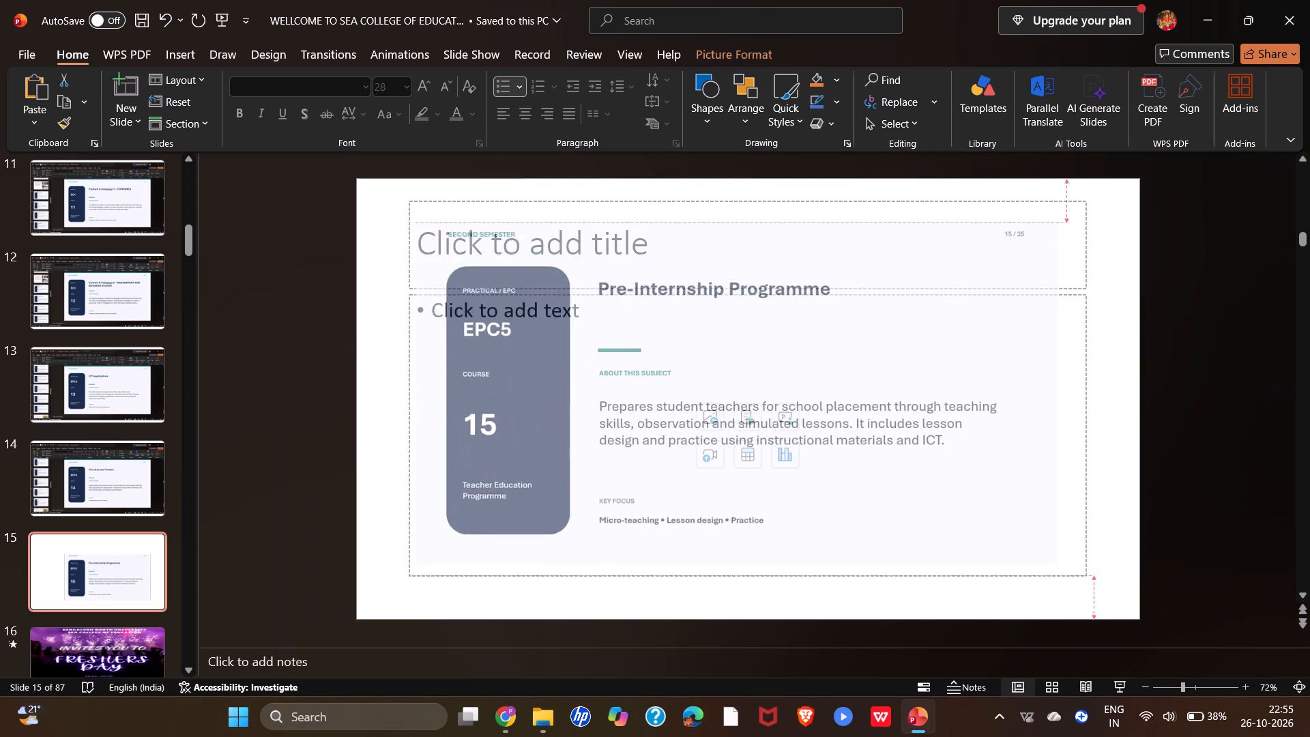
drag(426, 217, 379, 178)
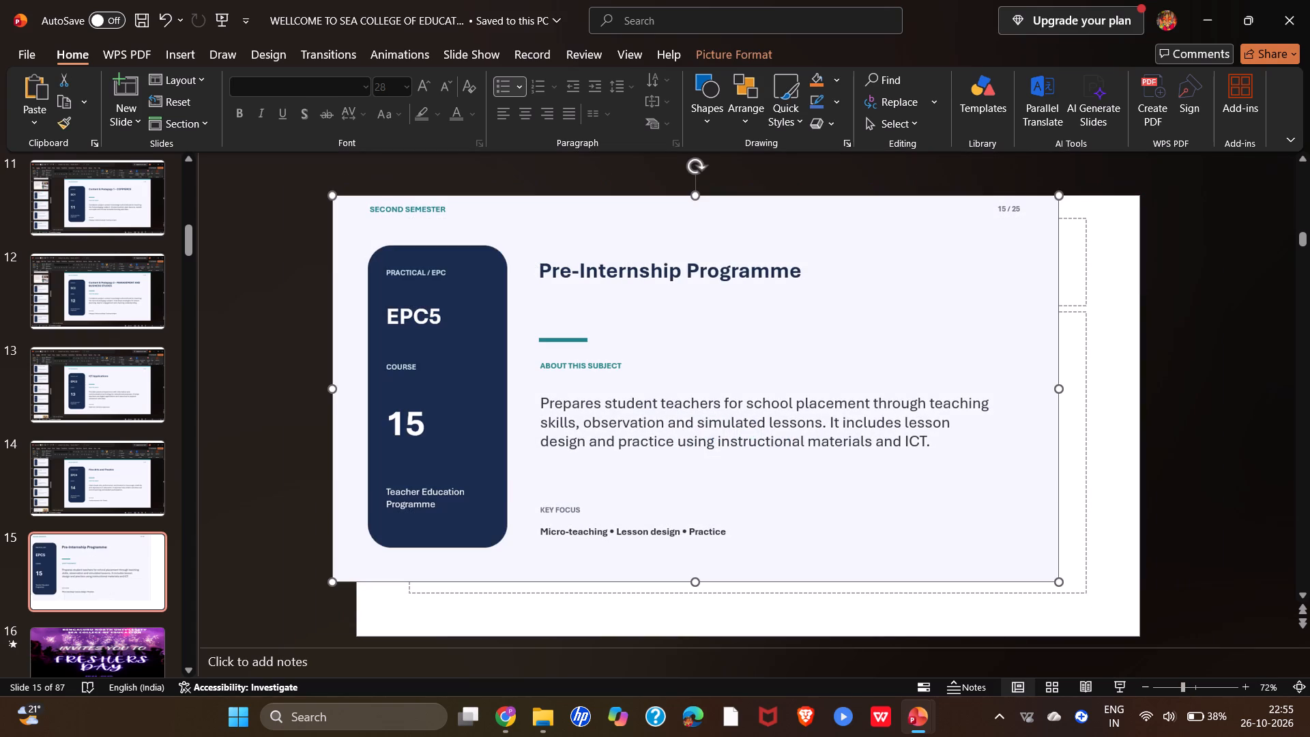
drag(1060, 577, 1080, 586)
drag(1080, 586, 1155, 624)
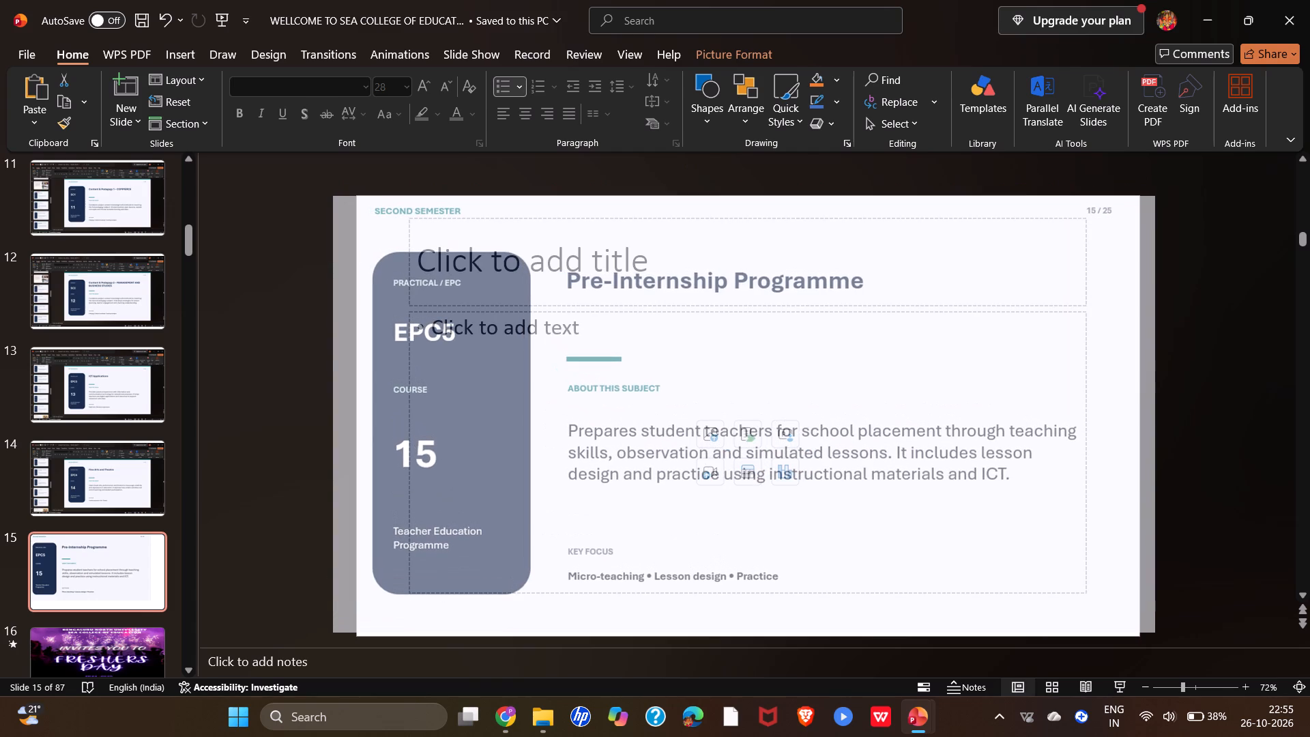
drag(1155, 624, 1116, 623)
click(1199, 458)
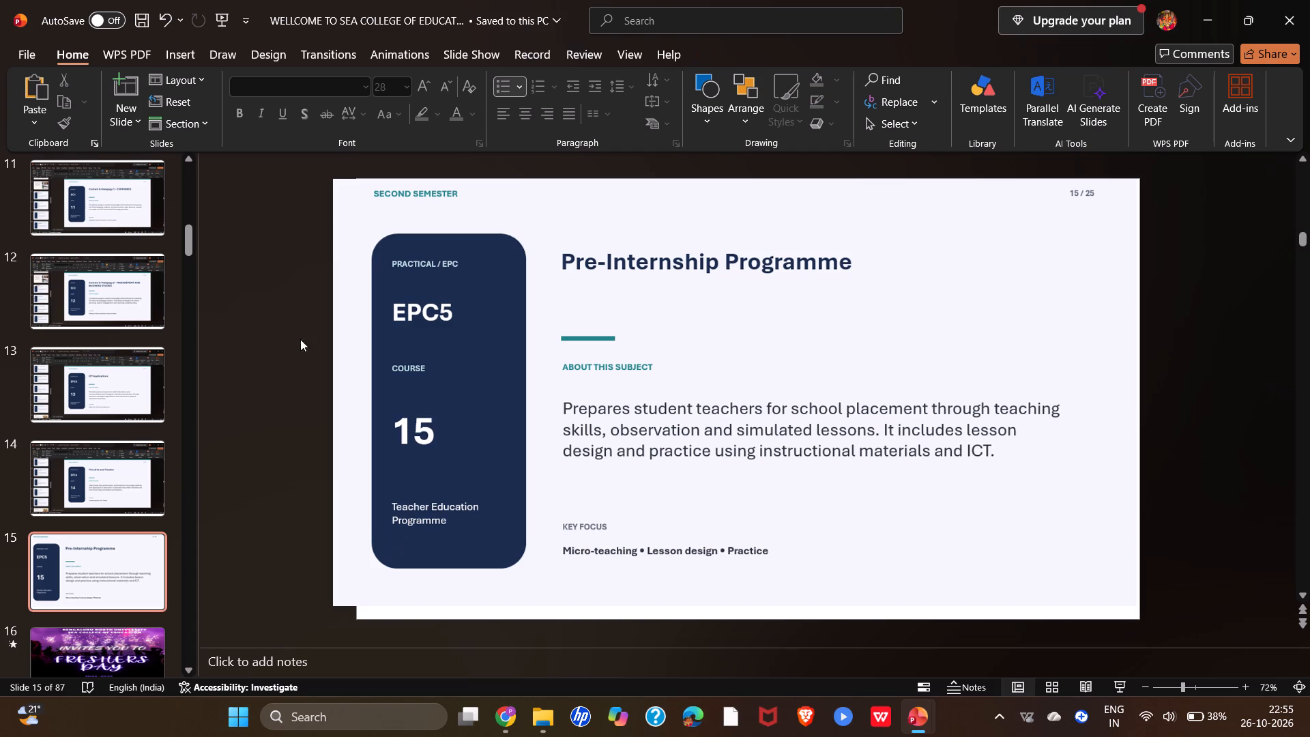
Crop the screenshot on slide 14 to its "Fine Arts and Theatre" slide content, excluding the surrounding program window.
click(123, 502)
right_click(530, 472)
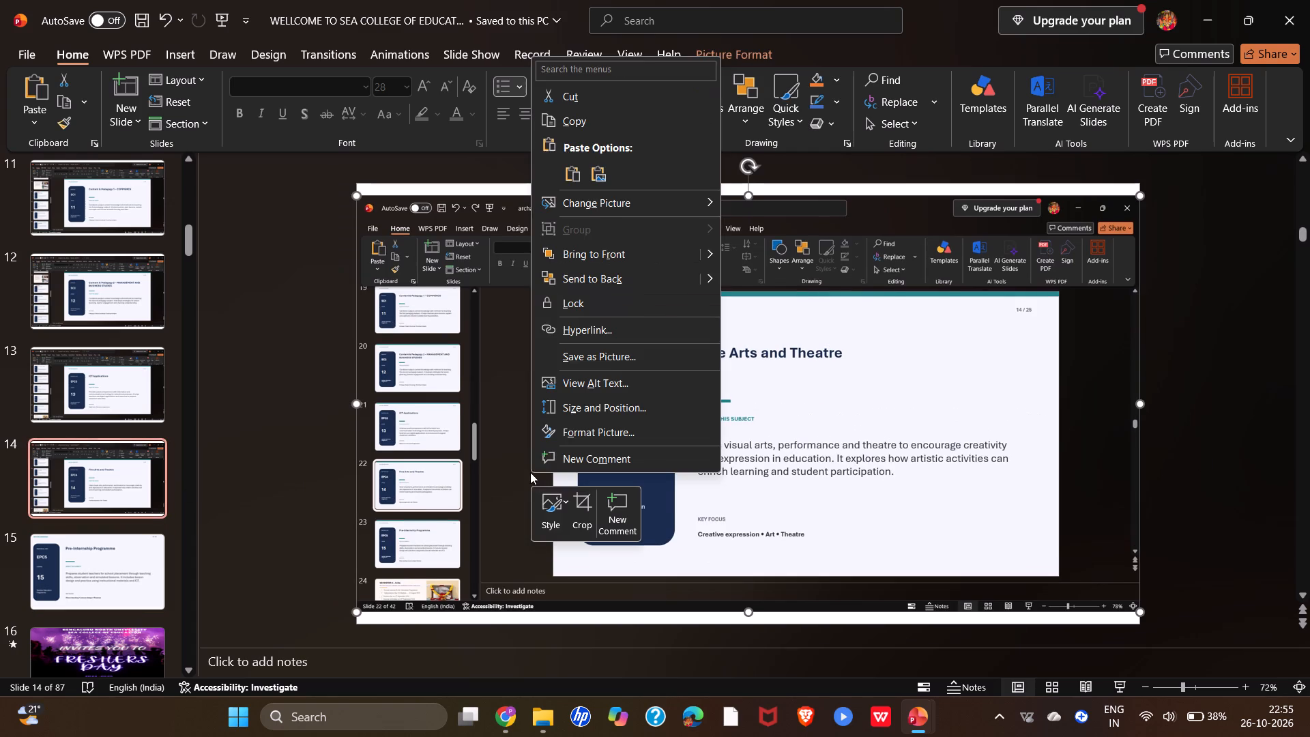
click(585, 515)
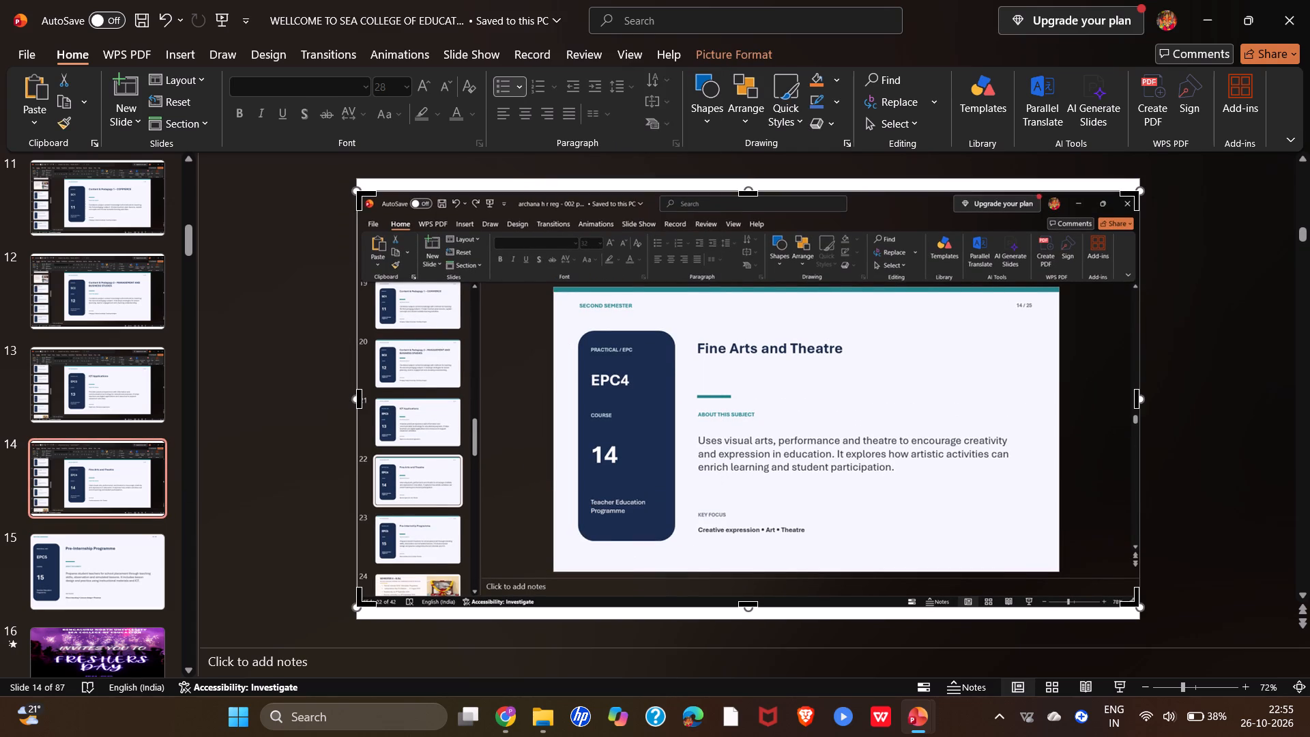
drag(1134, 196, 1051, 297)
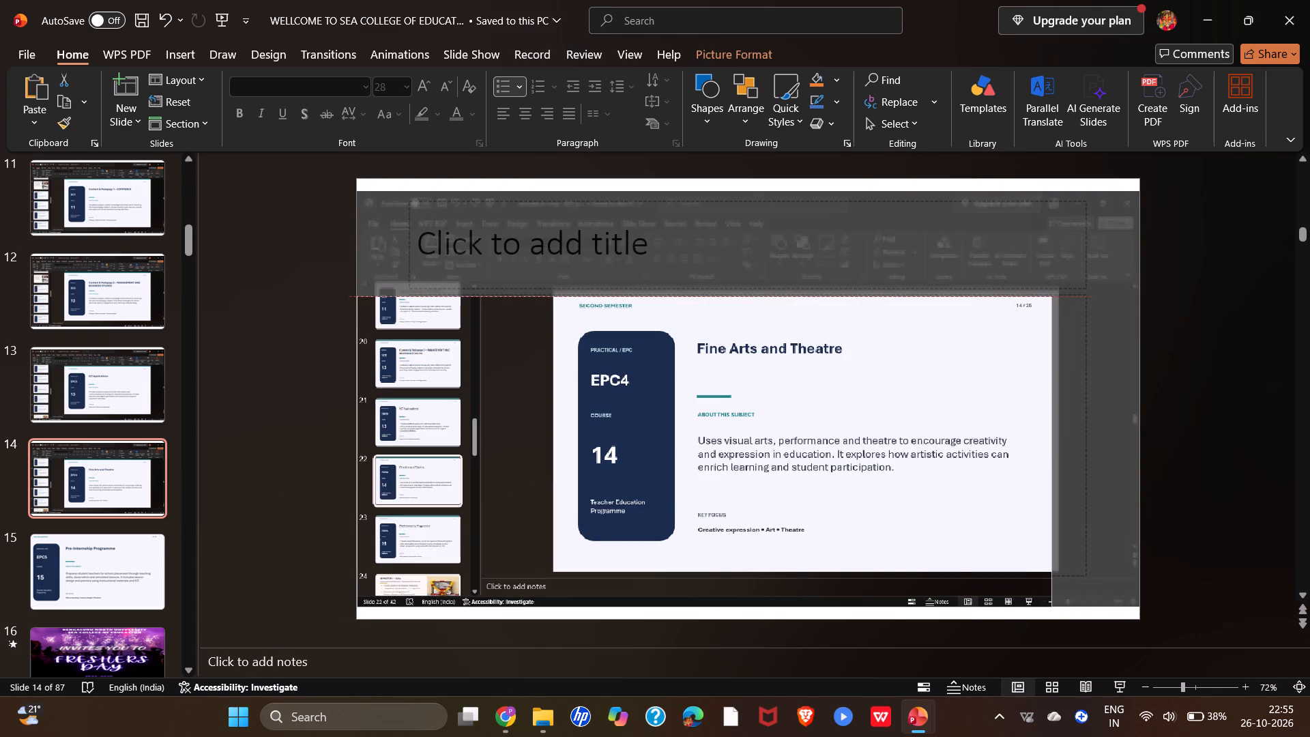
drag(1051, 297, 1051, 298)
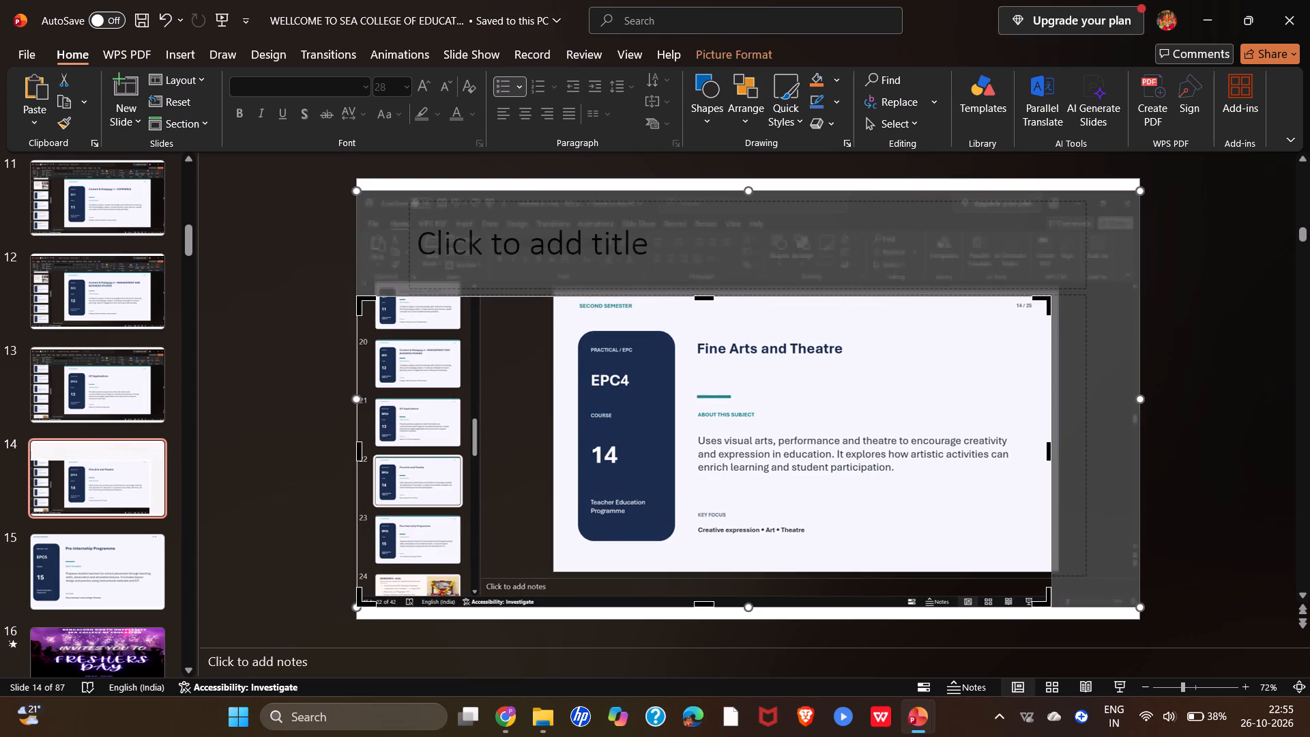
drag(362, 598, 567, 558)
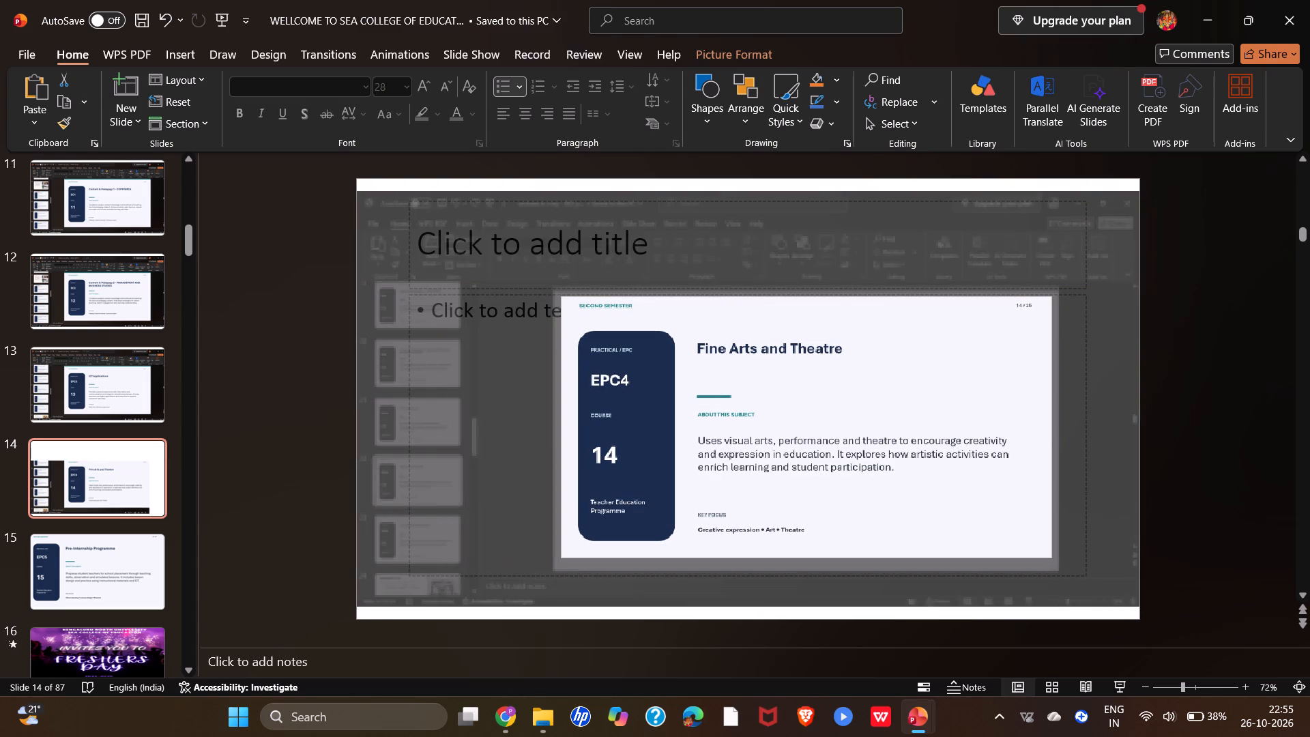
drag(567, 558, 553, 567)
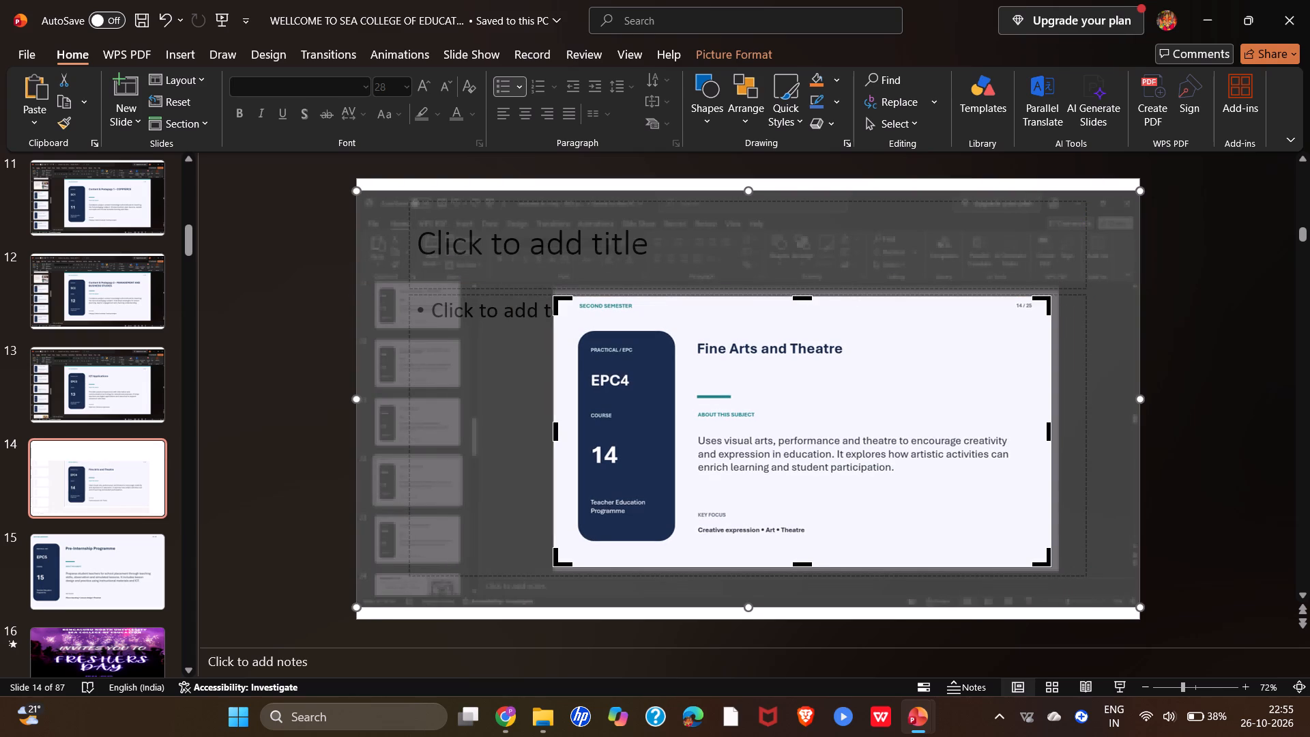
key(Return)
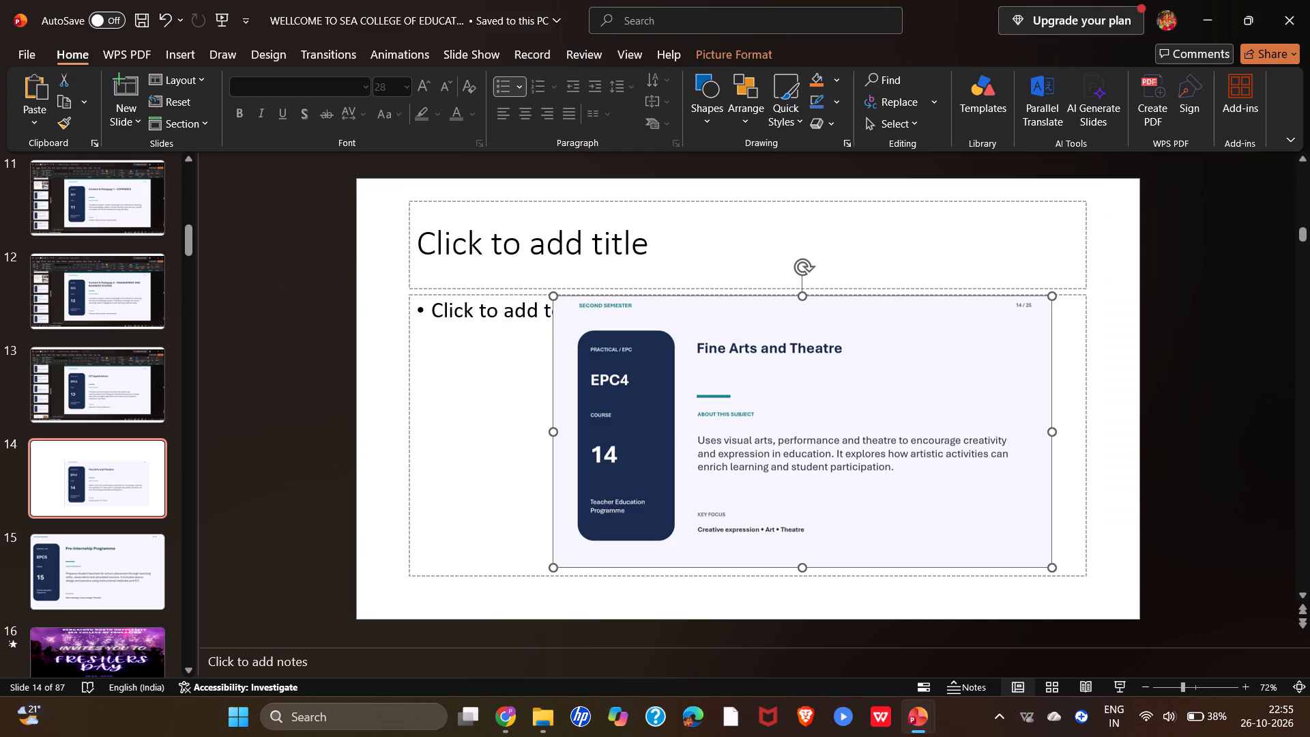
Enlarge the cropped "Fine Arts and Theatre" picture from its opposite corners so it covers all of slide 14.
drag(555, 294, 386, 189)
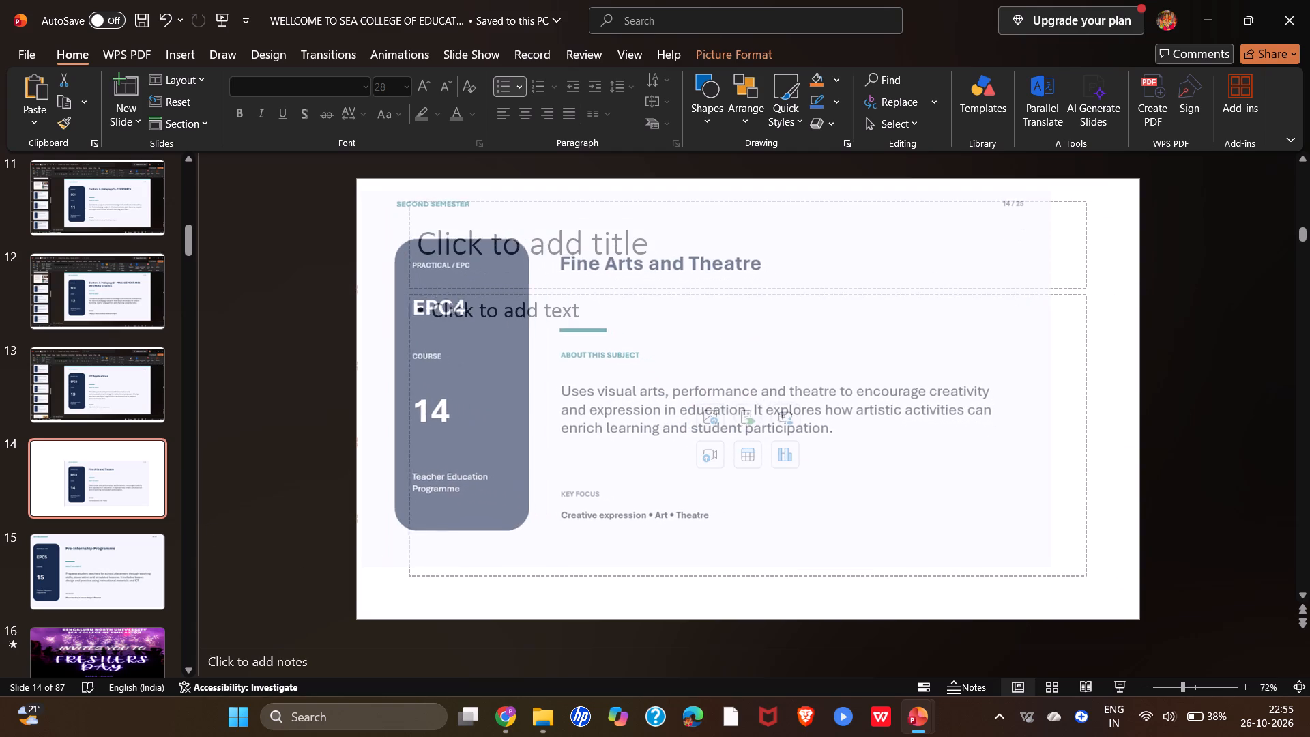
drag(386, 189, 384, 181)
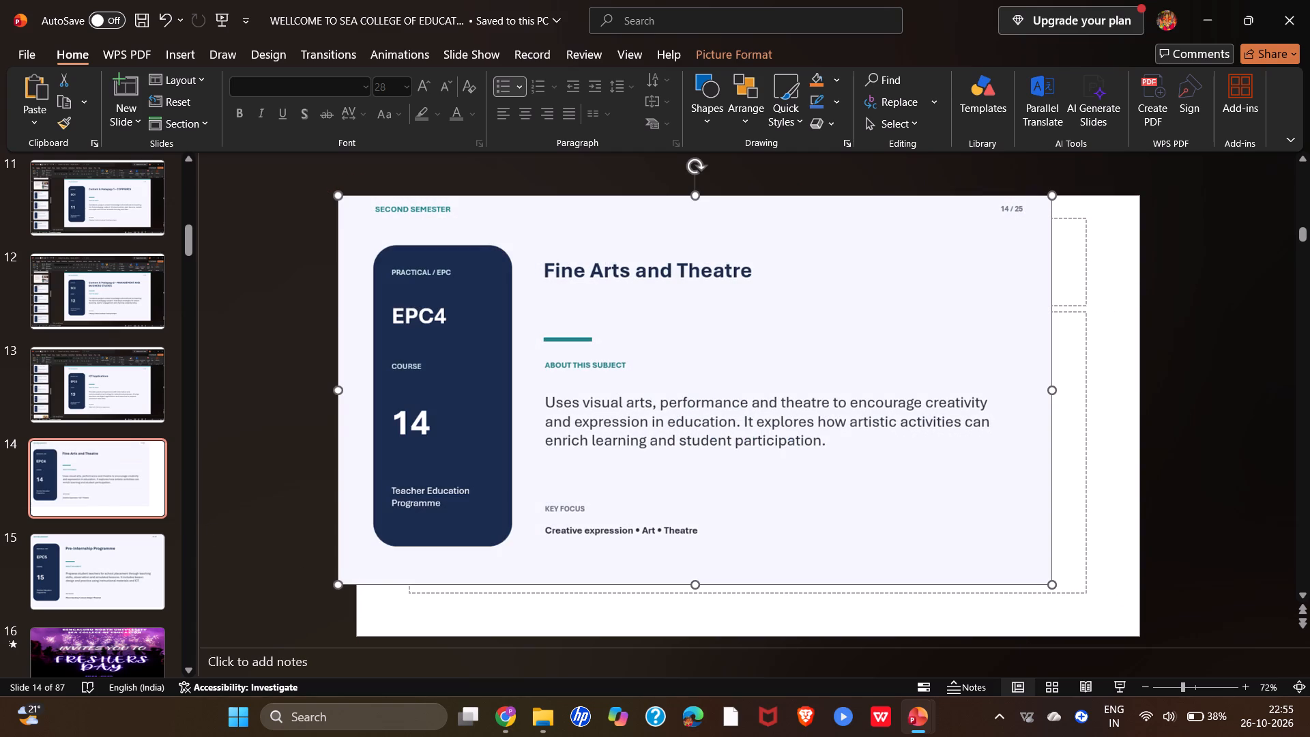
drag(1051, 586, 1071, 600)
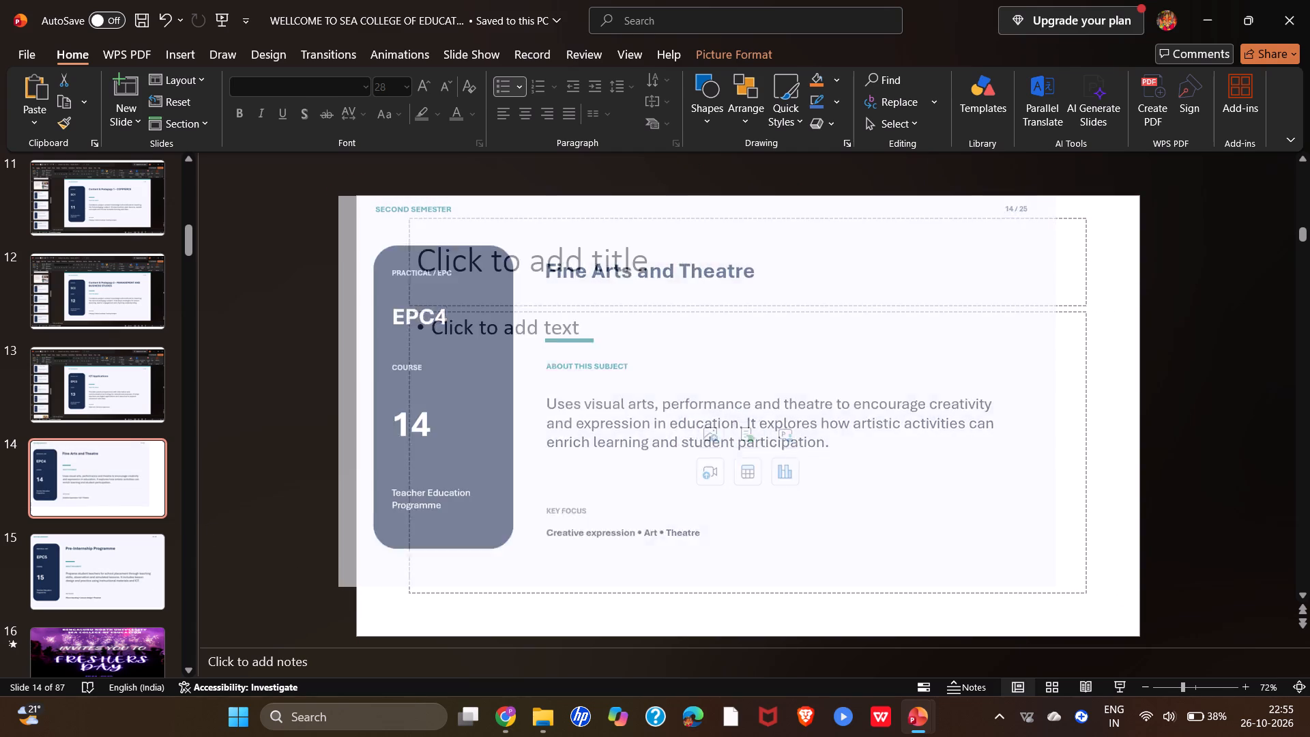
drag(1071, 600, 1124, 635)
click(1184, 495)
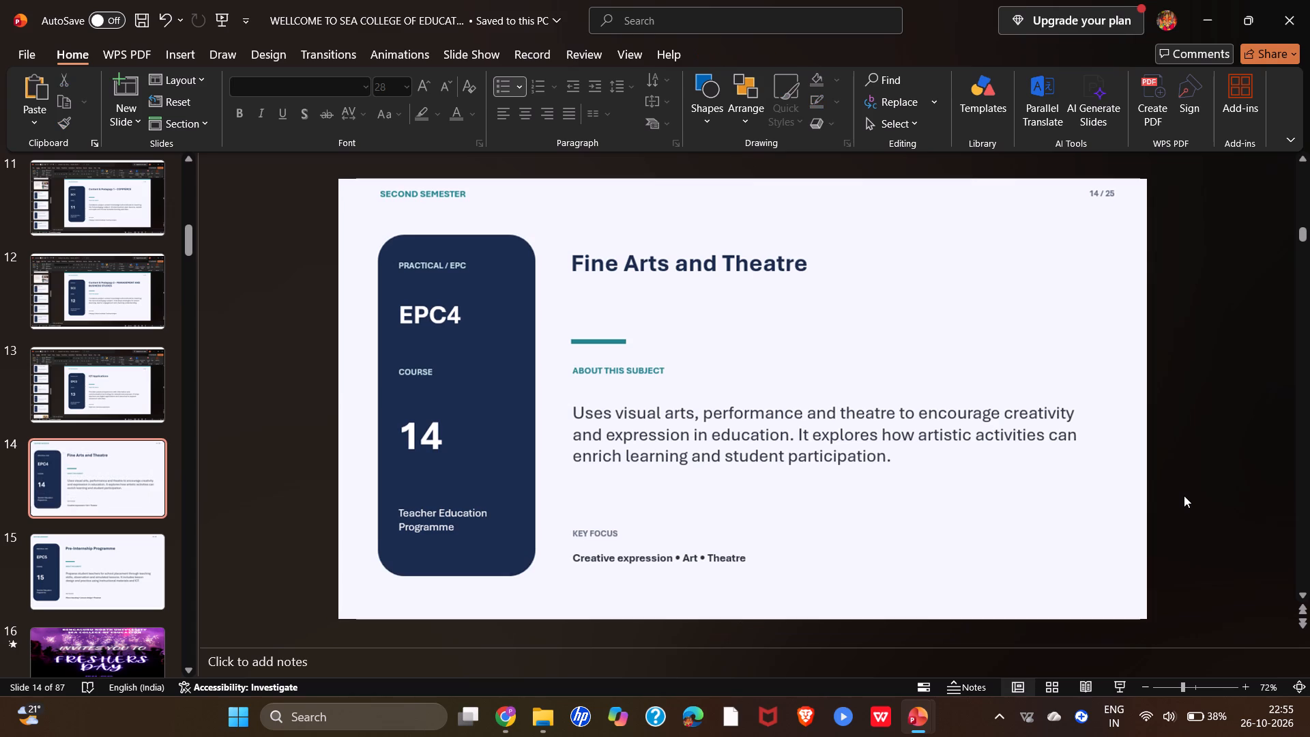
Crop the screenshot on slide 13 to its "ICT Applications" slide content, excluding the surrounding program window.
click(68, 389)
right_click(614, 336)
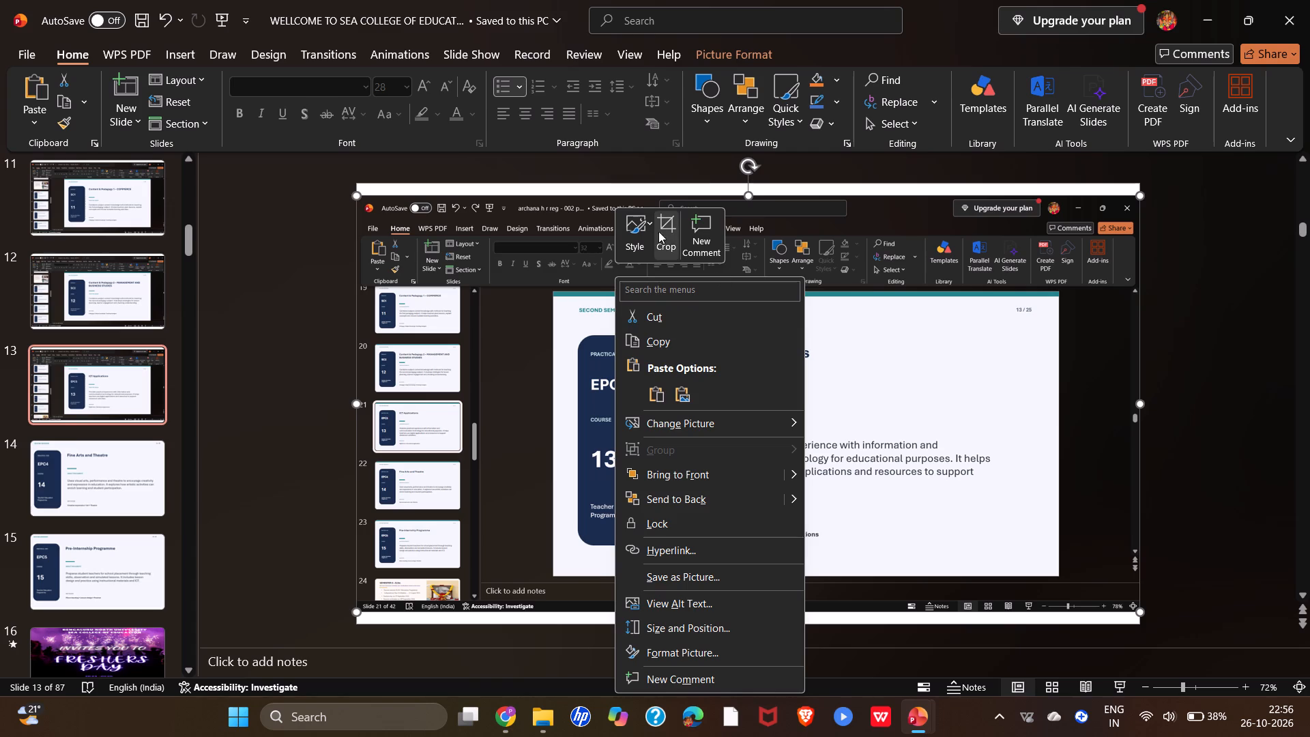
click(656, 219)
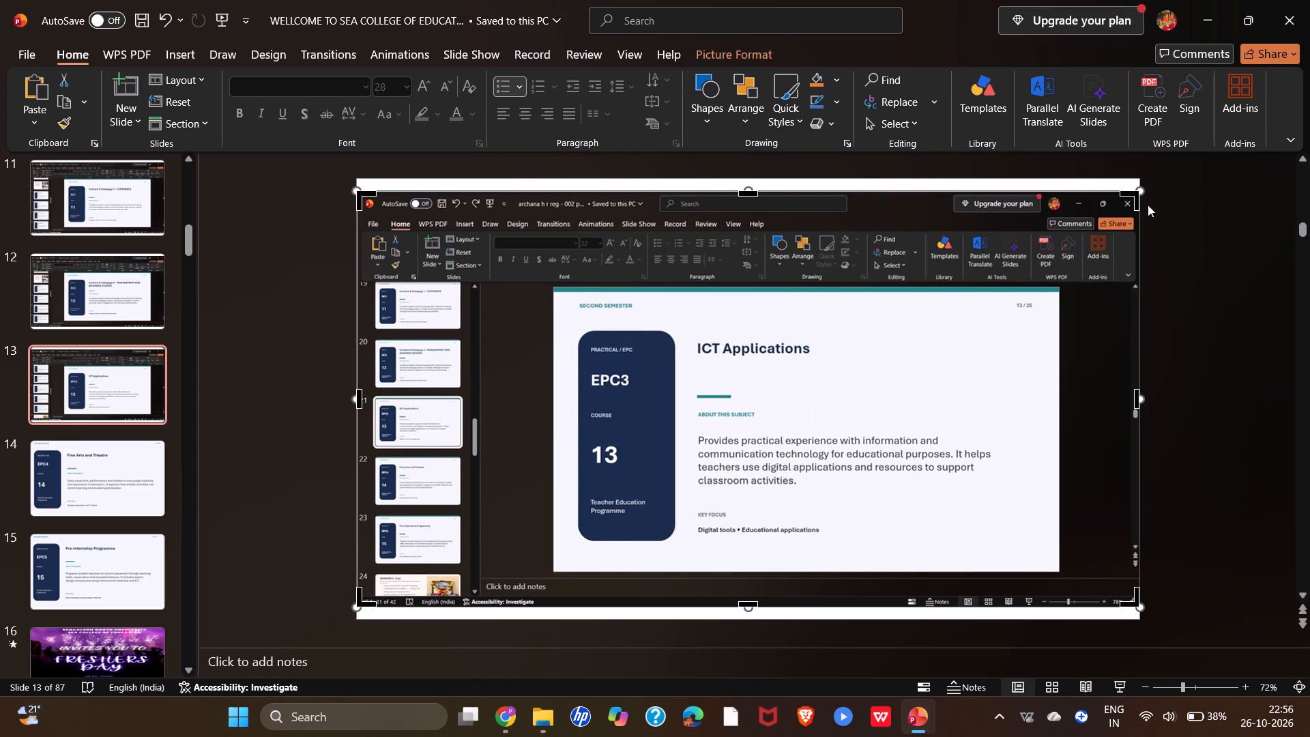
drag(1124, 197, 1039, 298)
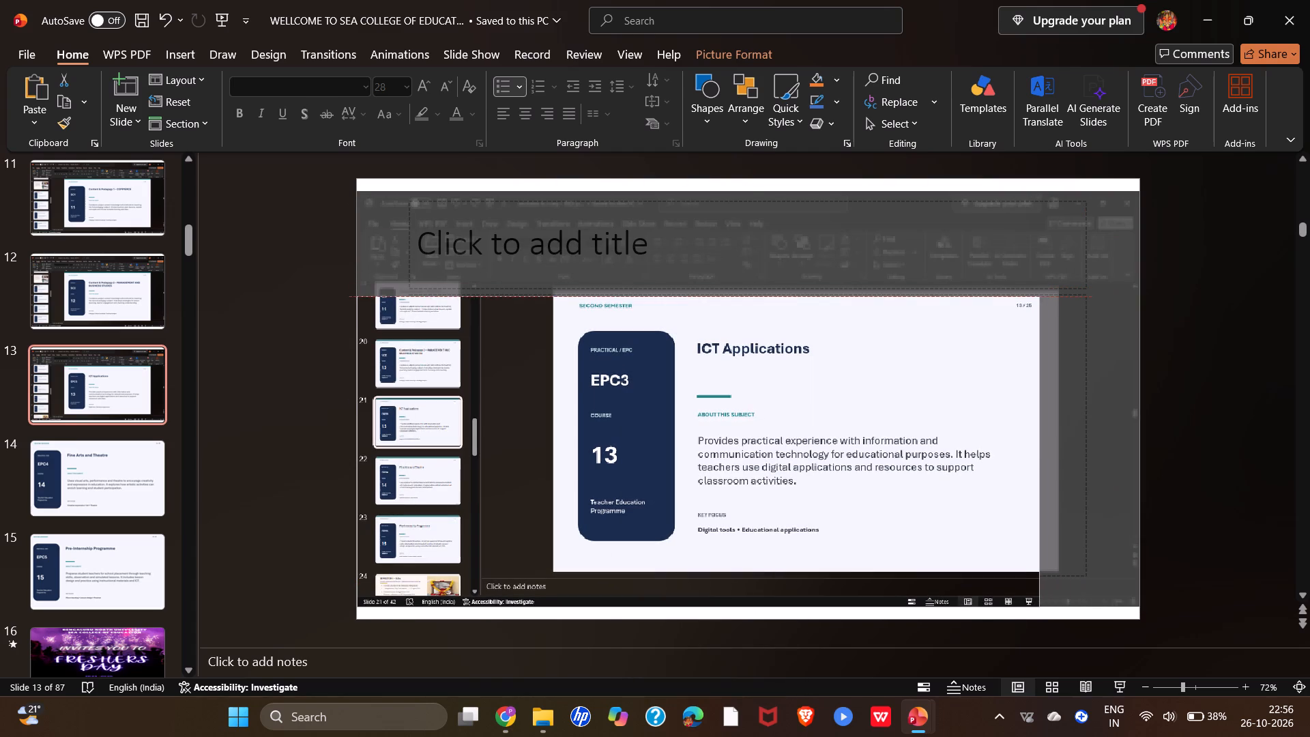
drag(1039, 298, 1040, 298)
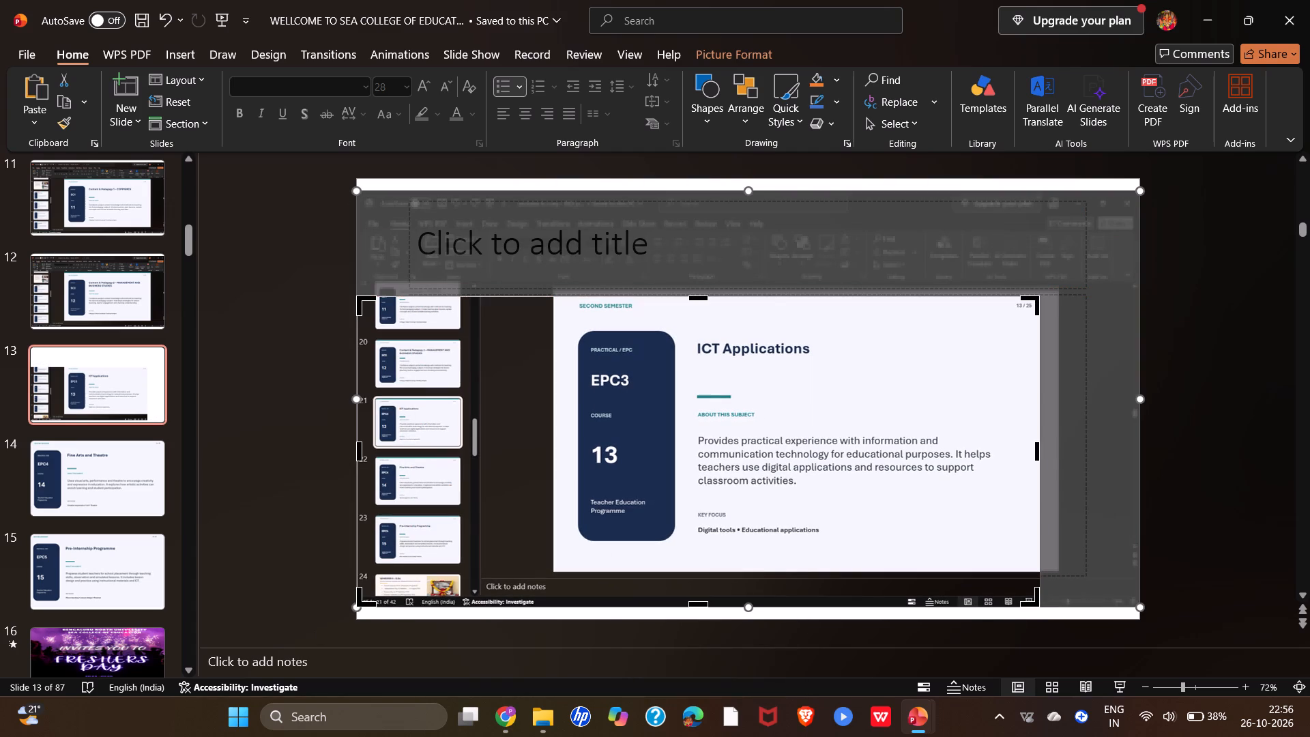
drag(364, 603, 557, 569)
click(507, 420)
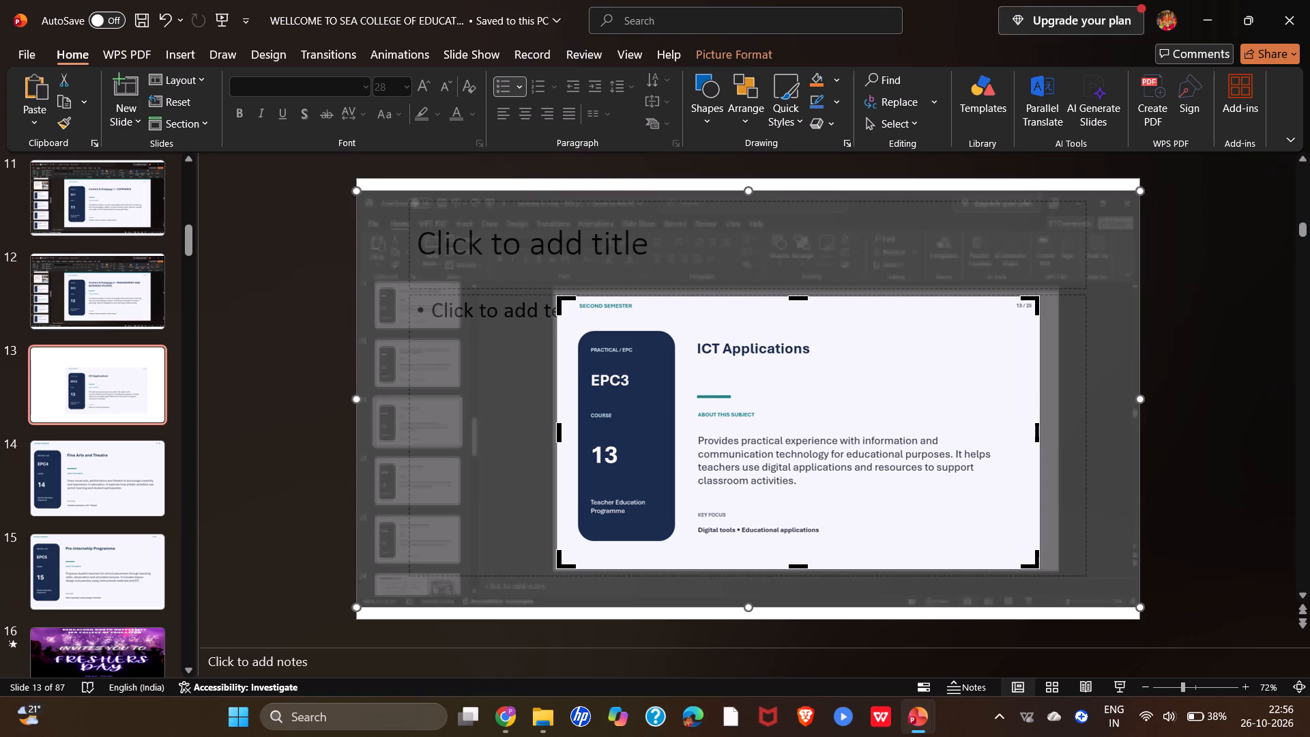
click(315, 358)
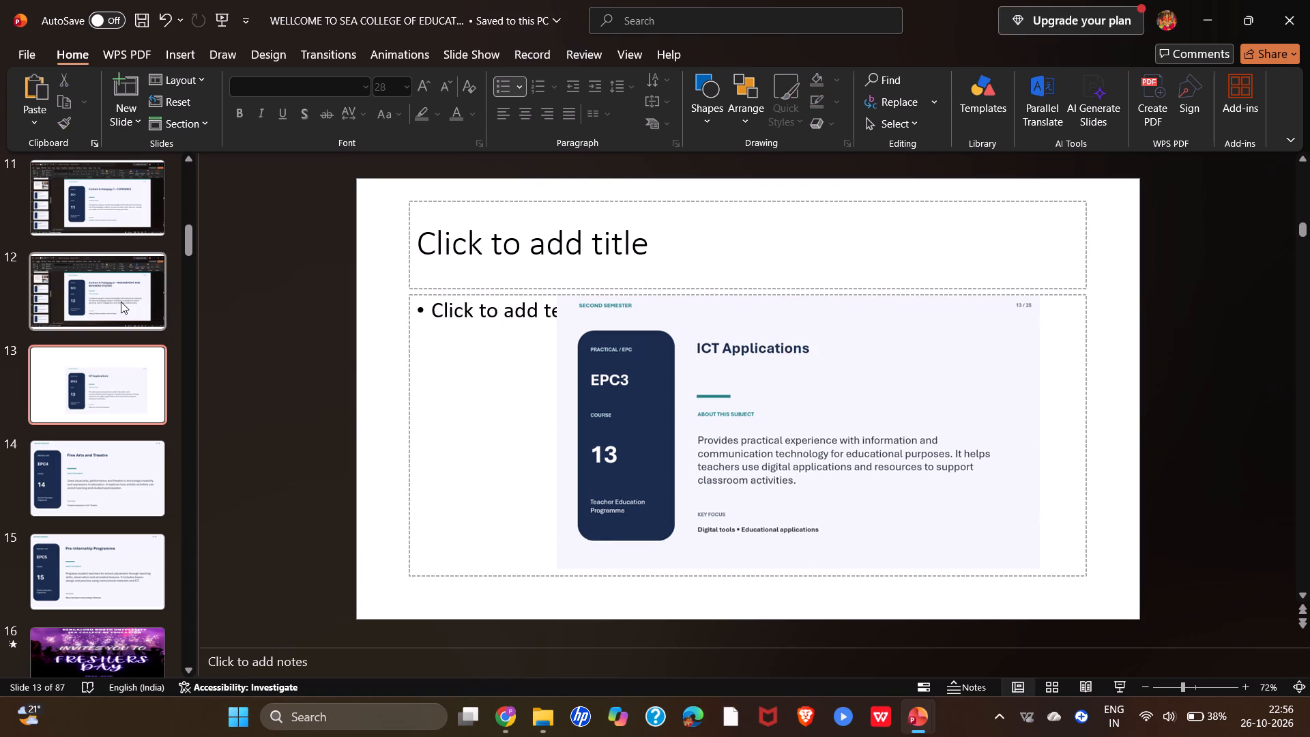
Crop the screenshot on slide 12 to its "Content & Pedagogy 2 – MANAGEMENT AND BUSINESS STUDIES" slide content, excluding the surrounding program window.
click(121, 302)
right_click(1018, 312)
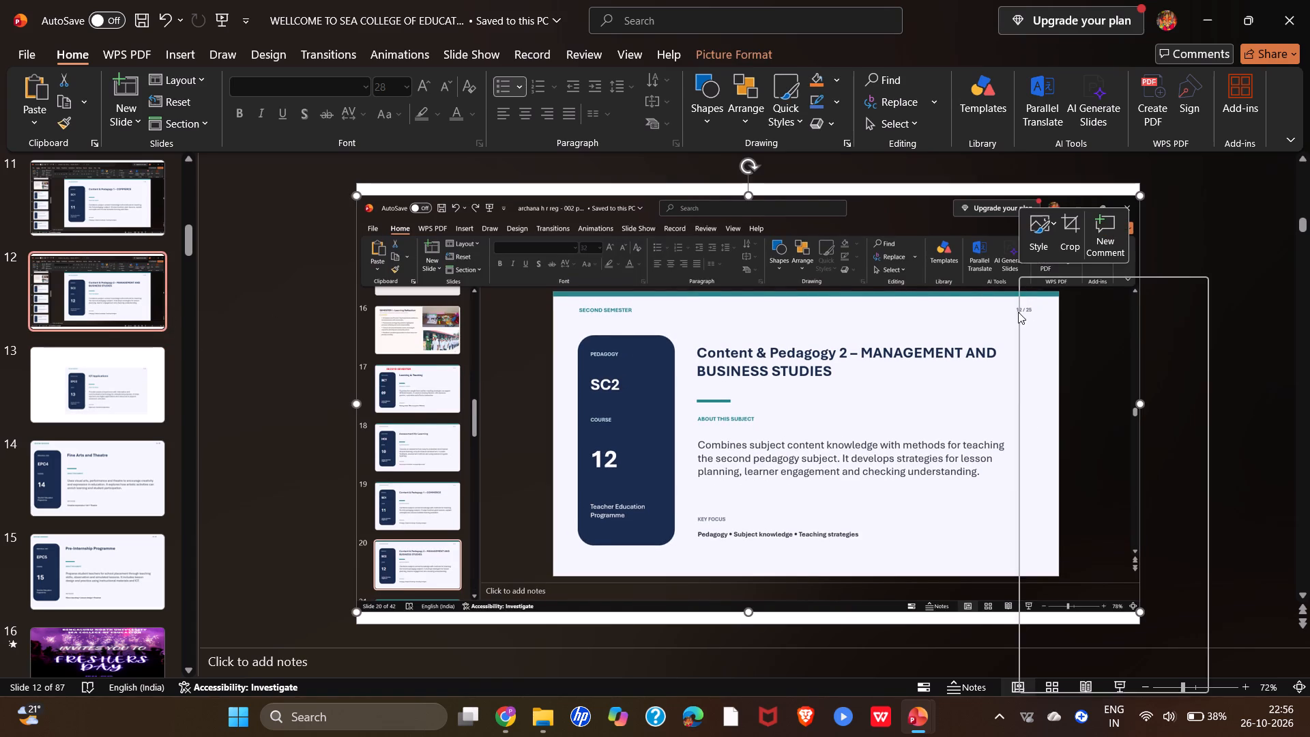
click(1064, 235)
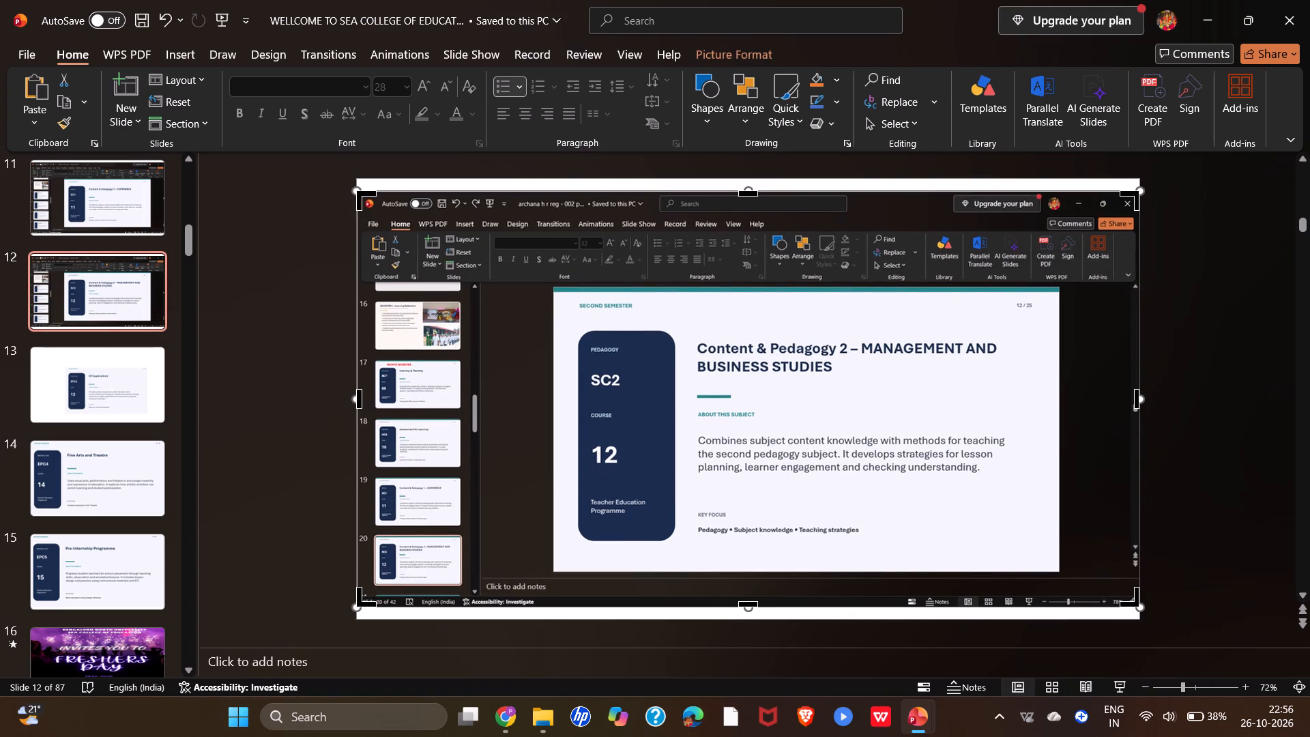
drag(1137, 194, 1053, 302)
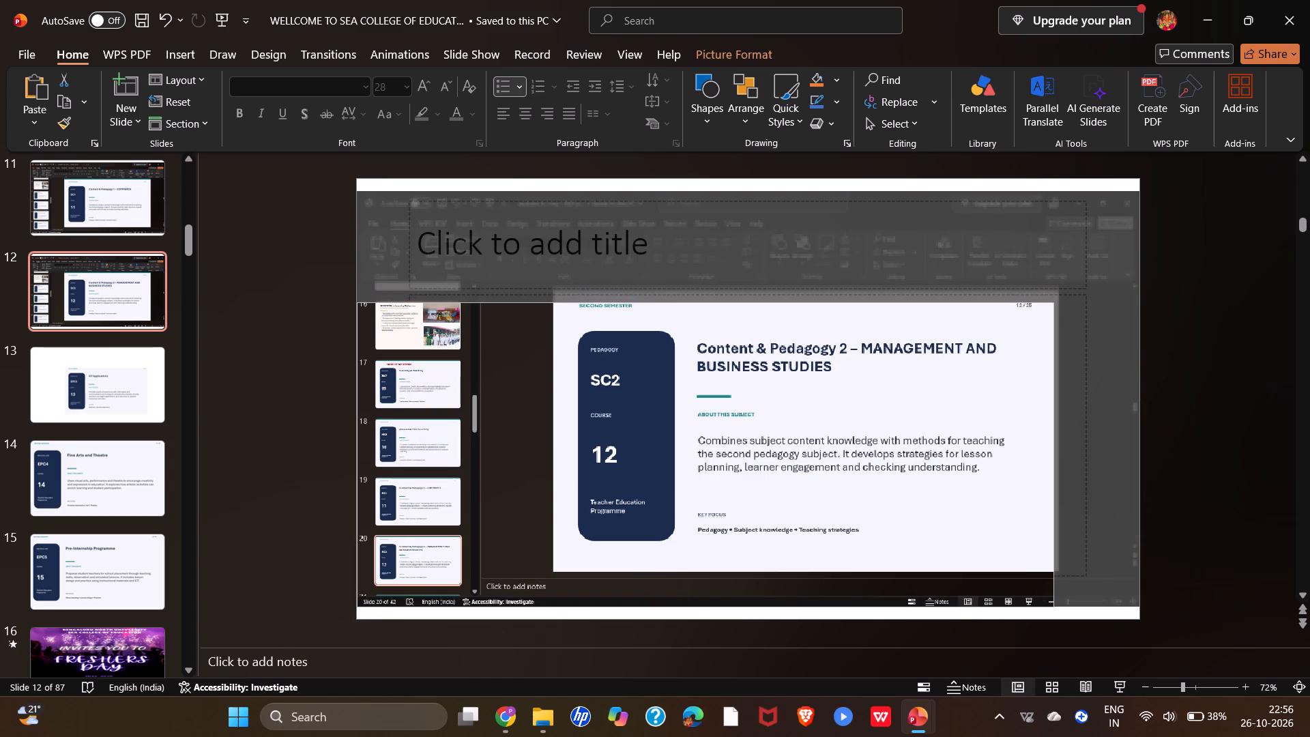
drag(1053, 302, 1056, 297)
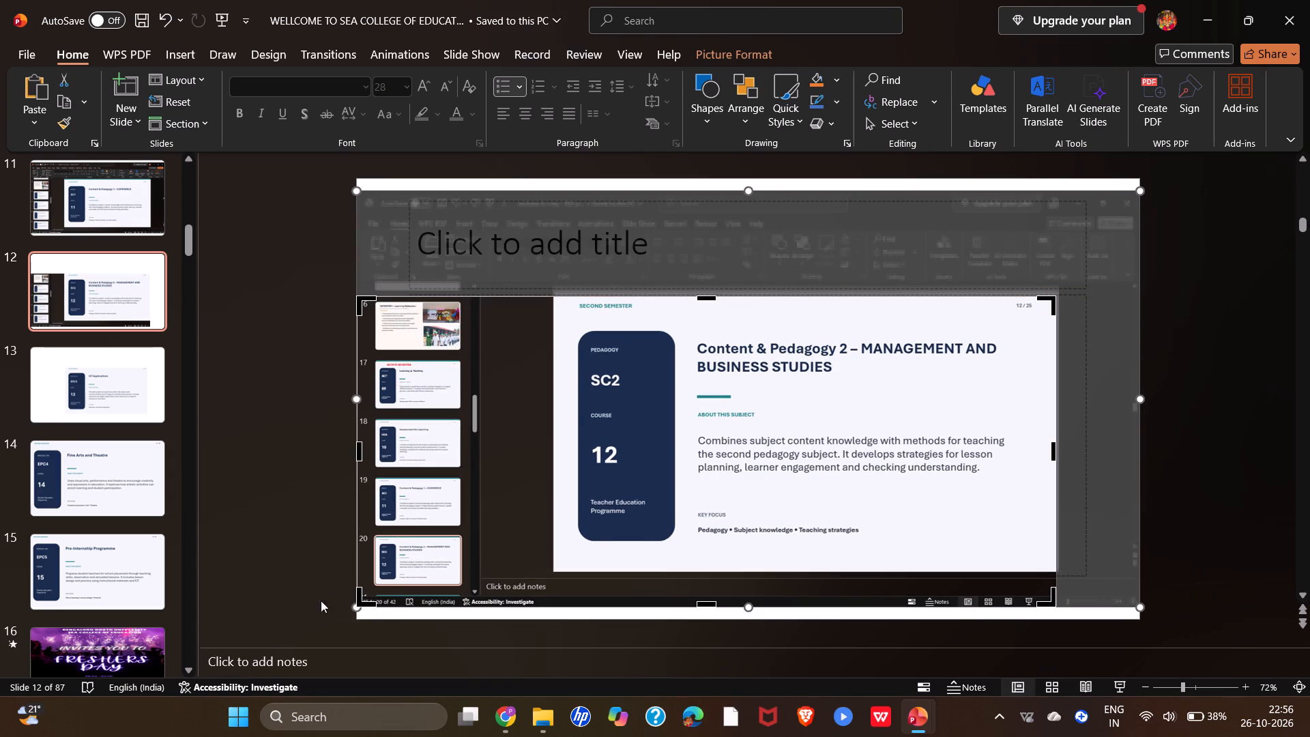
drag(368, 601, 515, 592)
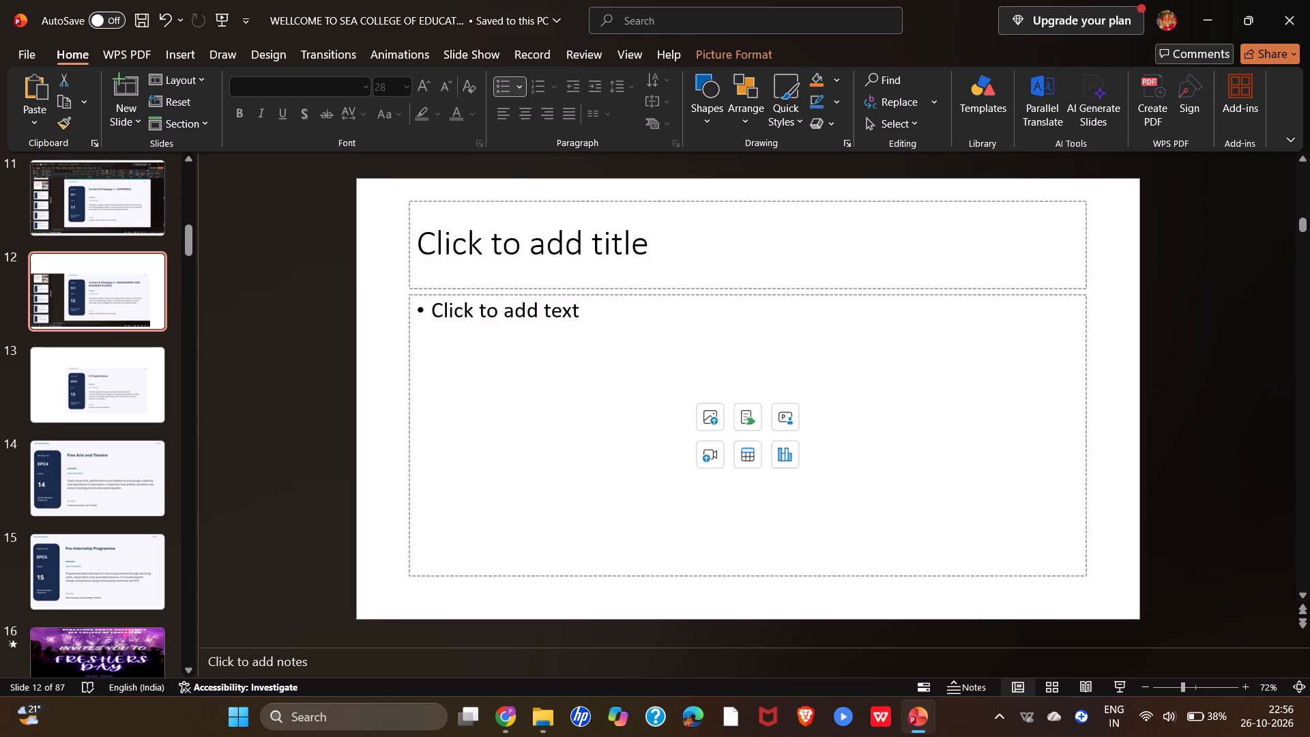
drag(515, 592, 558, 568)
click(259, 501)
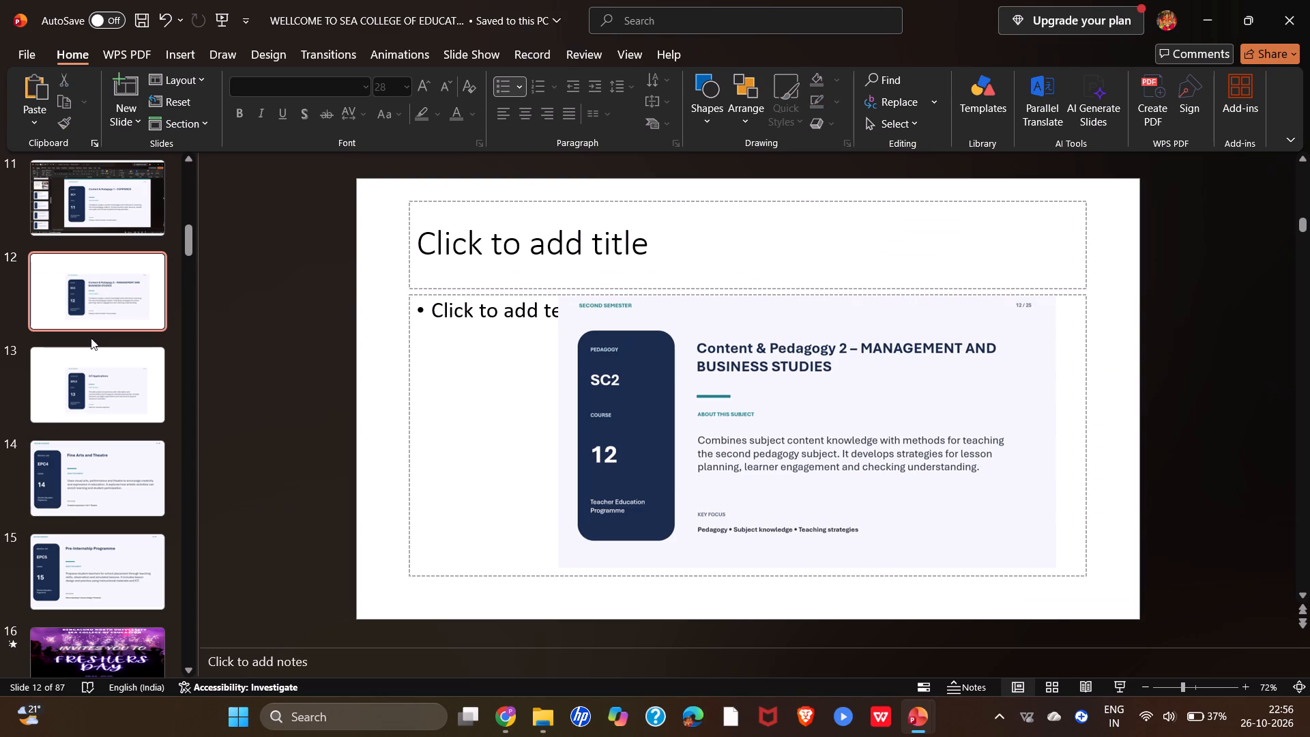
Crop the screenshot on slide 11 to its "Content & Pedagogy 1 – COMMERCE" slide content, excluding the surrounding program window.
scroll(92, 265, up, 1)
click(76, 321)
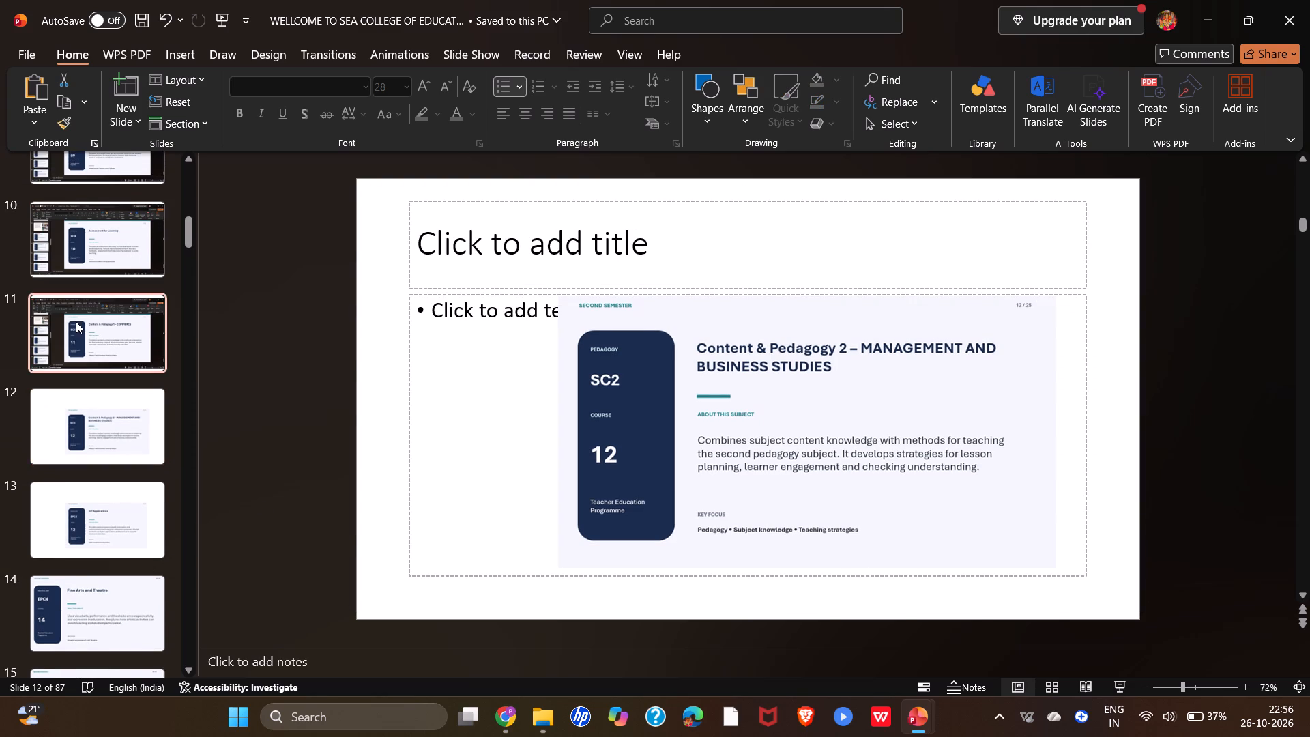
right_click(513, 315)
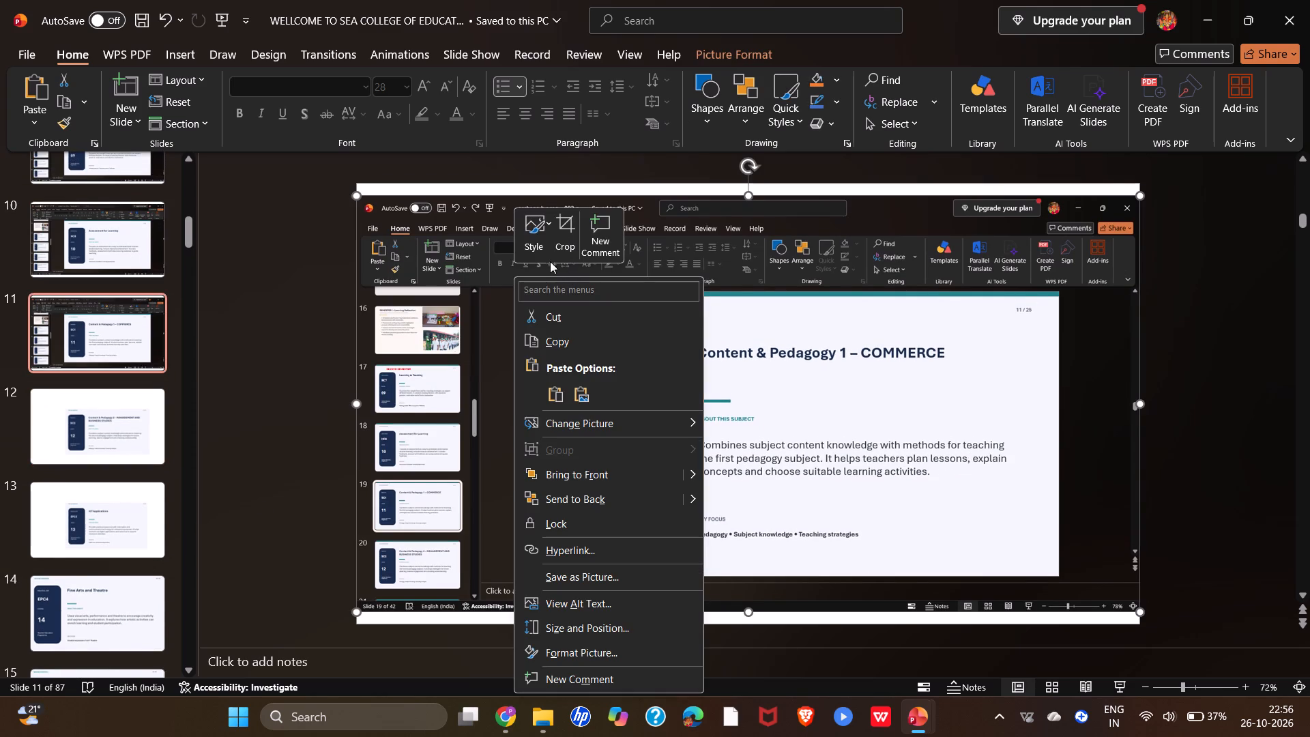
click(564, 227)
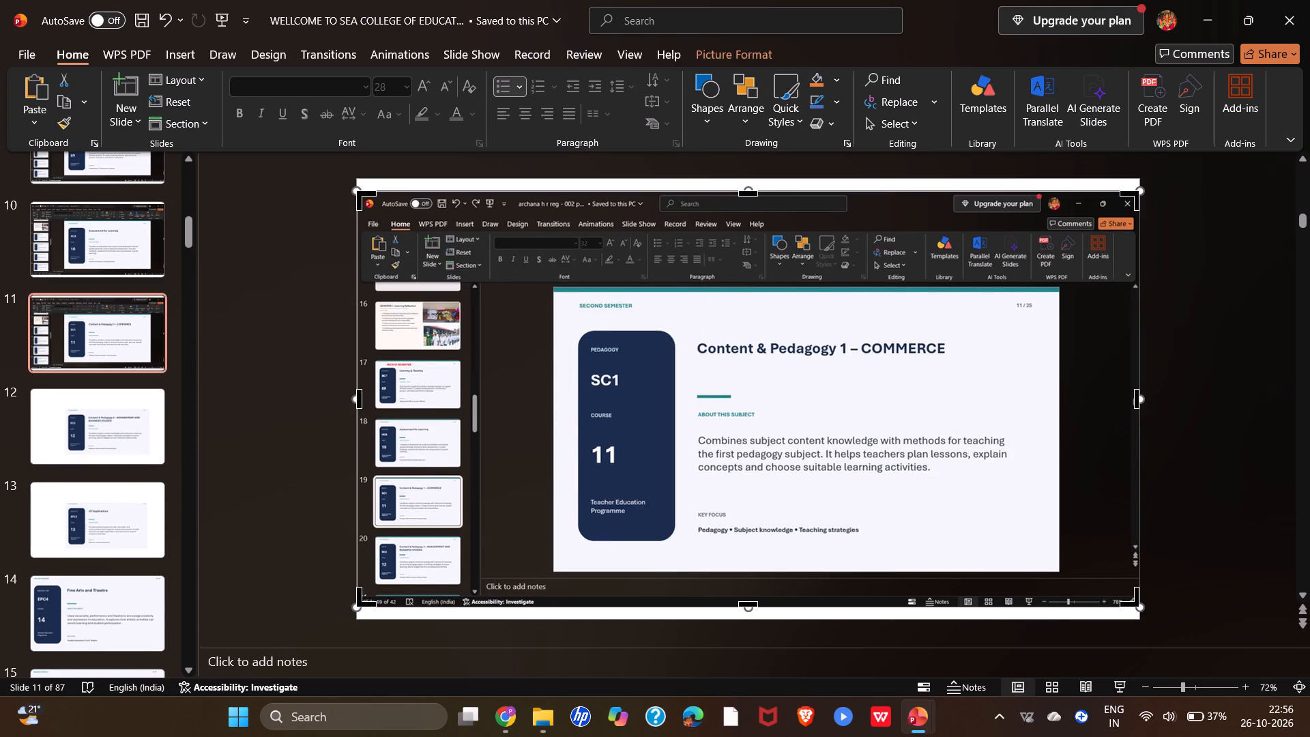
drag(1133, 195, 1061, 288)
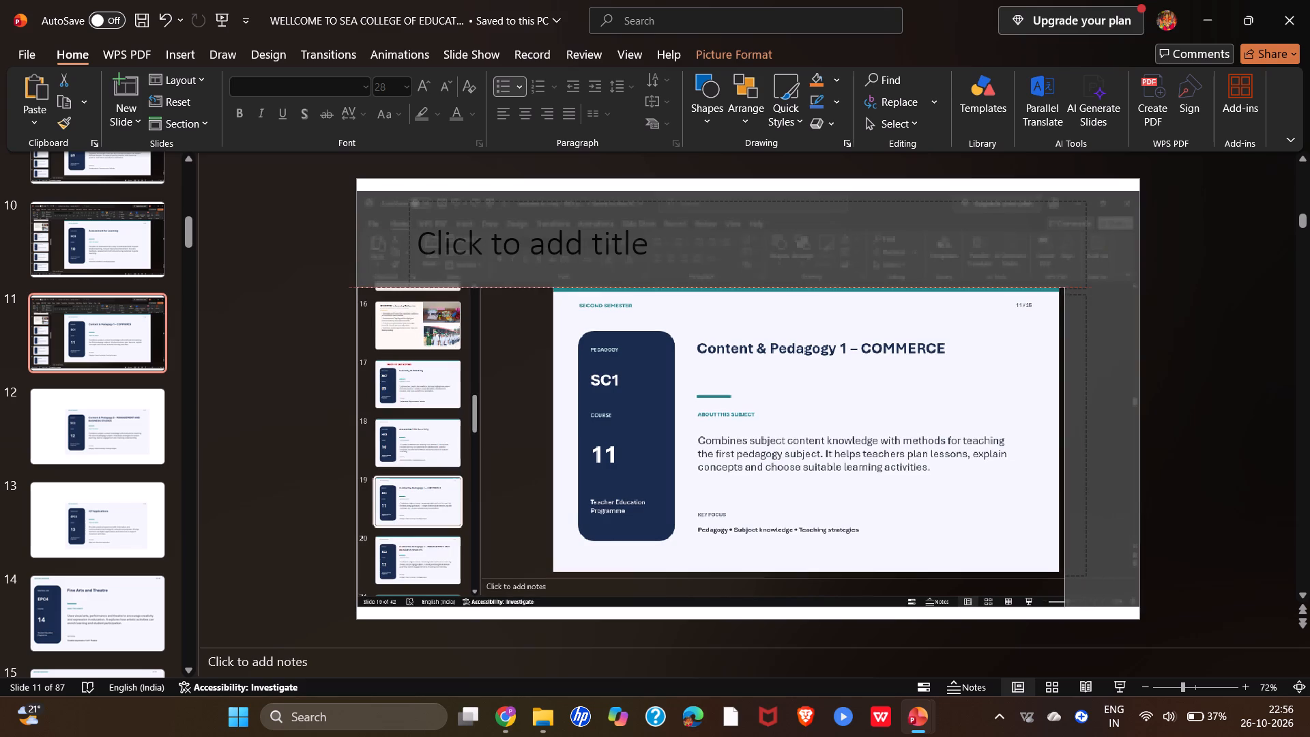
drag(1061, 288, 1053, 295)
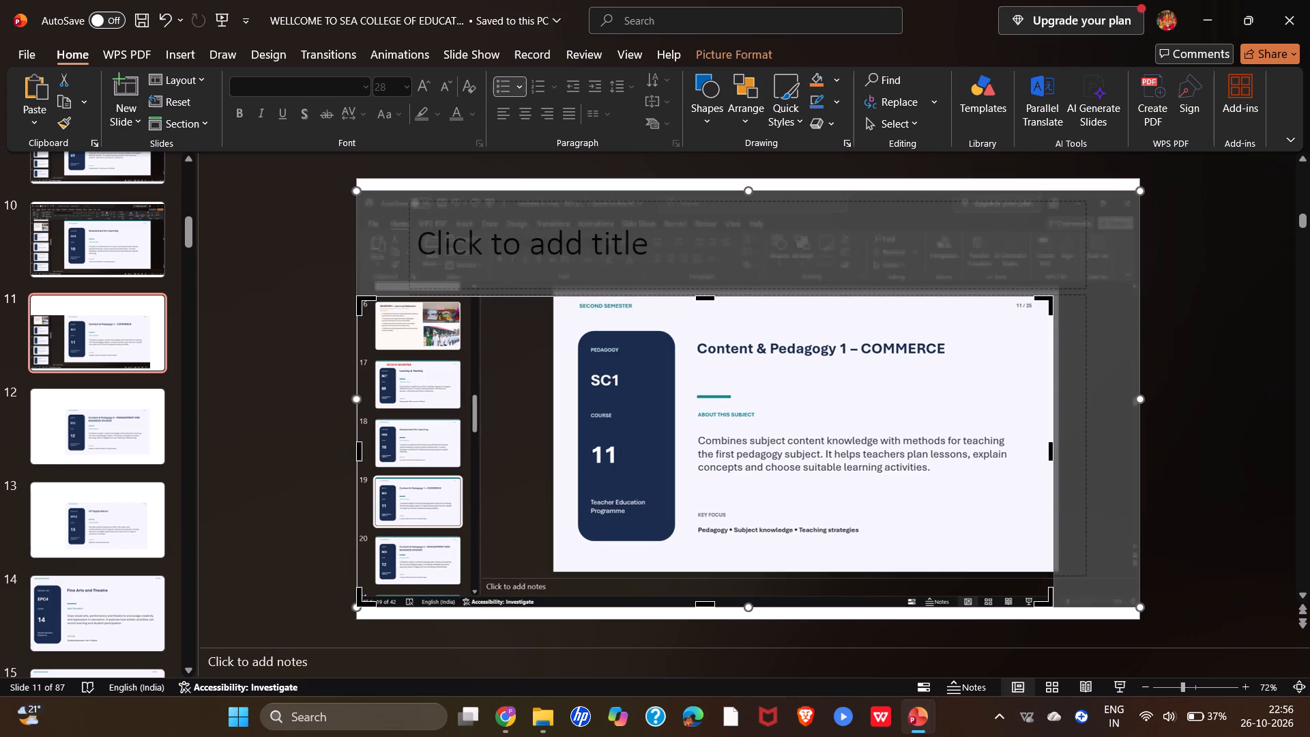
drag(358, 599, 559, 570)
click(263, 469)
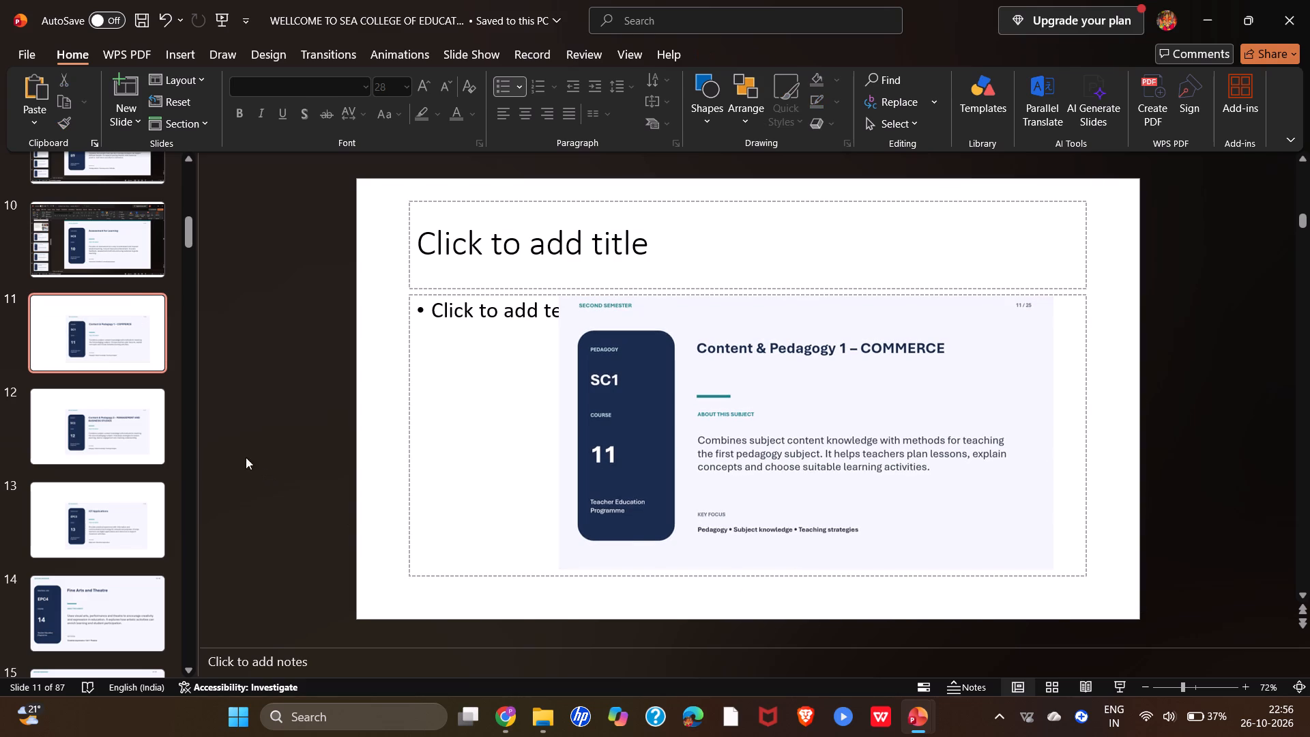
Crop the screenshot on slide 9 to its "Learning & Teaching" slide content, keeping the red SECOND SEMESTER heading.
scroll(111, 374, up, 1)
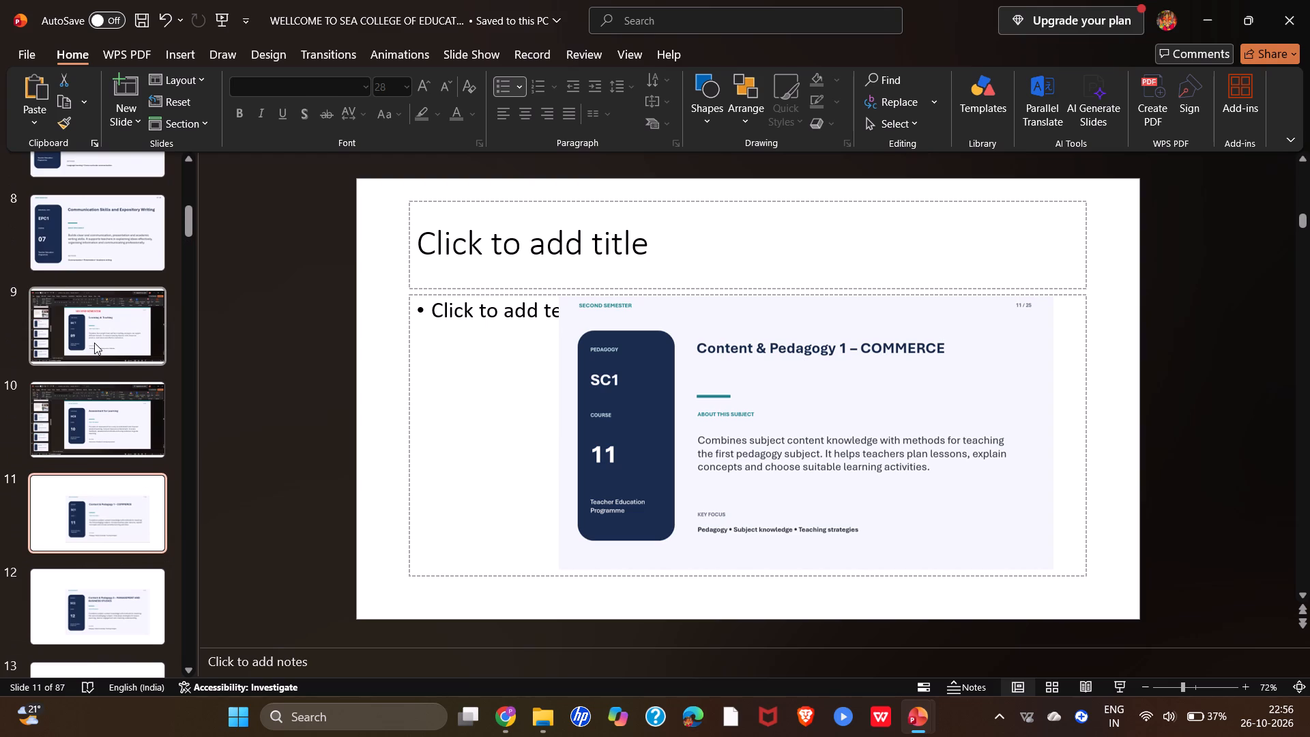
click(94, 341)
right_click(575, 334)
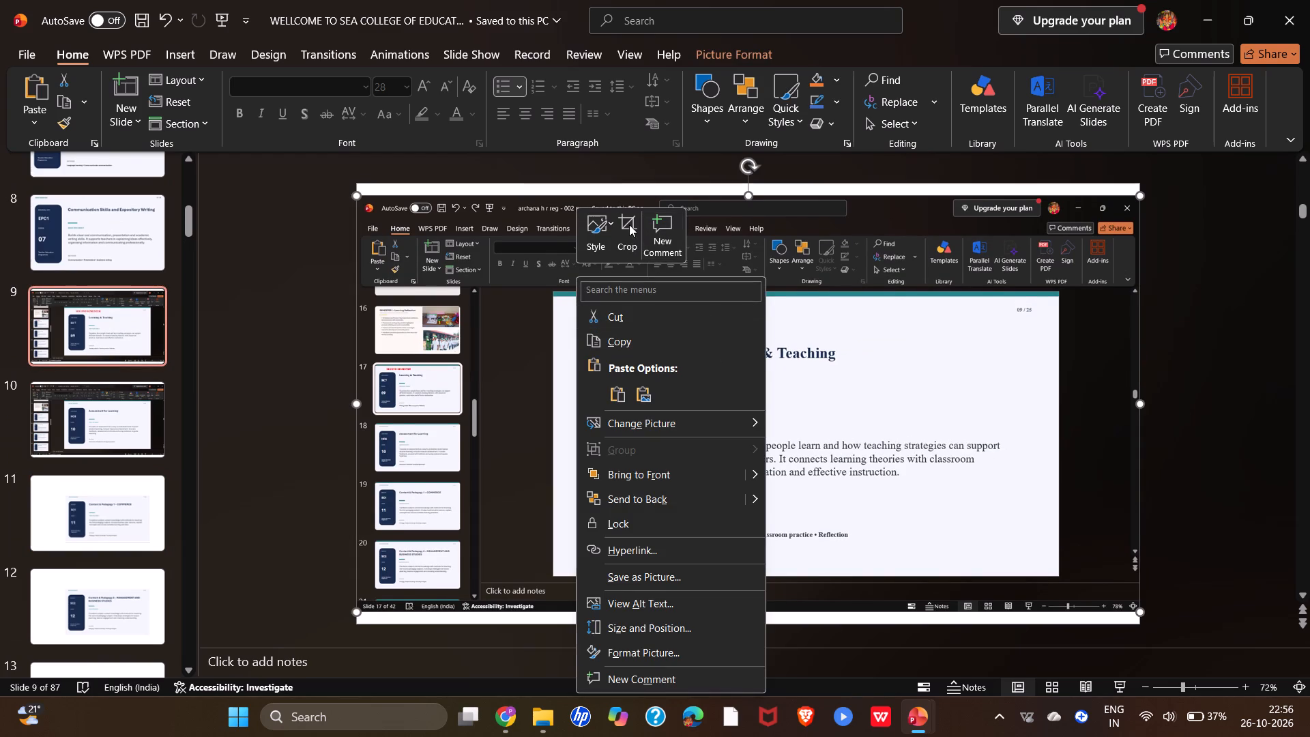
click(628, 223)
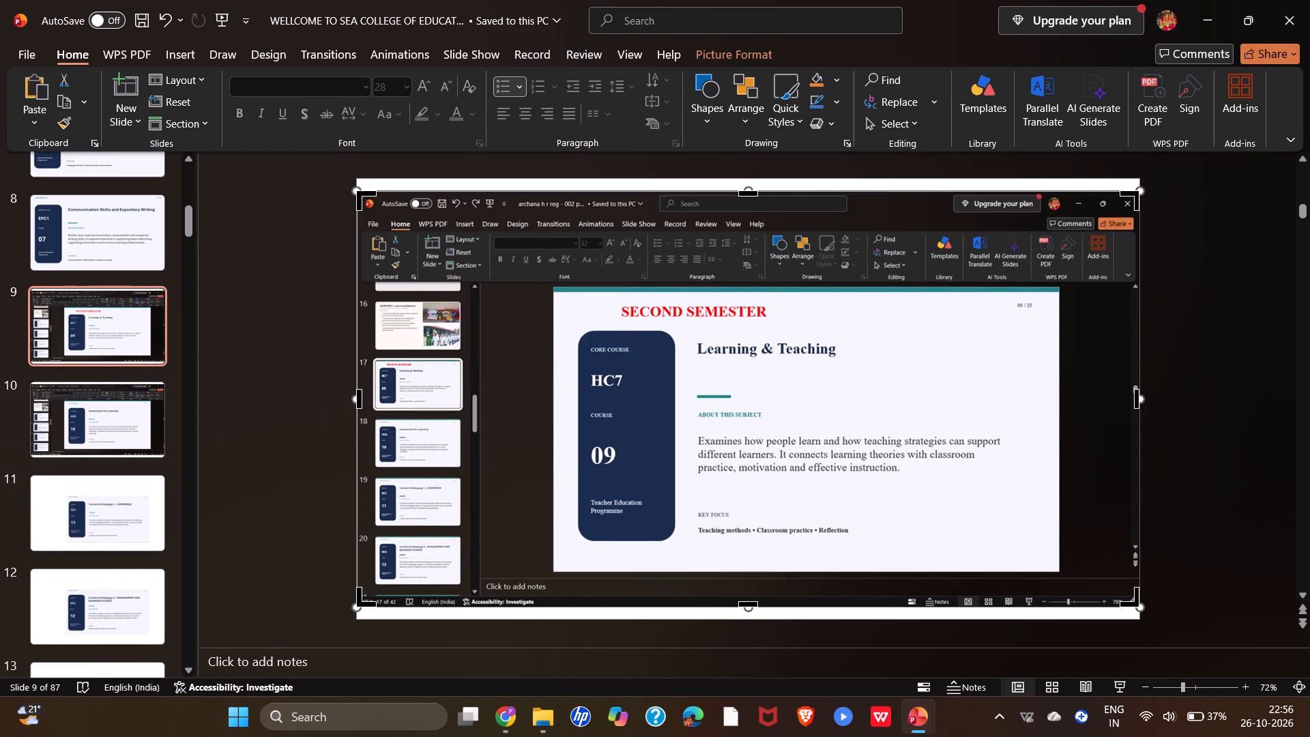
drag(1133, 198, 1040, 295)
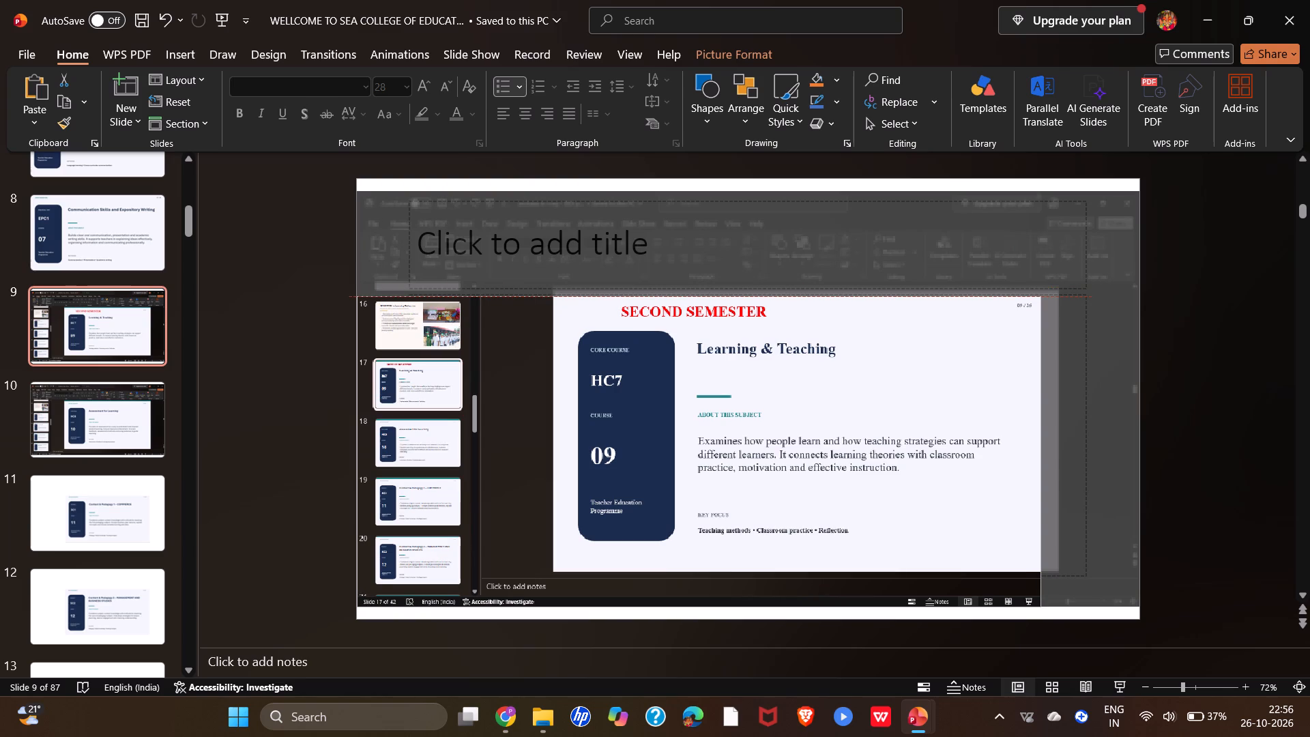
drag(1040, 295, 1044, 295)
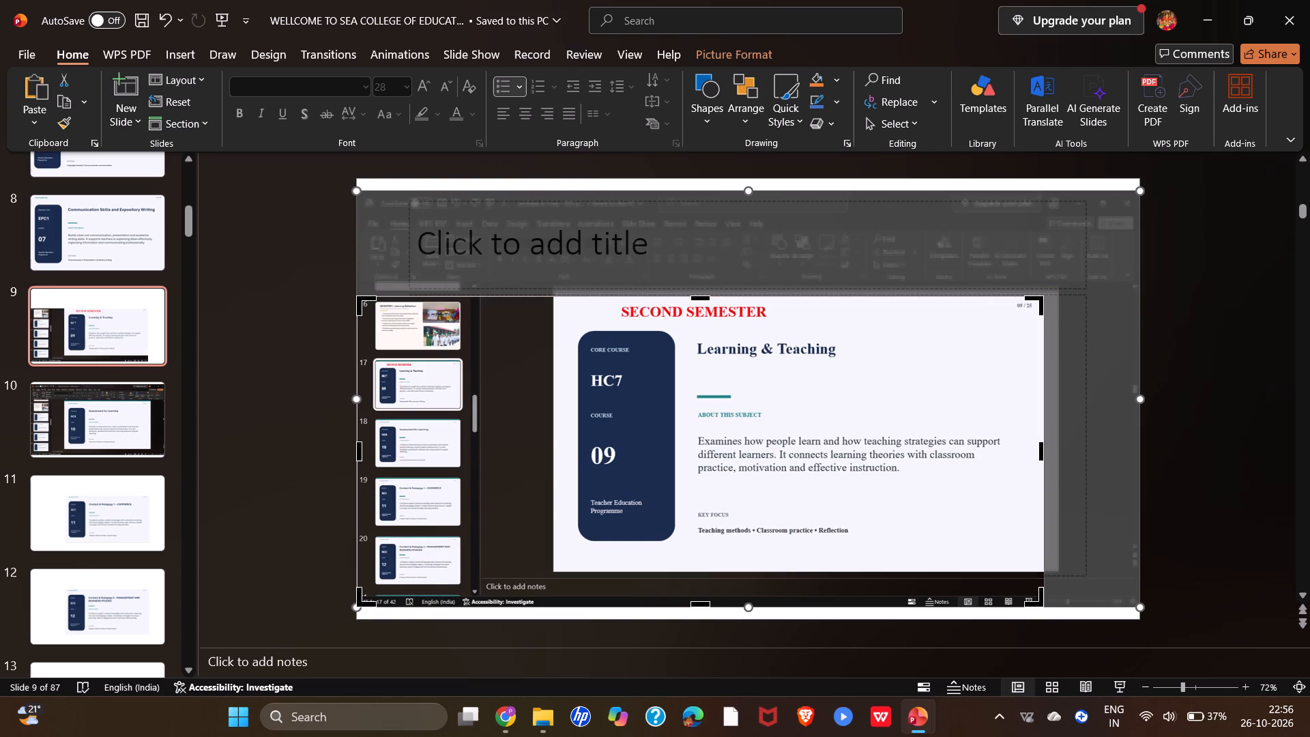
drag(369, 601, 558, 568)
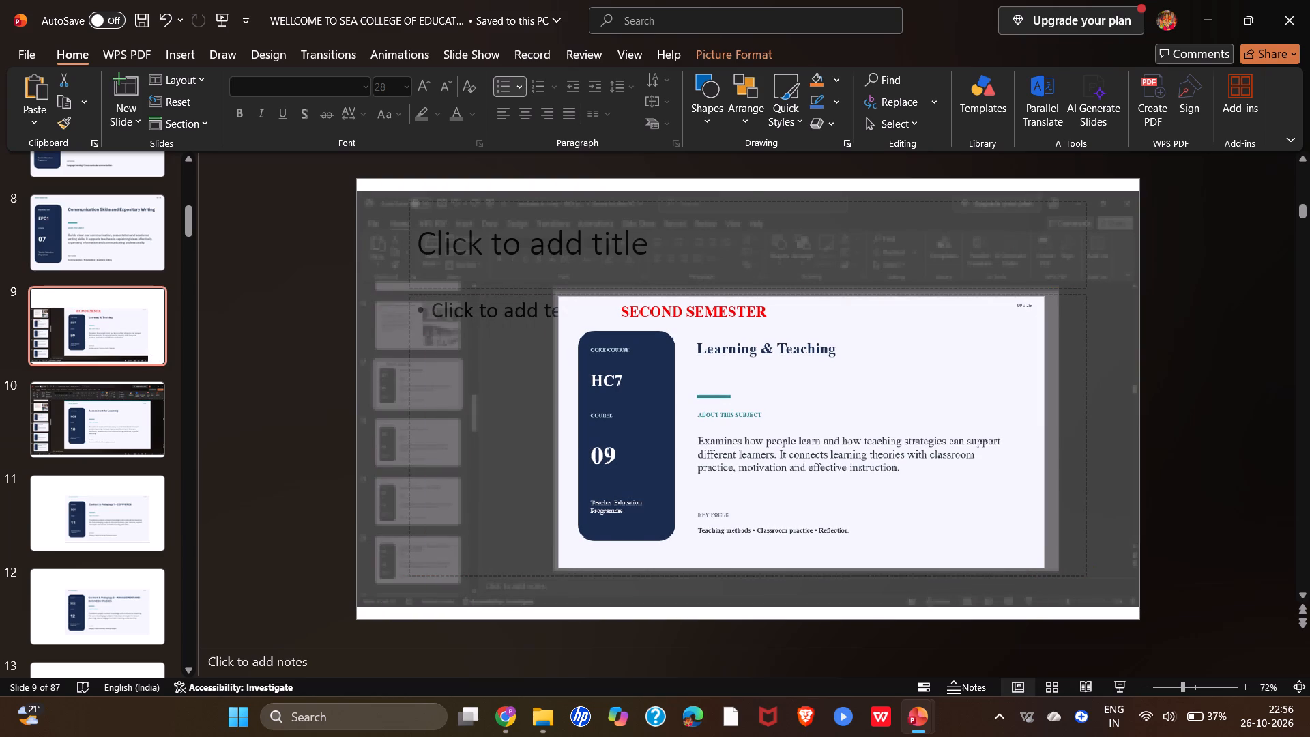
drag(558, 568, 560, 568)
click(301, 476)
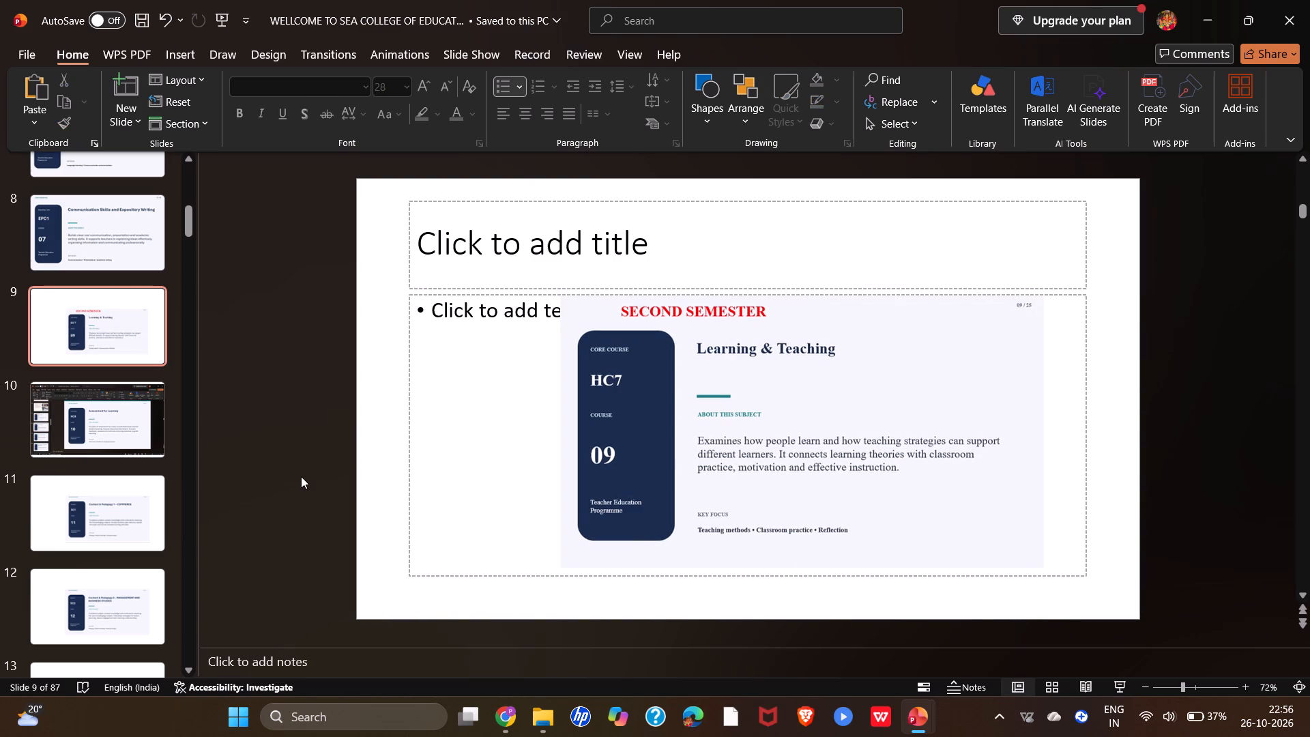
Crop the screenshot on slide 10 to its "Assessment for Learning" slide content, keeping the teal strip along its upper edge.
click(86, 418)
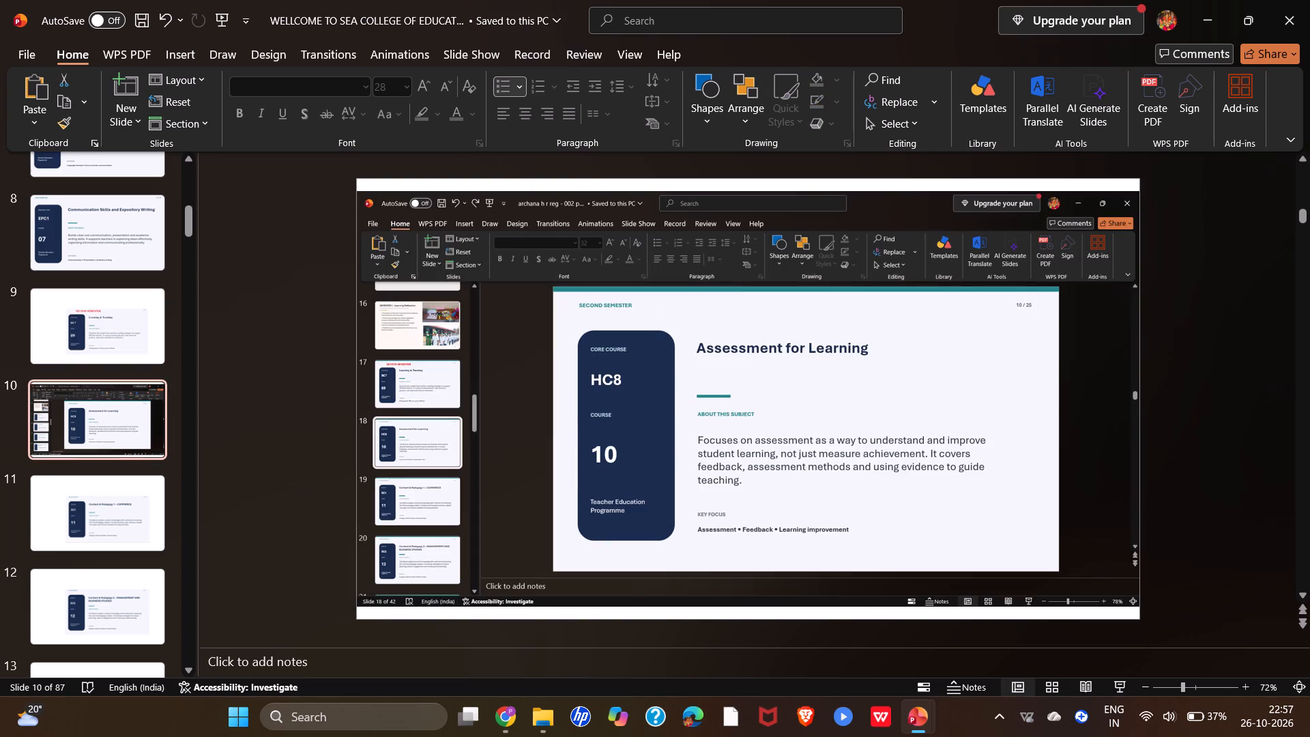
right_click(729, 344)
click(787, 235)
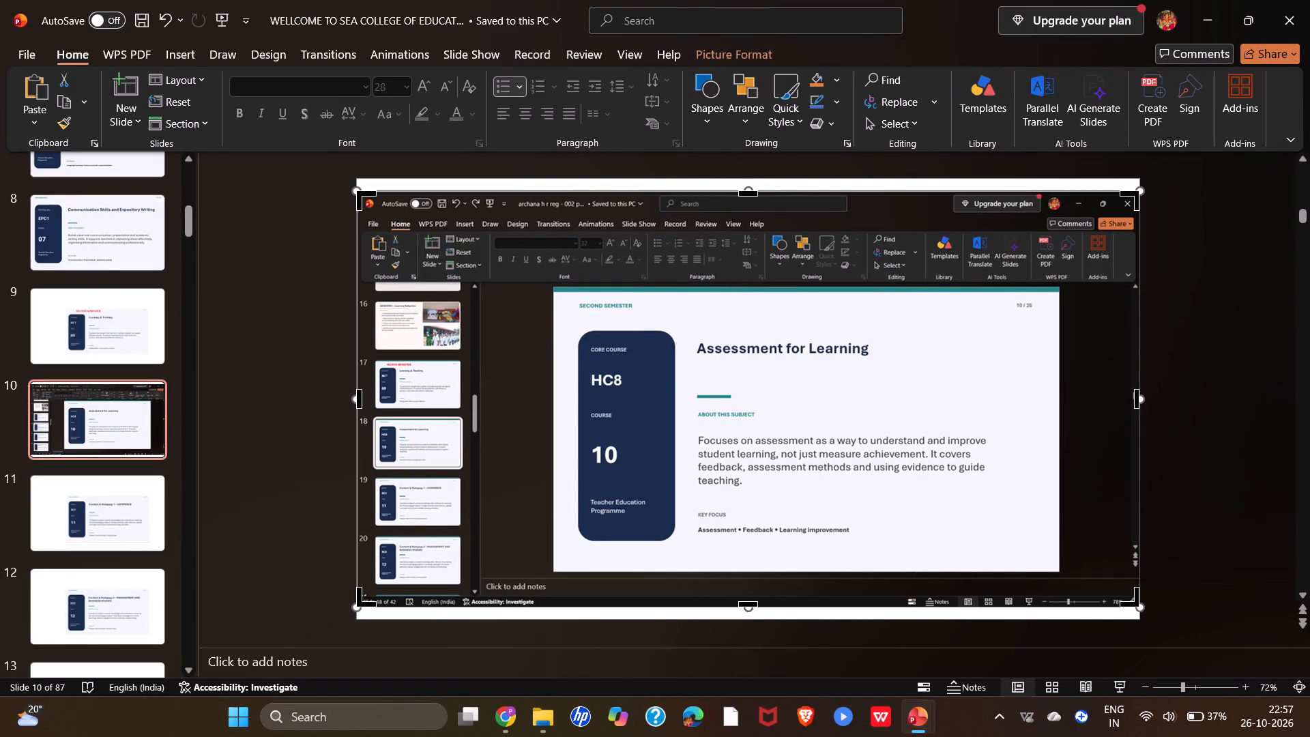
drag(1133, 197, 1060, 278)
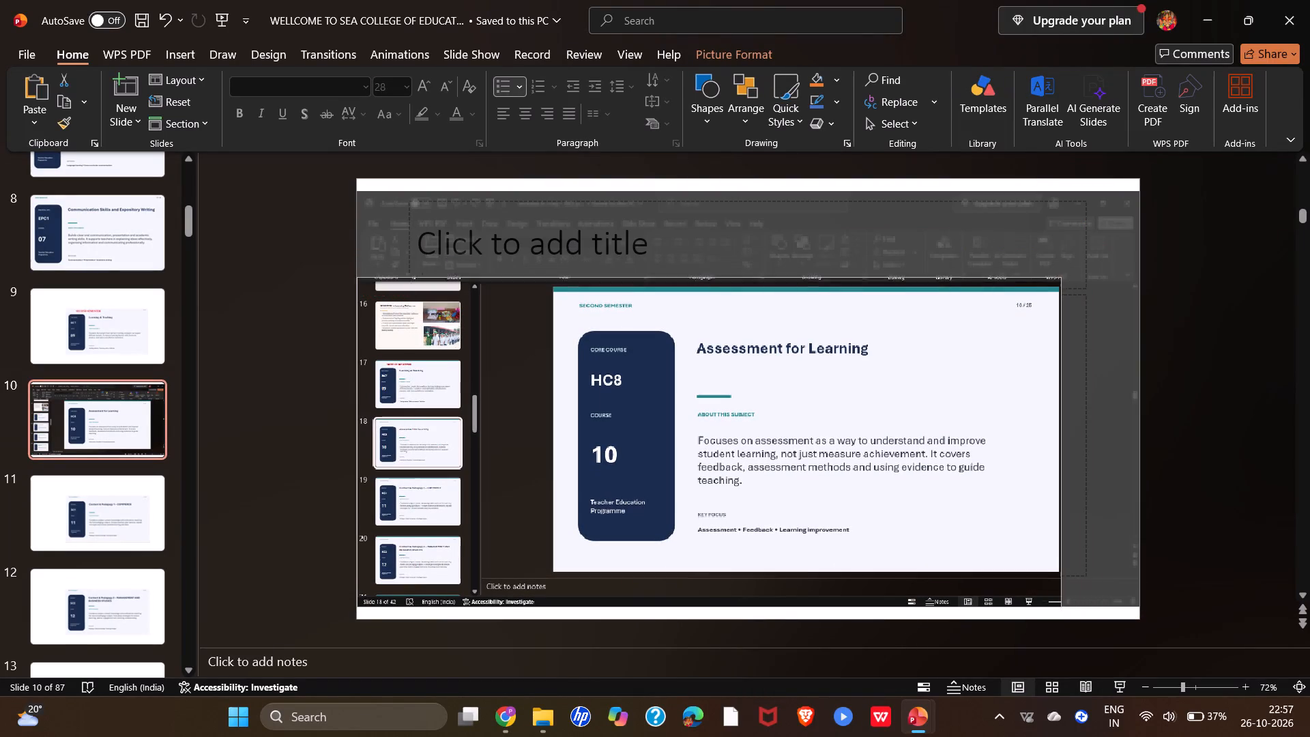
drag(1060, 278, 1053, 285)
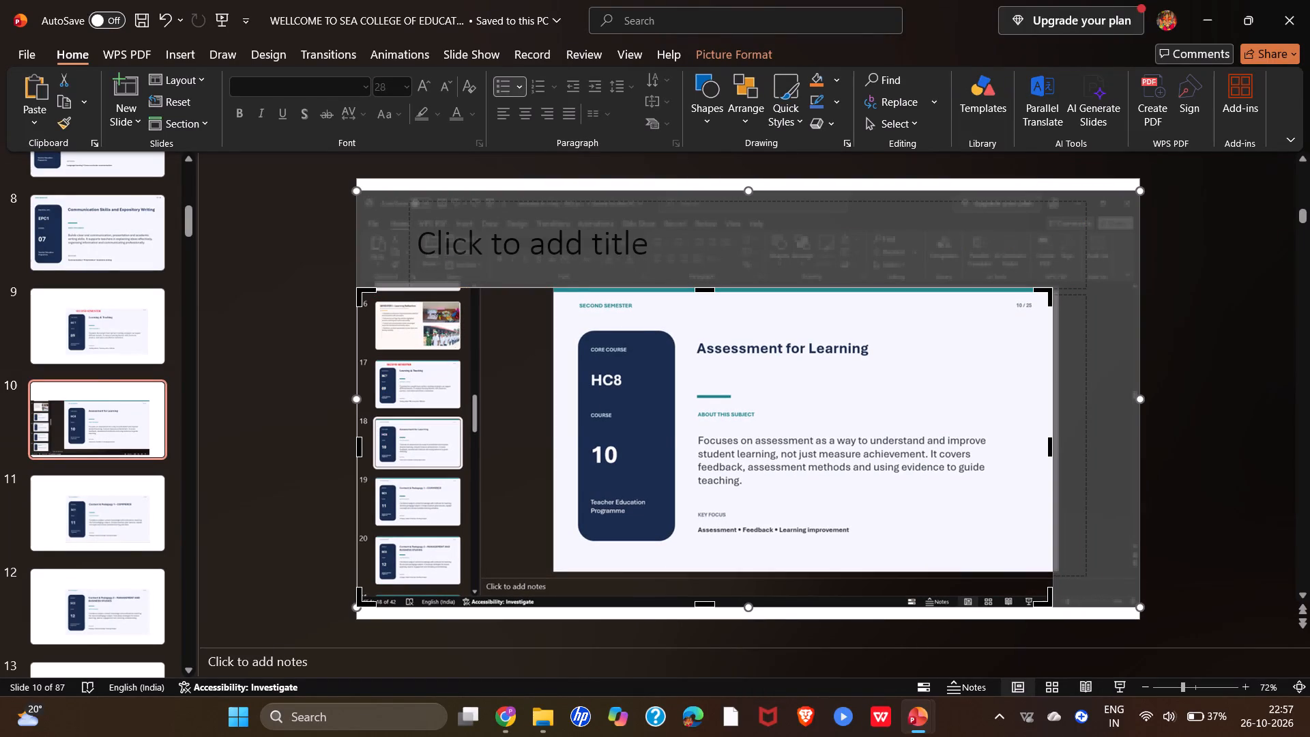
drag(365, 601, 557, 562)
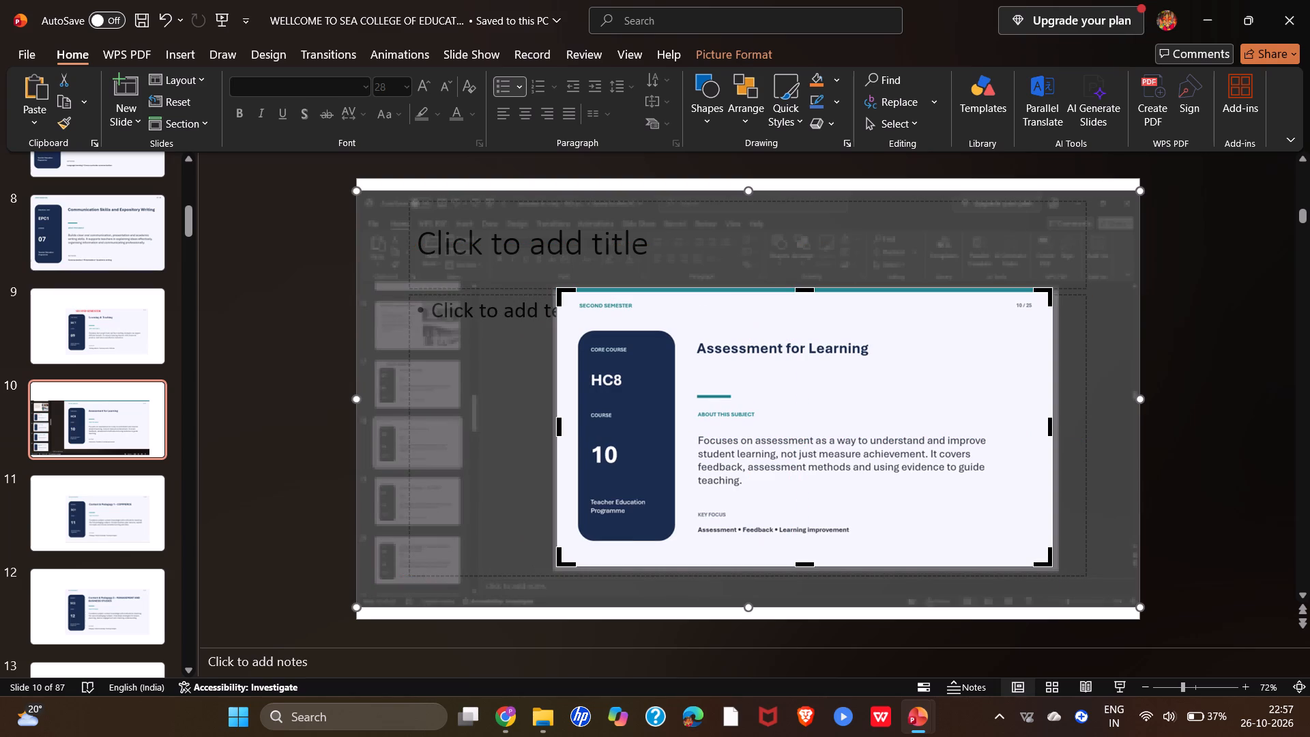
click(276, 502)
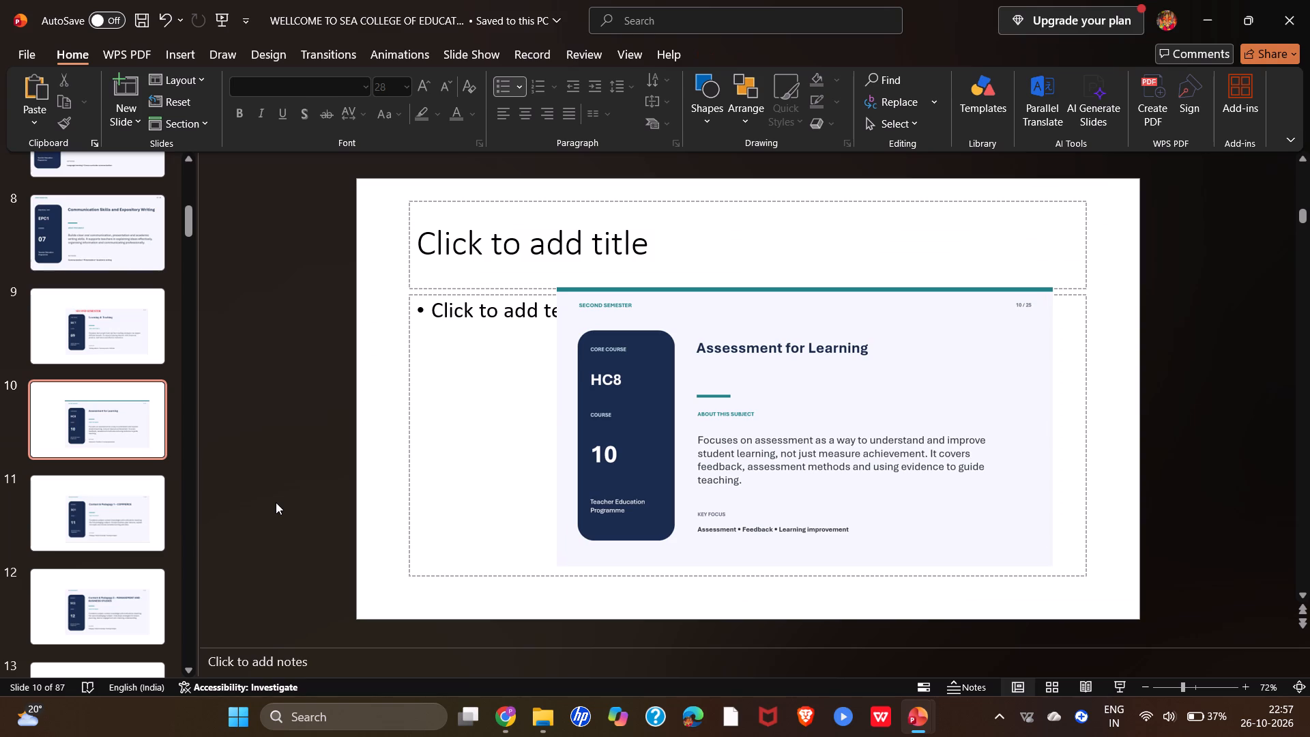
Insert four blank slides between the "Pre-Internship Programme" slide and the Freshers Day slide.
scroll(157, 444, down, 3)
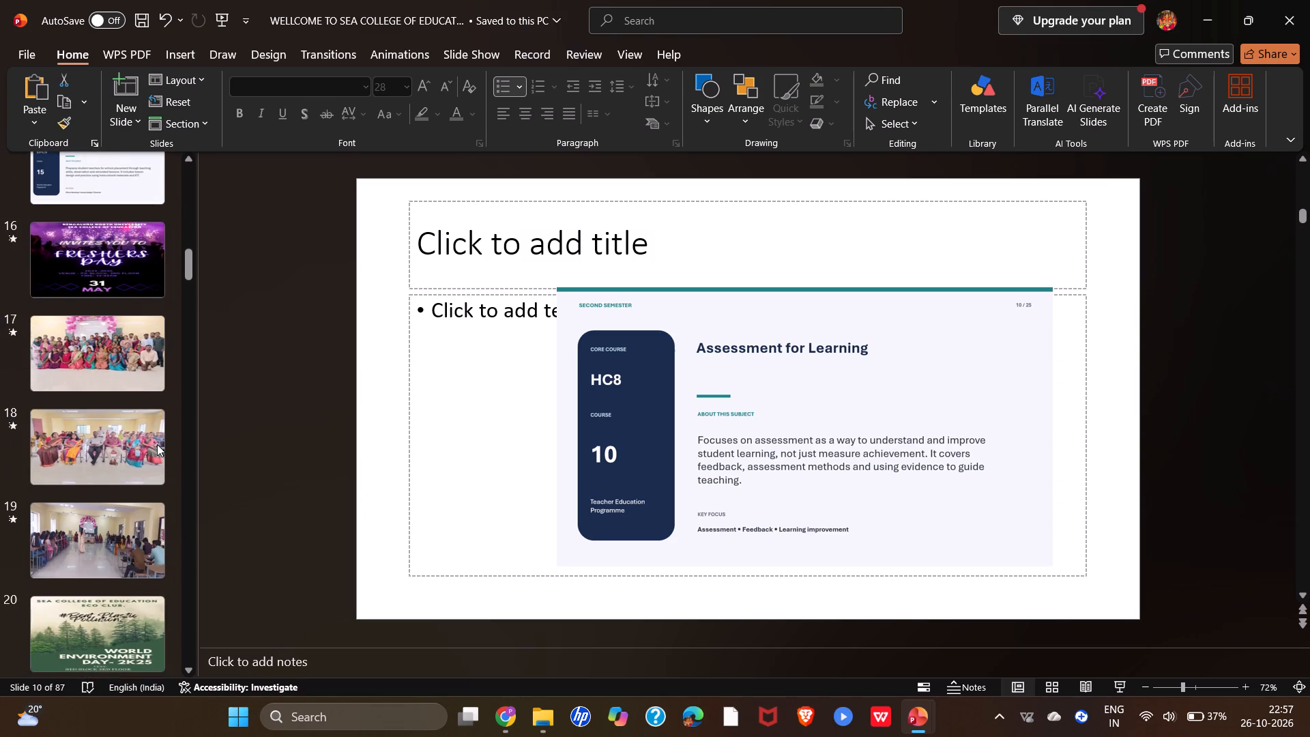
scroll(157, 444, up, 1)
right_click(109, 388)
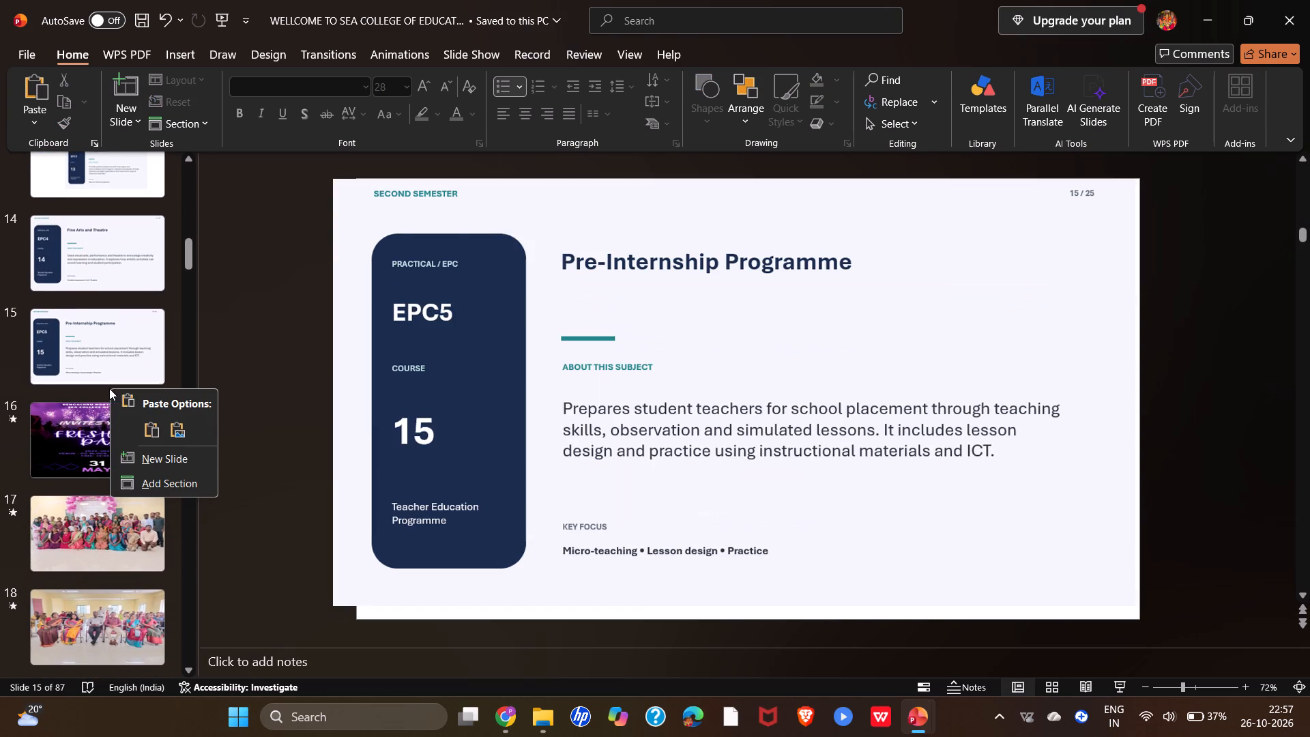
click(153, 463)
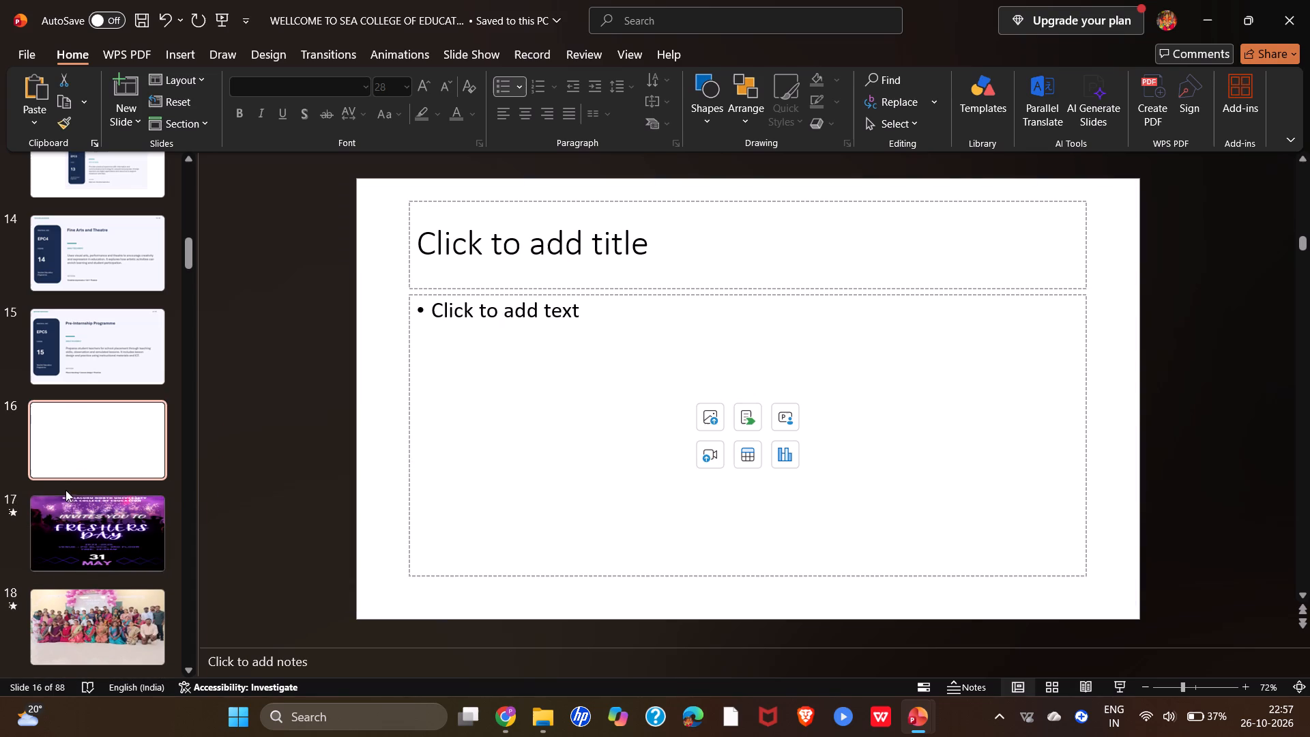
right_click(69, 491)
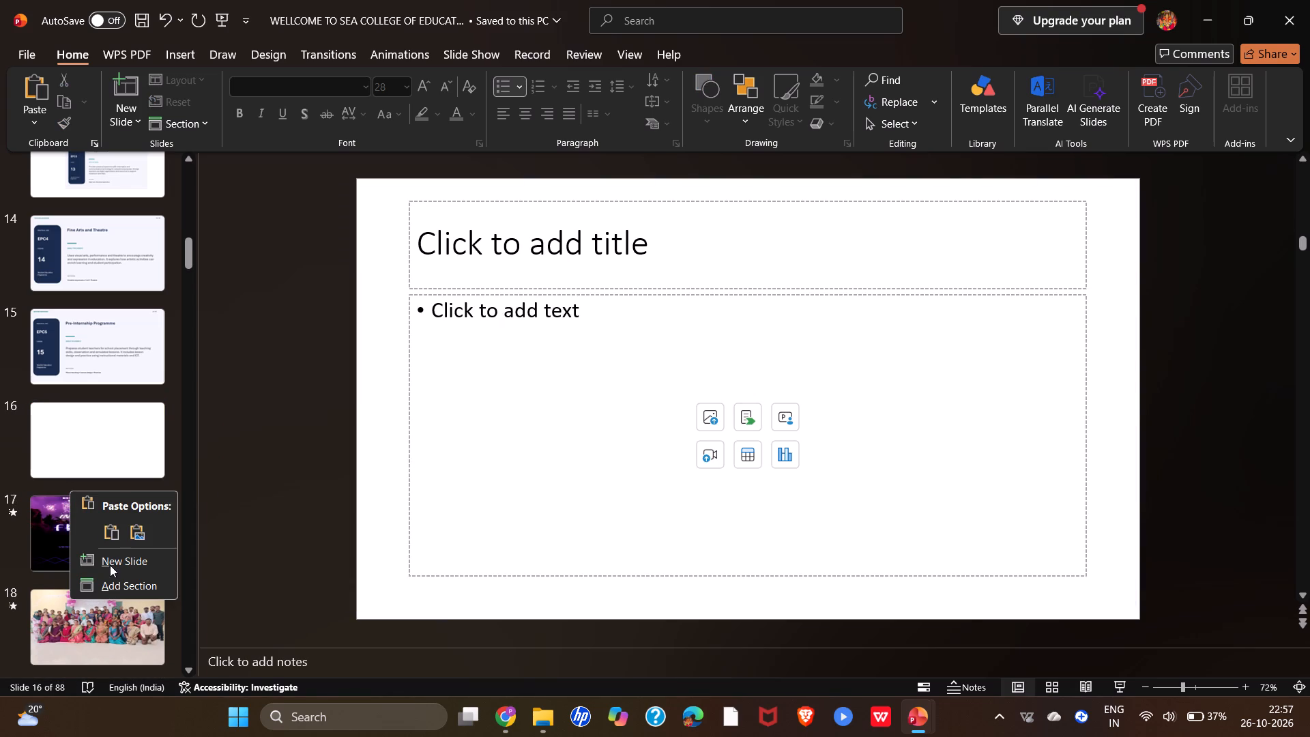
click(110, 565)
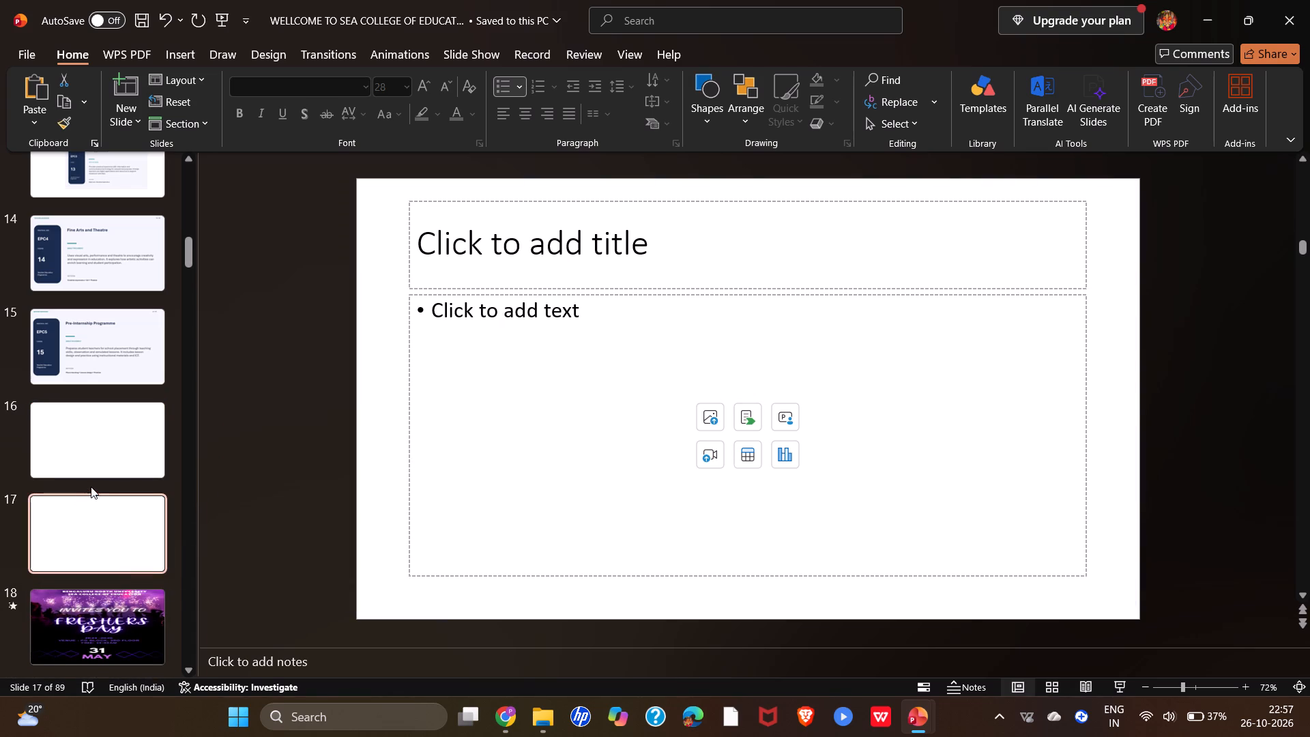
right_click(91, 487)
click(132, 562)
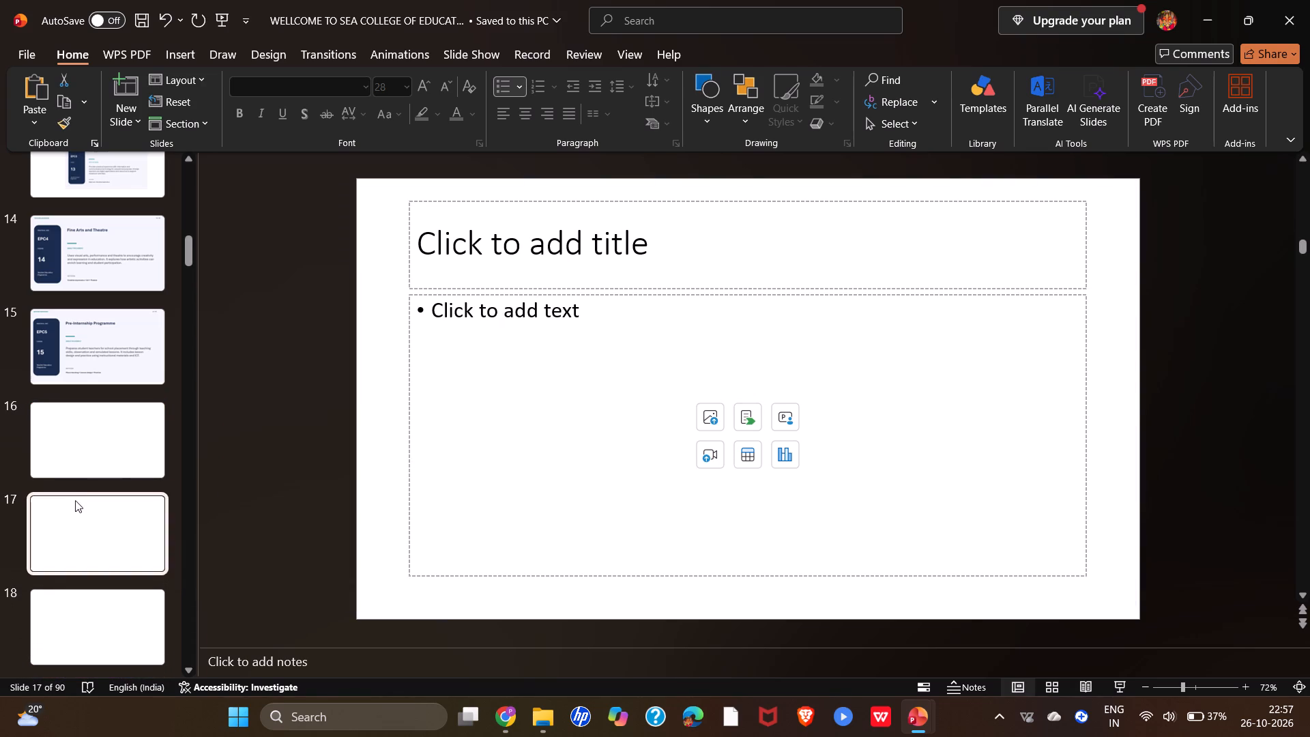
right_click(80, 485)
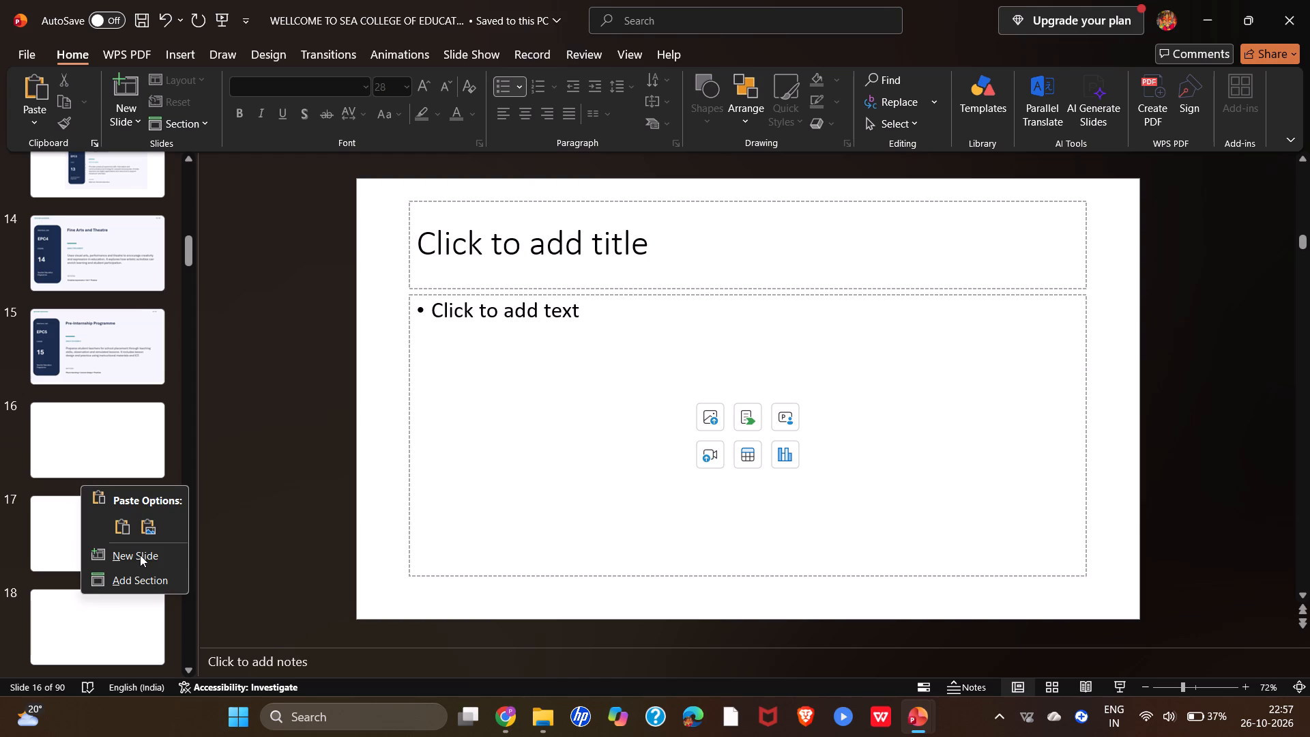
click(140, 555)
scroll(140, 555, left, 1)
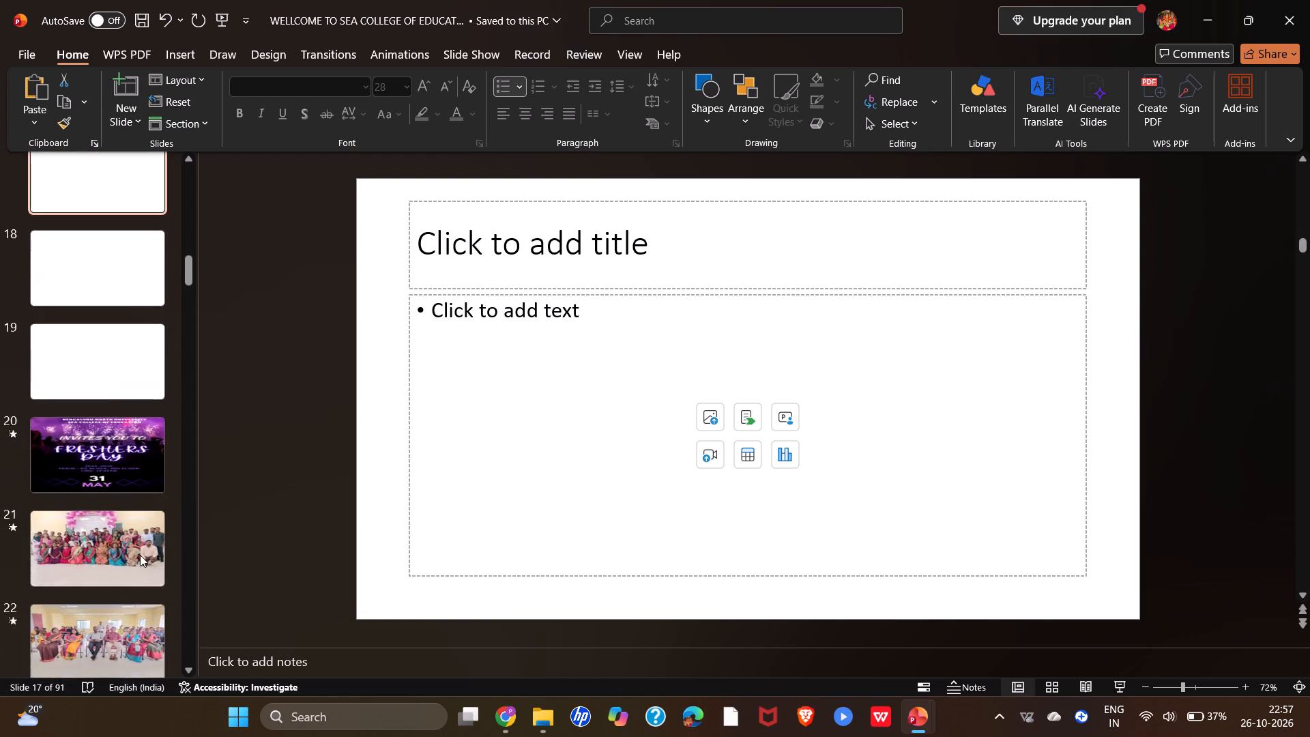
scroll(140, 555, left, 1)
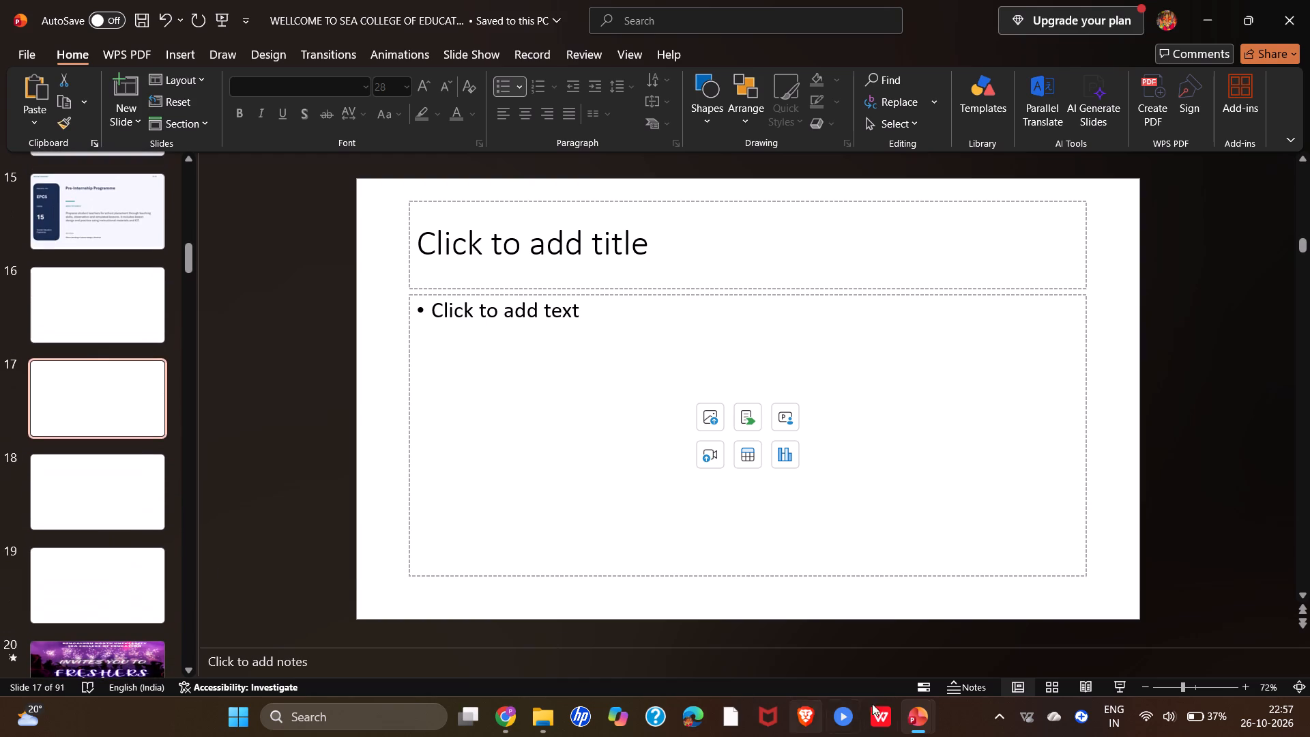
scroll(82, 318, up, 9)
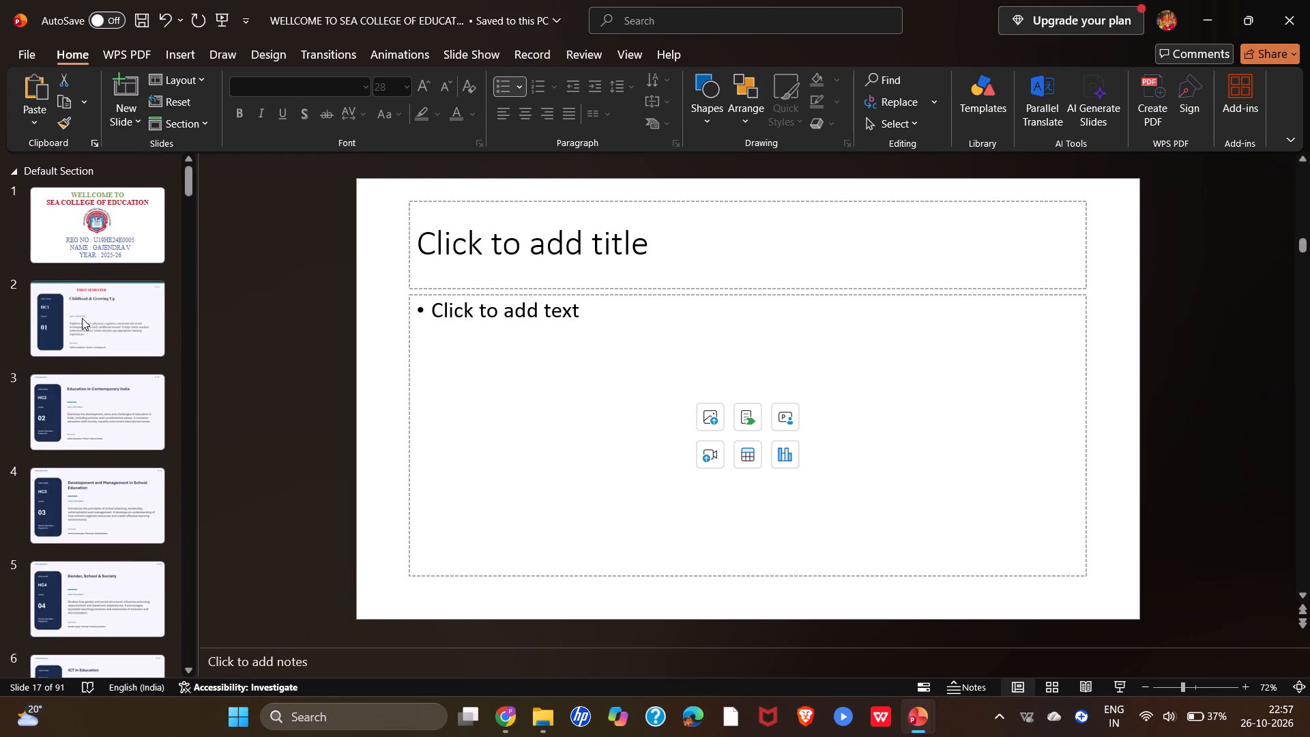
Review the slides from slide 2, "Childhood & Growing Up", through the first blank slide after "Pre-Internship Programme".
click(82, 318)
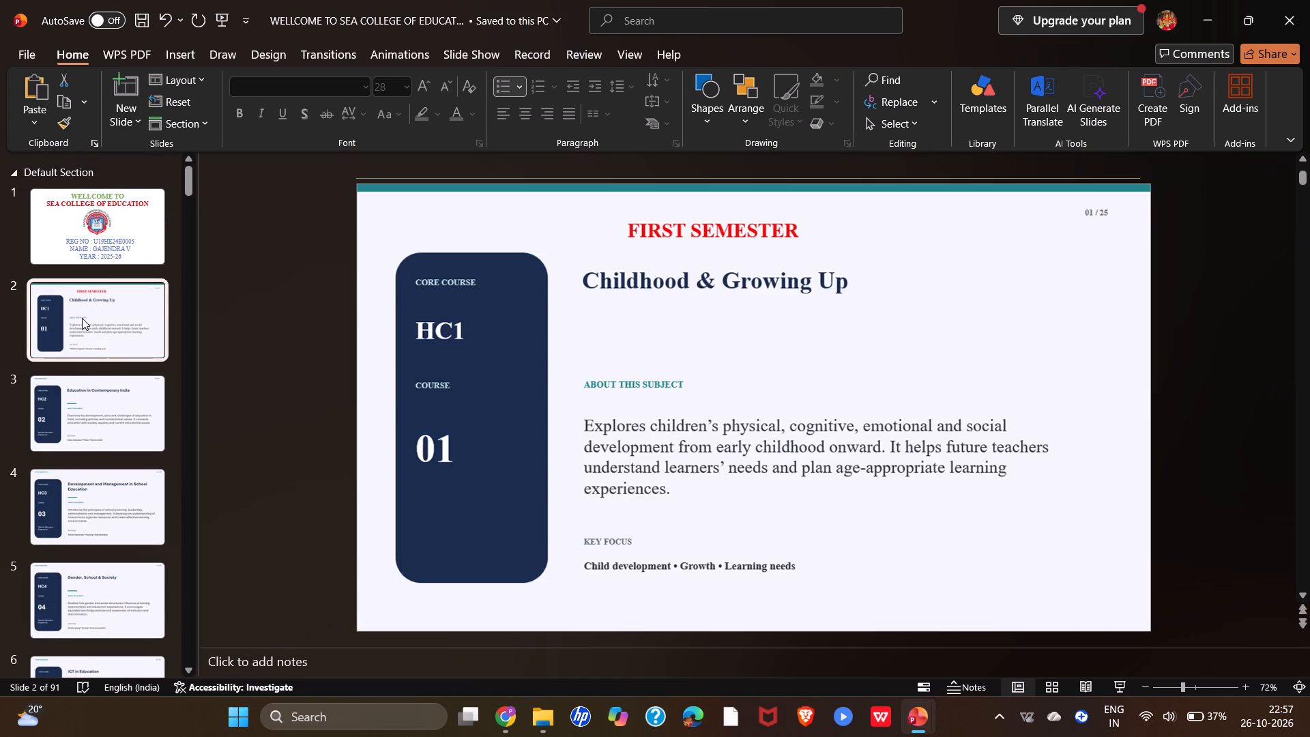
key(Right)
key(Down)
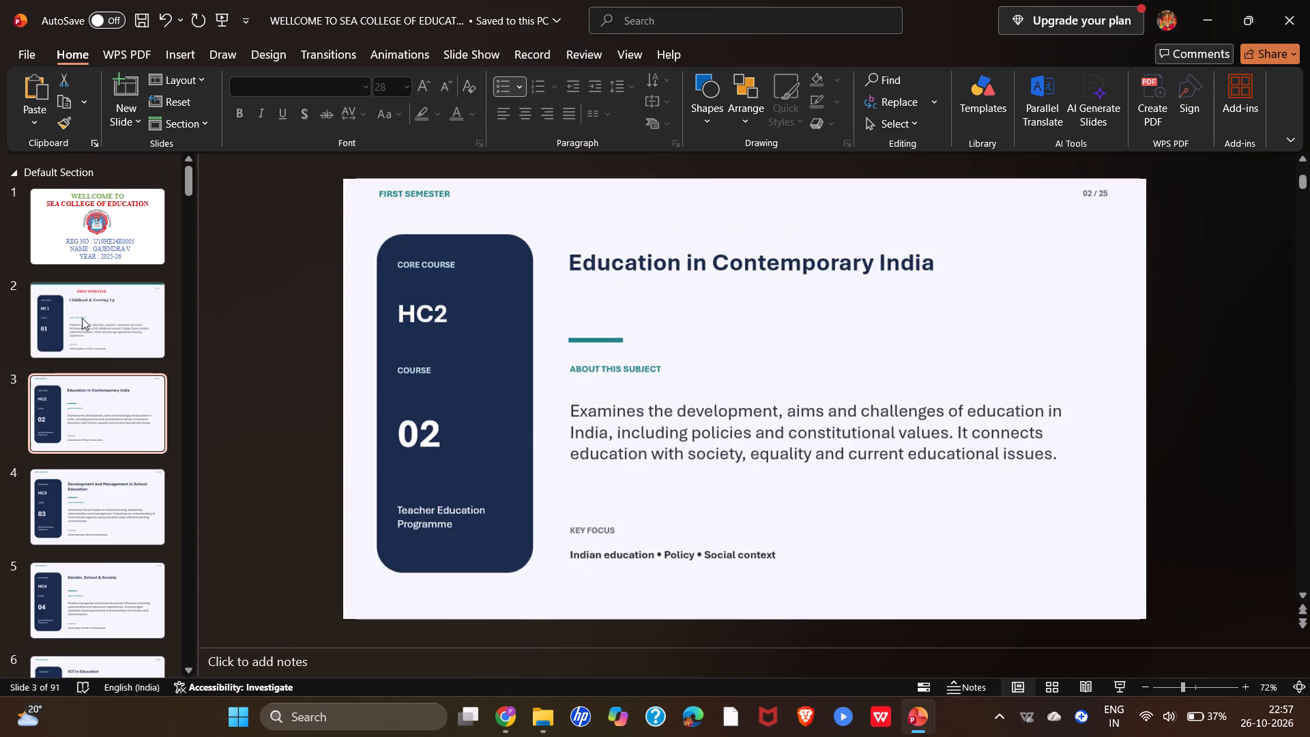
key(Down)
key(Down)
key(Down)
key(Down)
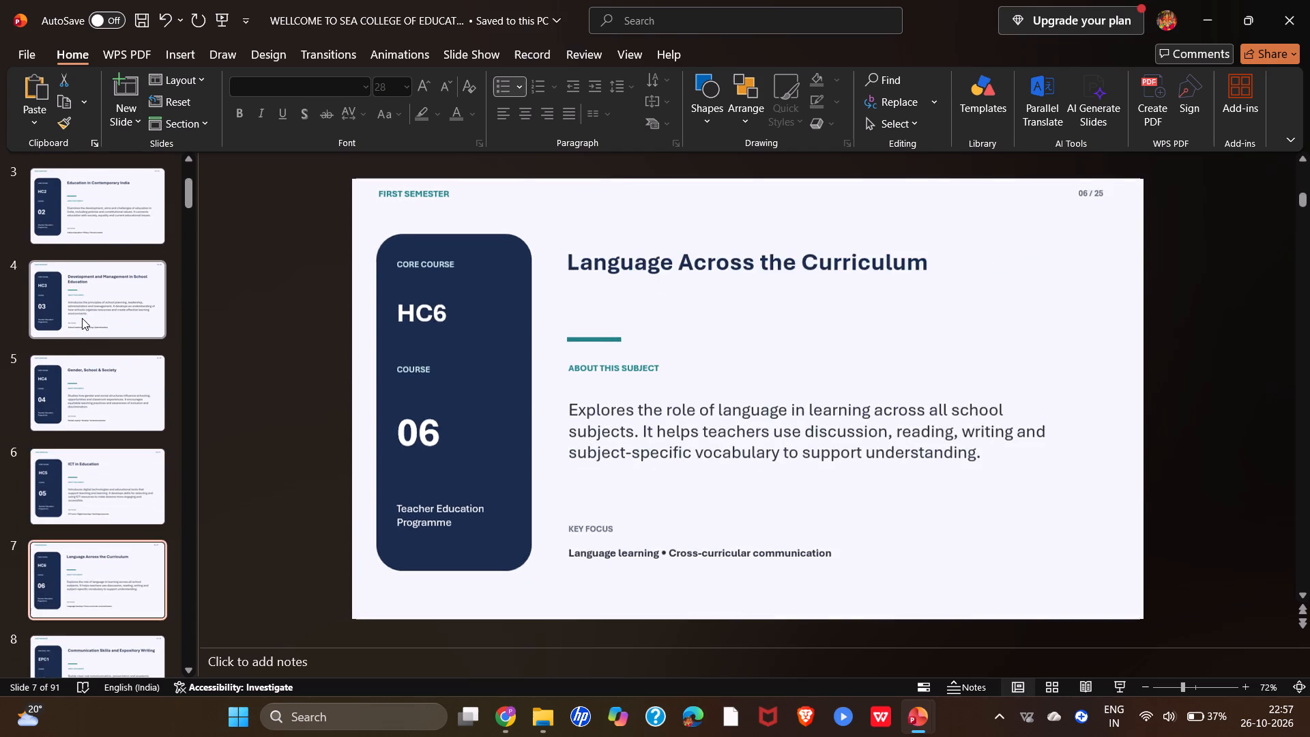
key(Down)
key(Down)
key(Down)
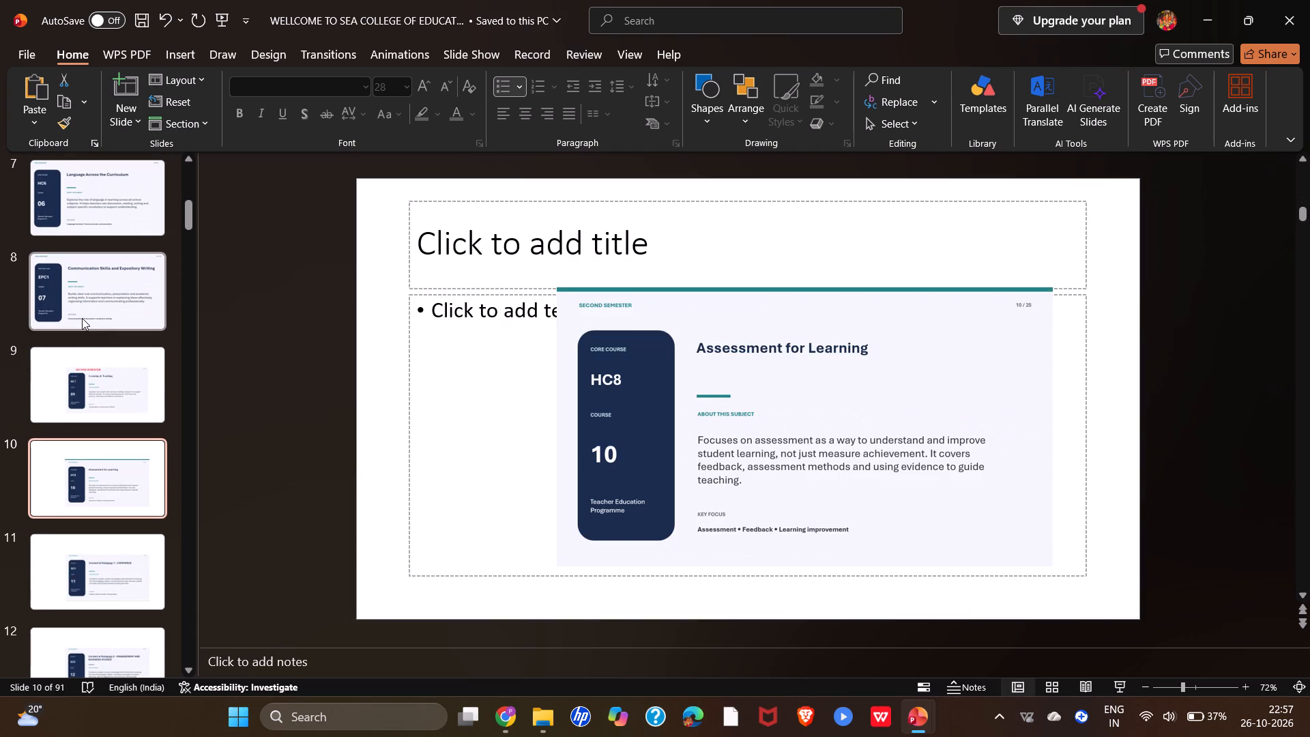
key(Down)
key(Down)
key(Down)
key(Down)
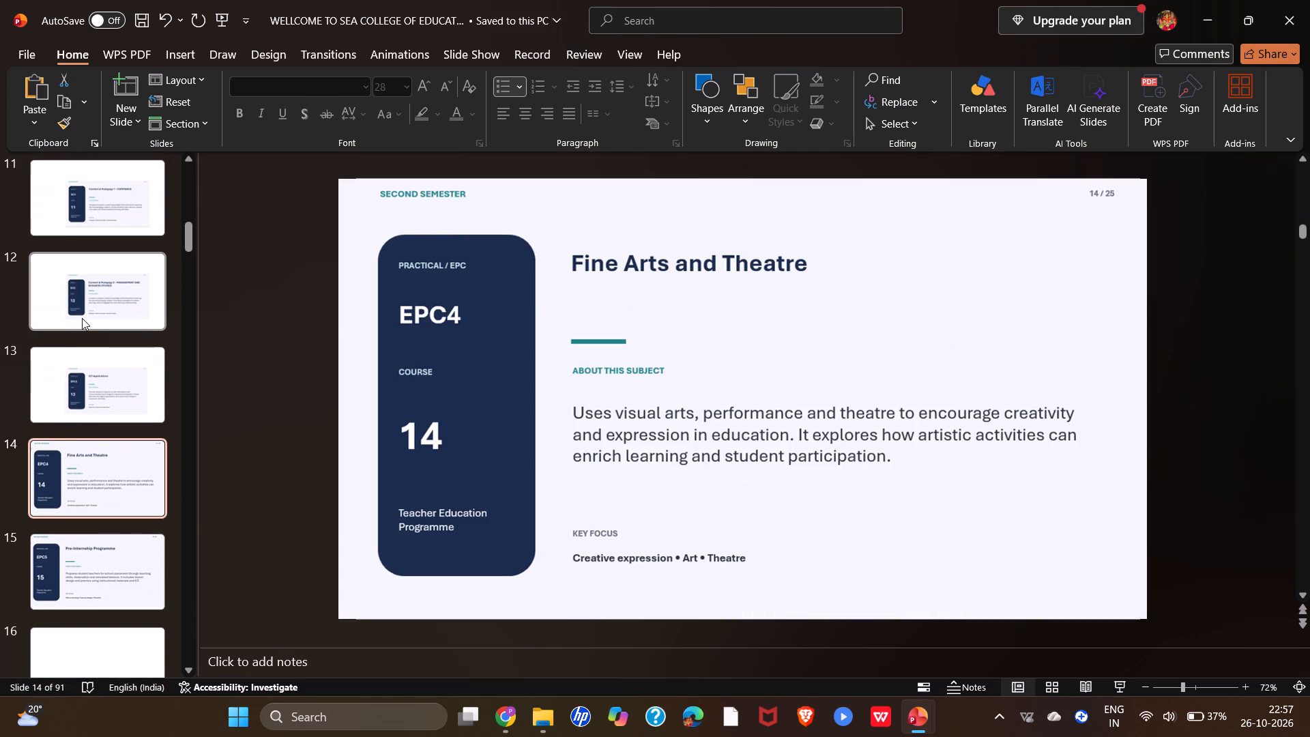
key(Down)
key(Down)
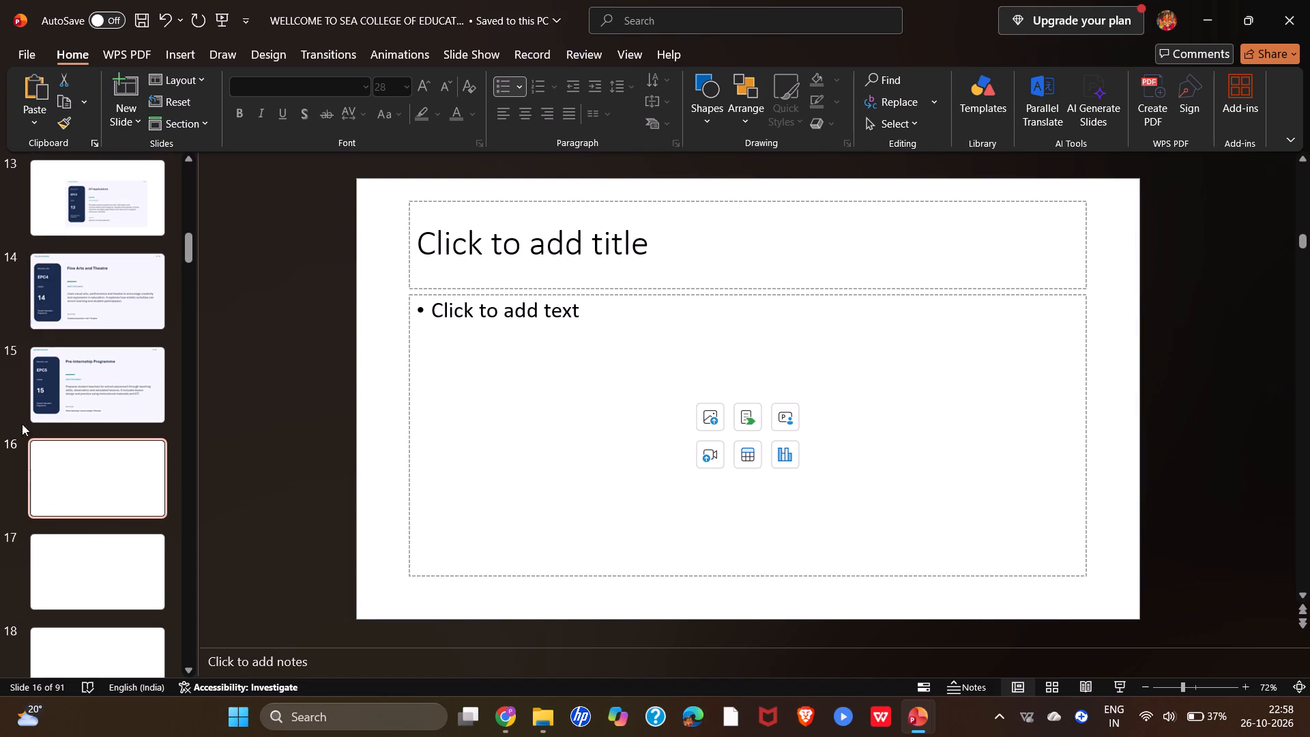
Capture the screen showing the THIRD SEMESTER "Content & Pedagogy 1 – COMMERCE" slide of the source presentation and paste it on blank slide 16.
click(74, 459)
scroll(74, 459, down, 1)
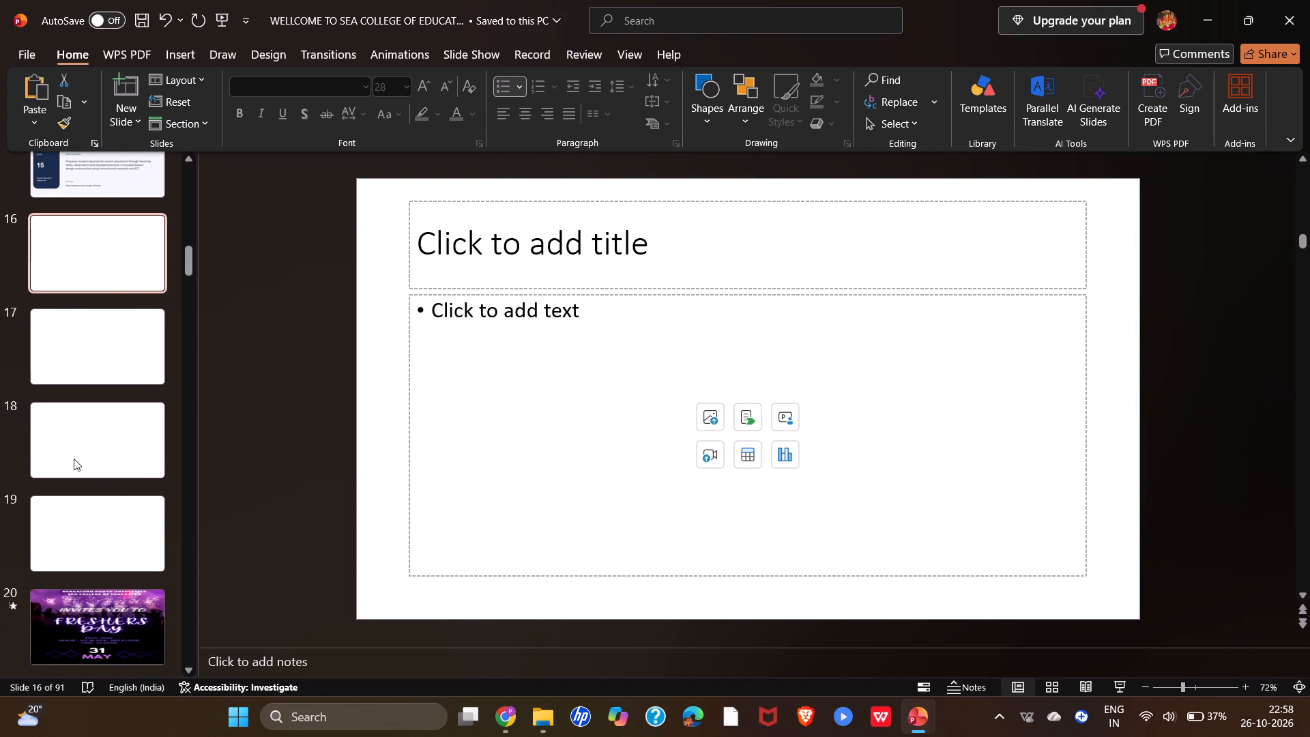
scroll(74, 459, down, 1)
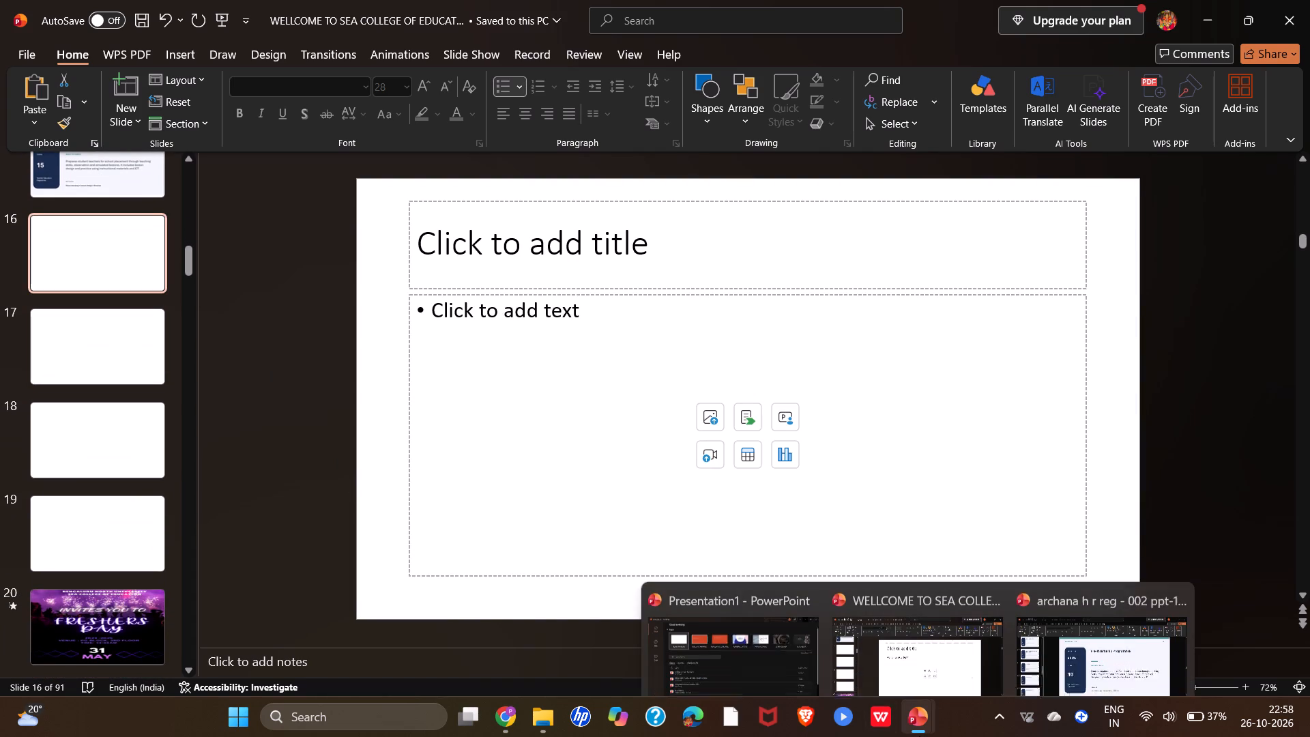
click(1079, 653)
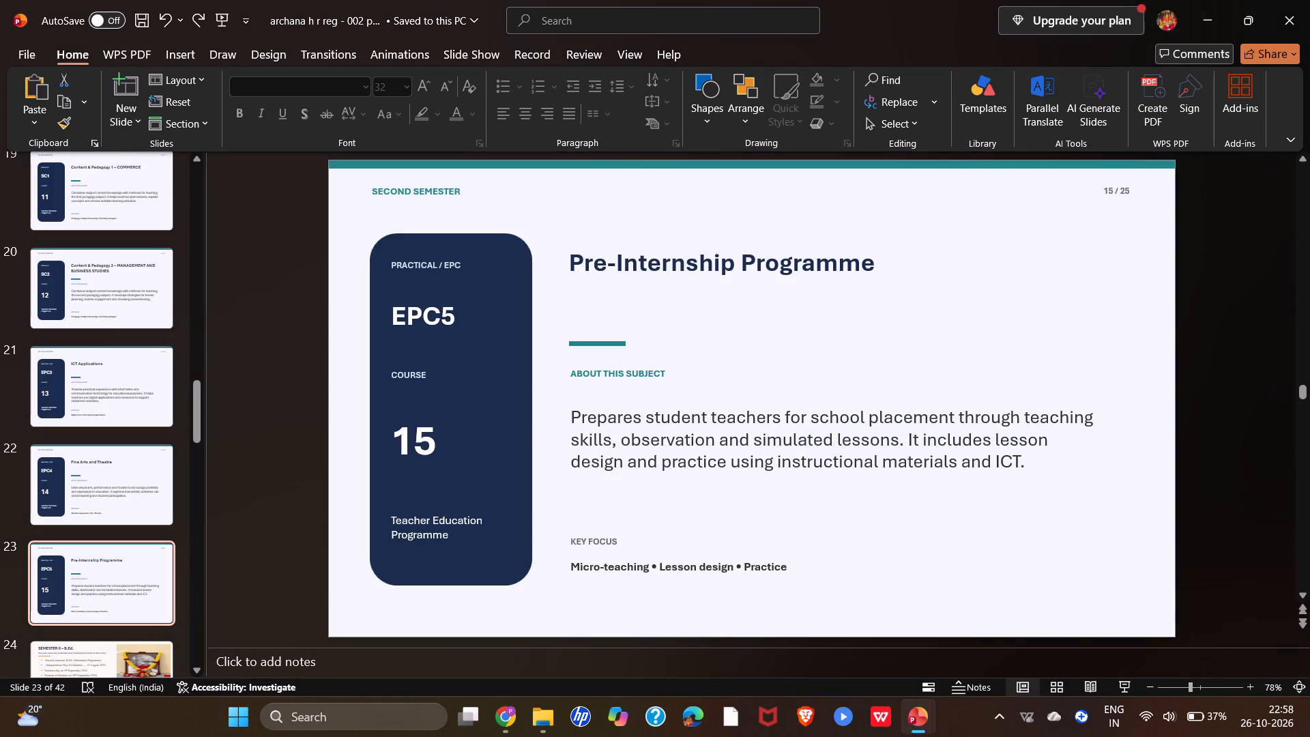
scroll(129, 538, down, 2)
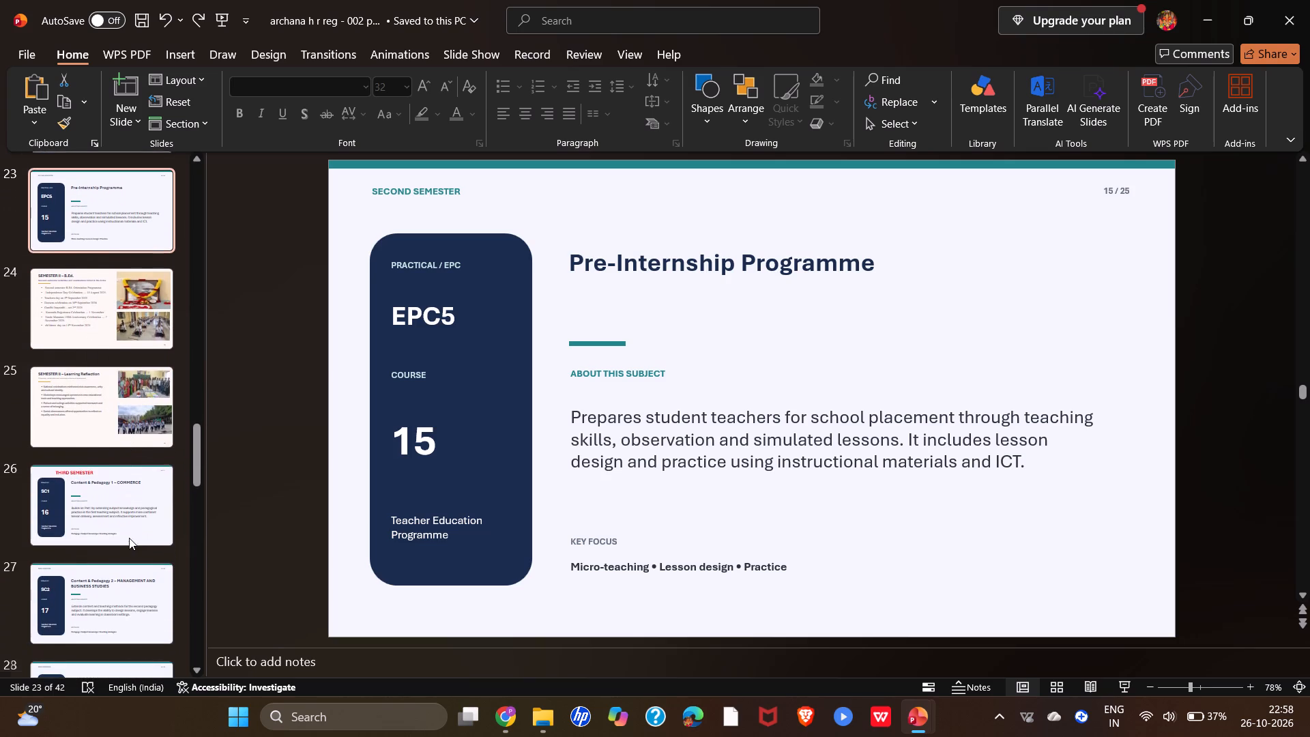
scroll(129, 538, down, 2)
click(121, 396)
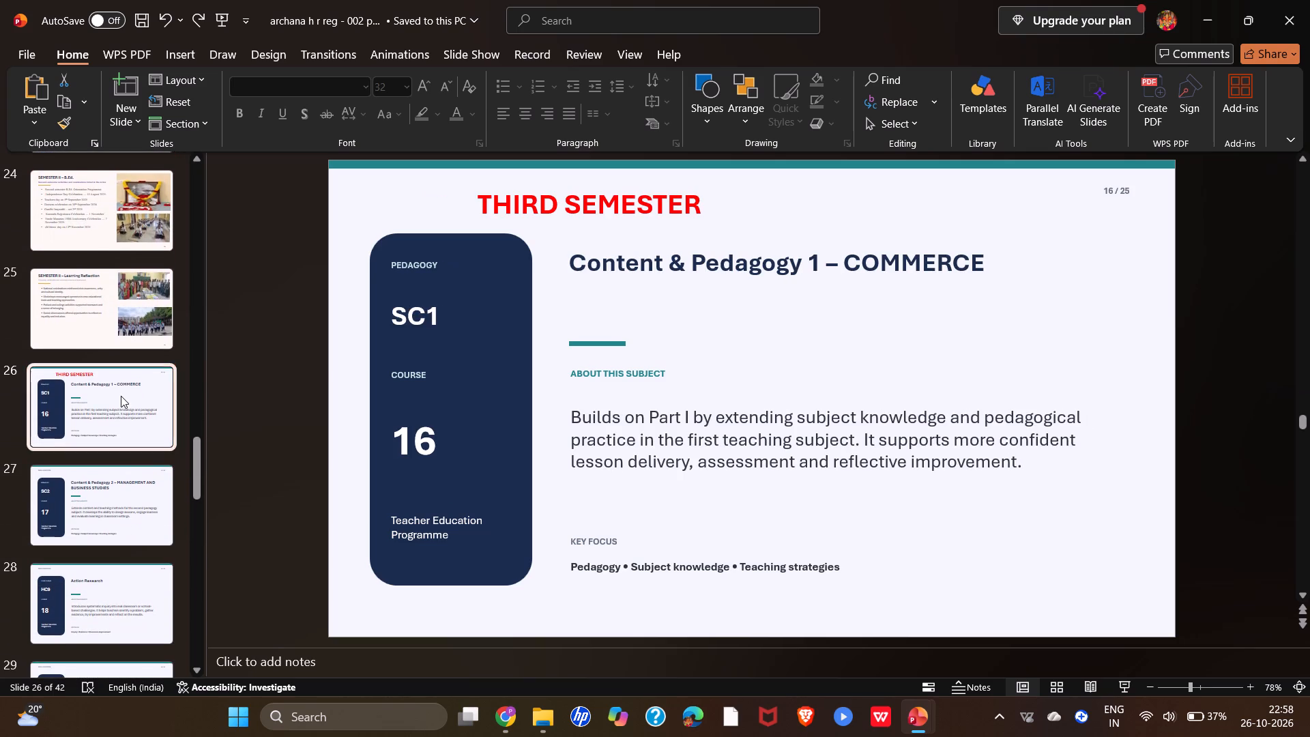
scroll(121, 396, down, 3)
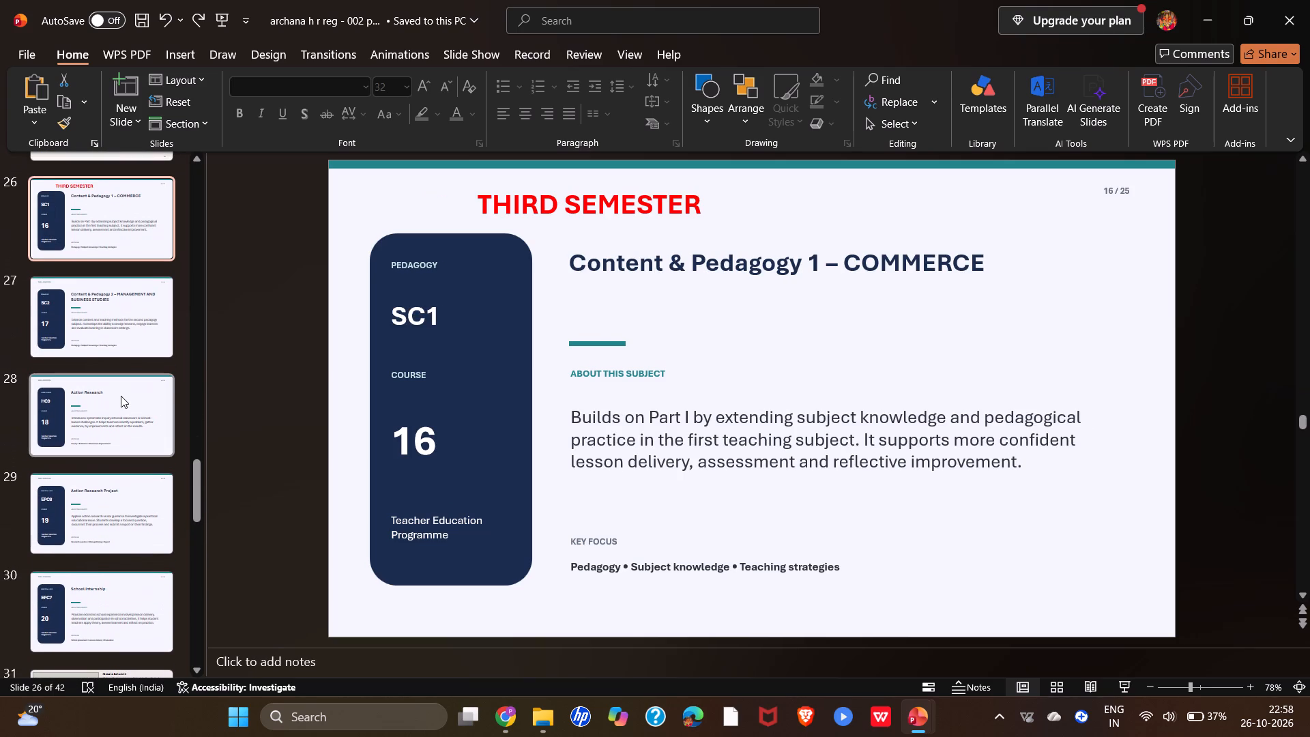
key(Print)
click(226, 335)
click(918, 643)
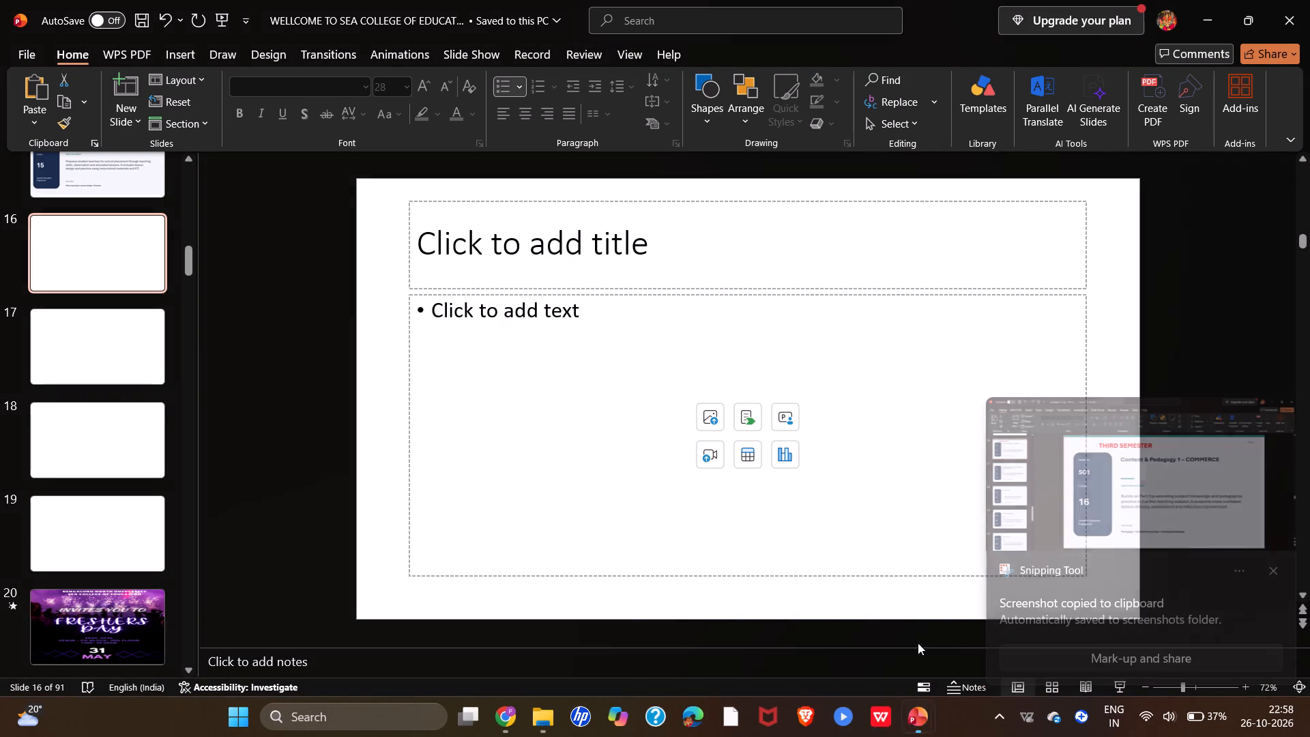
key(ctrl+v)
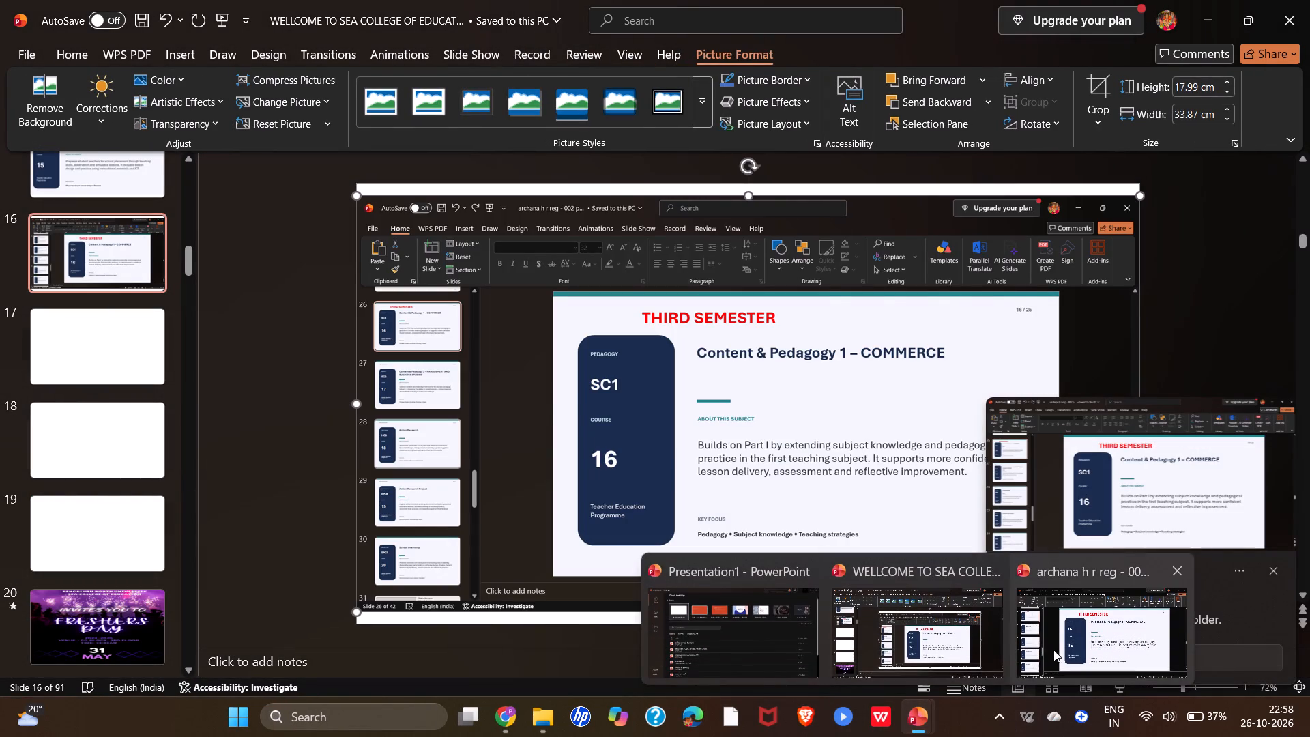
Capture the screen showing the source presentation's "Content & Pedagogy 2 – MANAGEMENT AND BUSINESS STUDIES" slide 27 and paste it on blank slide 17.
click(1060, 647)
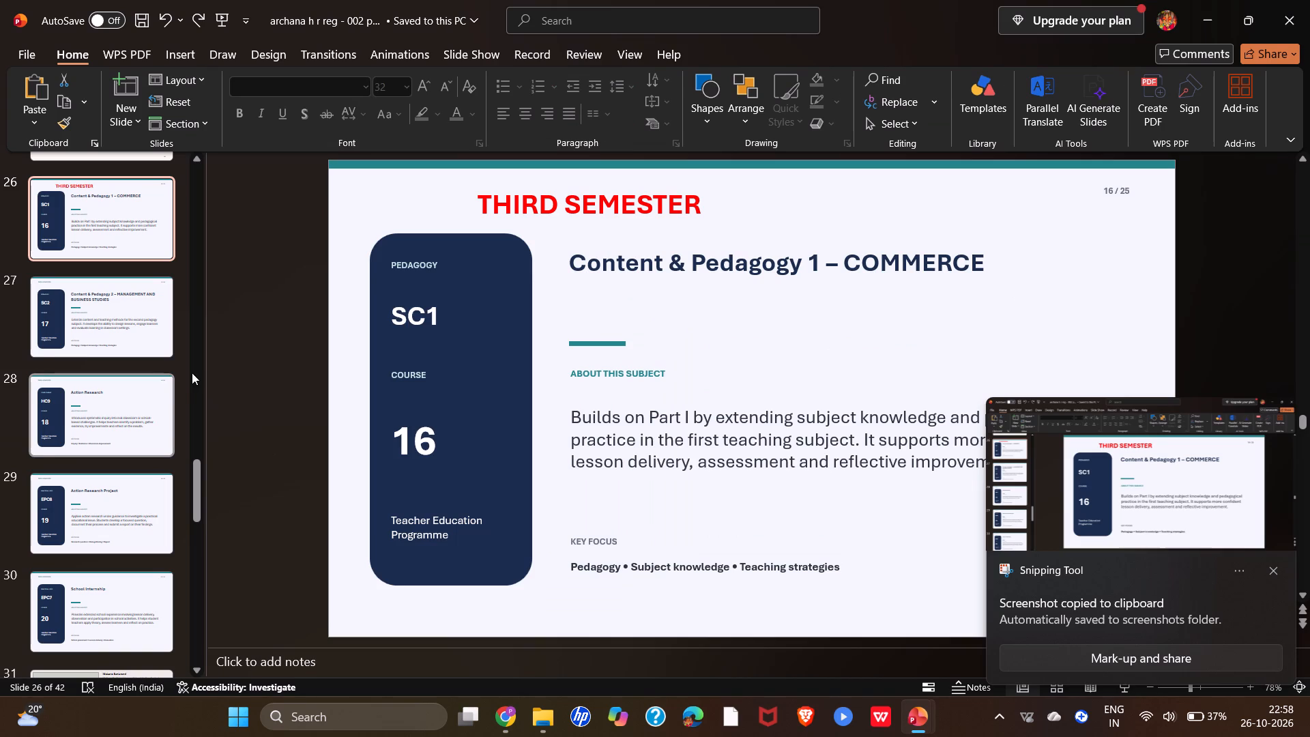
click(101, 302)
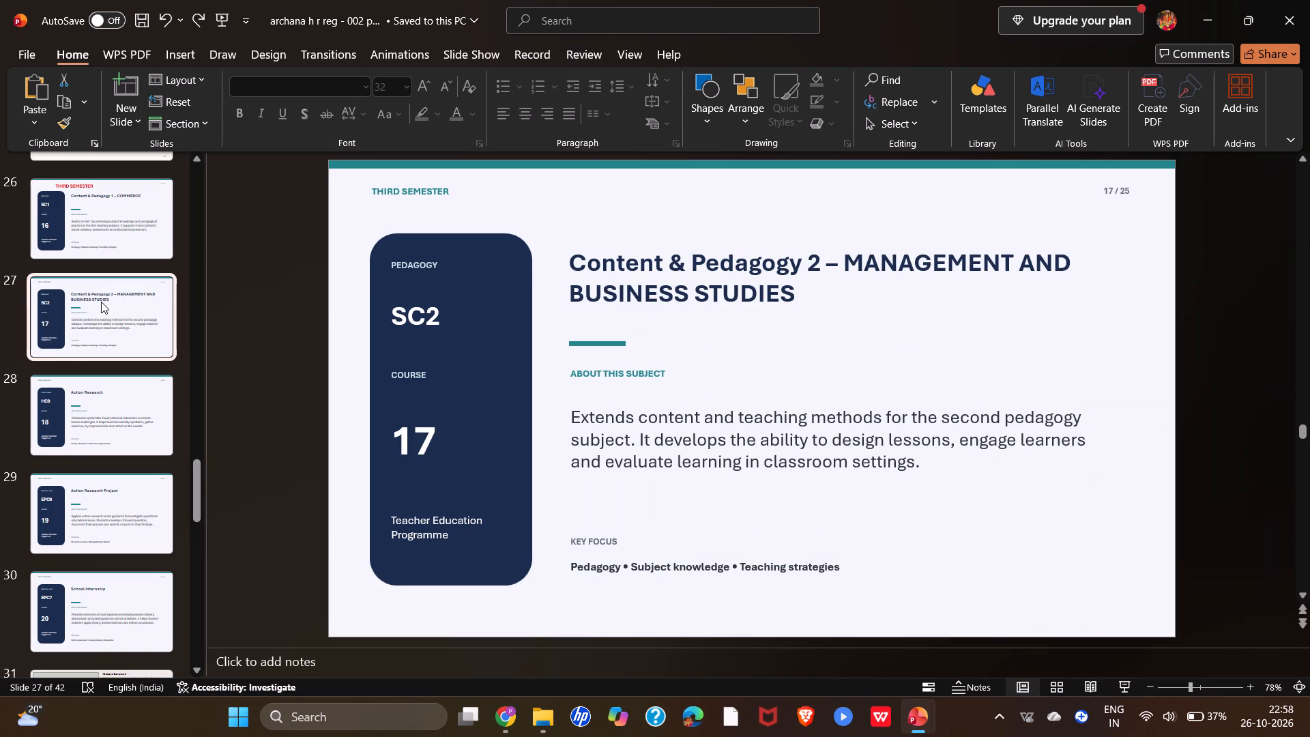
key(Print)
key(equal)
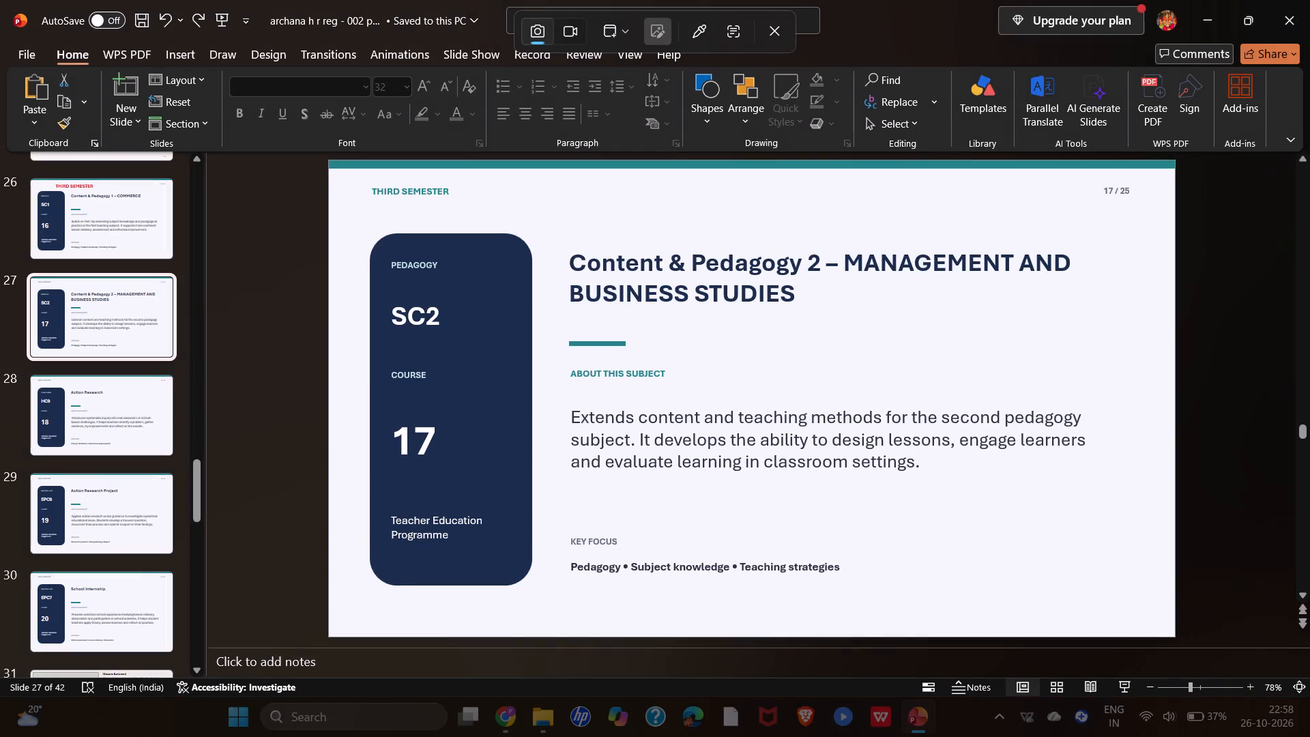
click(233, 319)
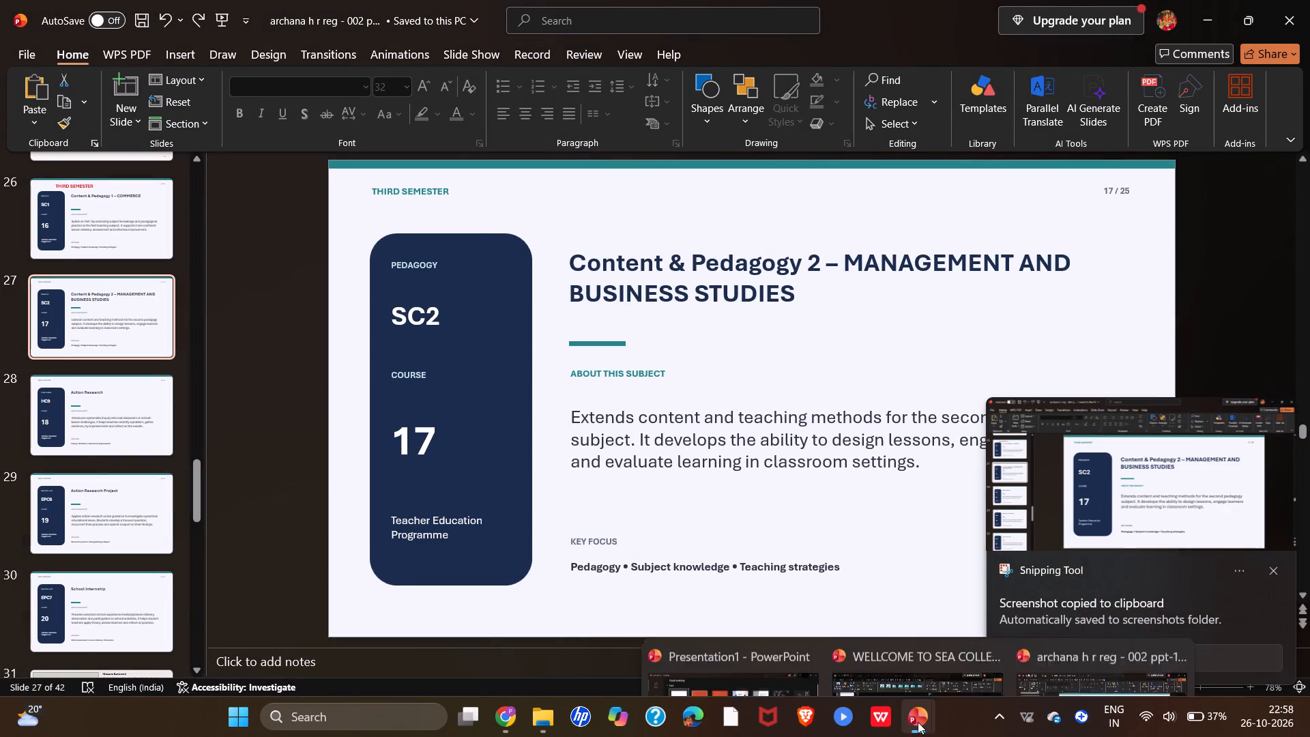
click(946, 636)
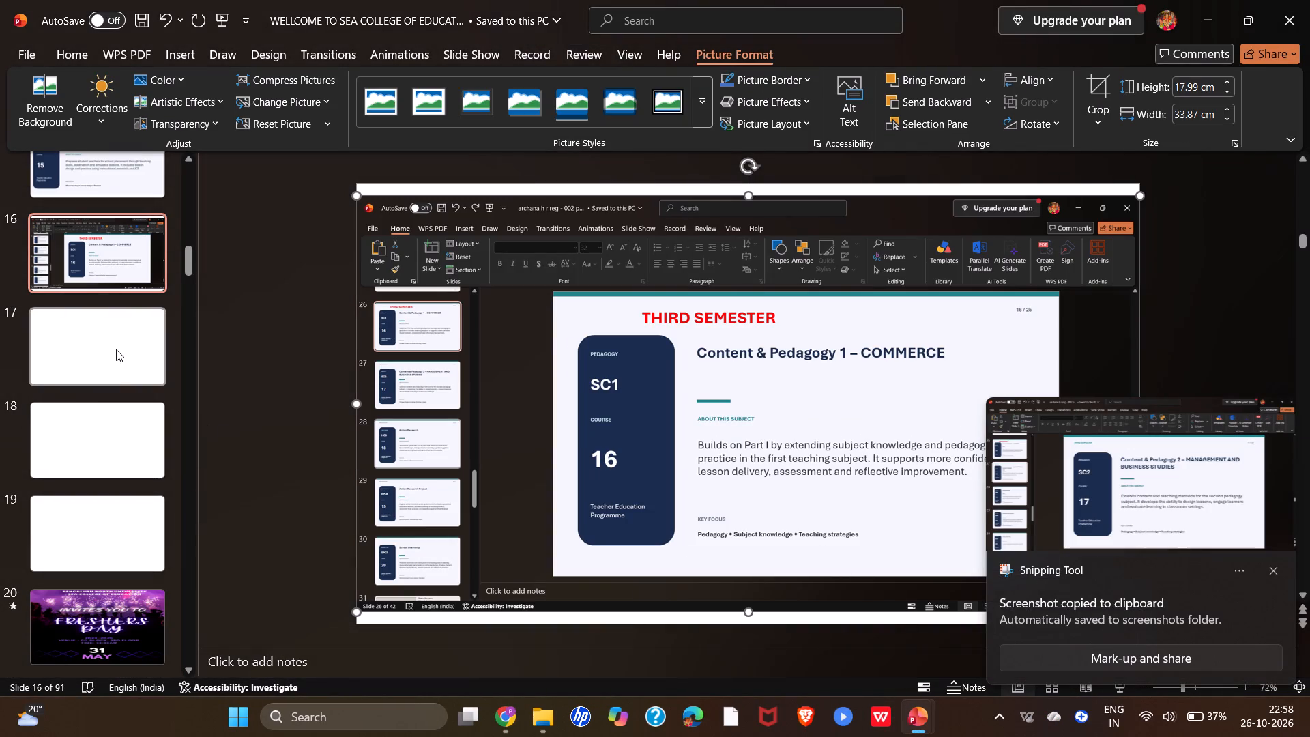
click(116, 349)
key(ctrl+v)
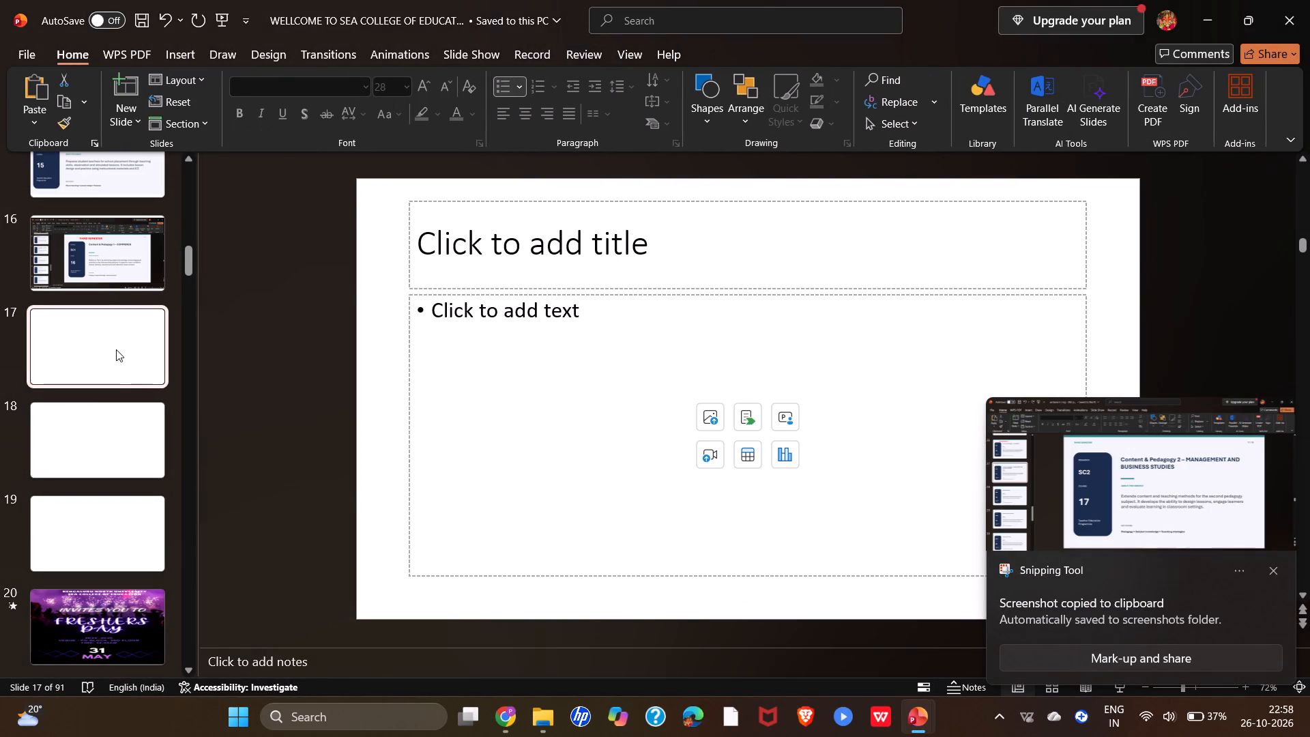
Insert one more blank slide directly after slide 17.
right_click(92, 393)
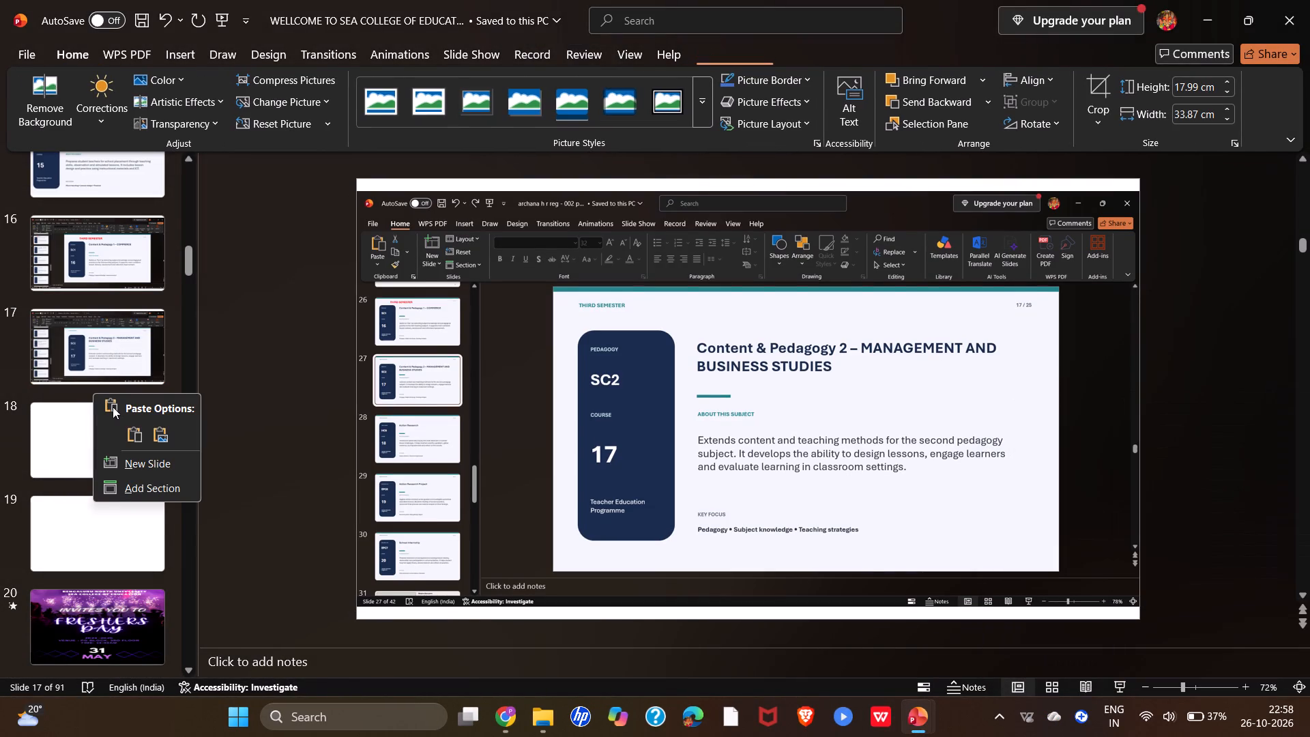
click(126, 460)
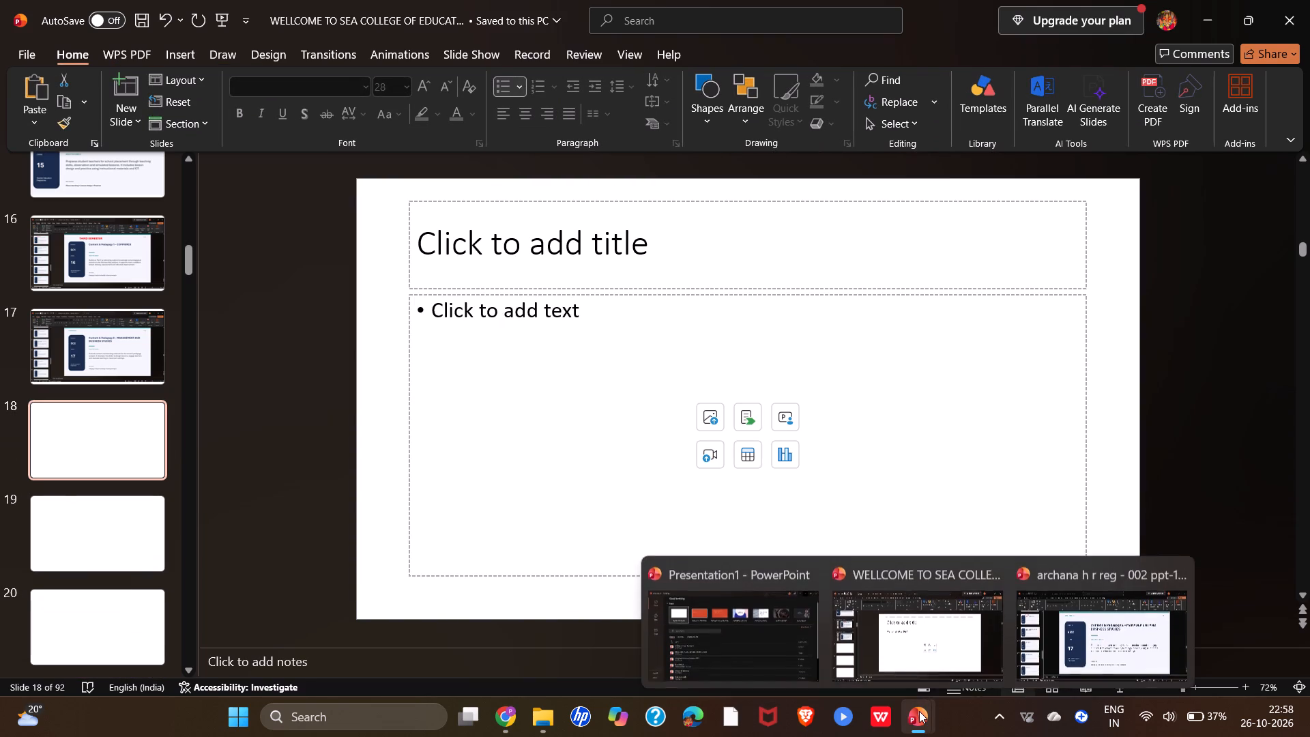
Capture the screen showing the source presentation's "Action Research" slide 28 and paste it on the new blank slide 18.
click(1062, 625)
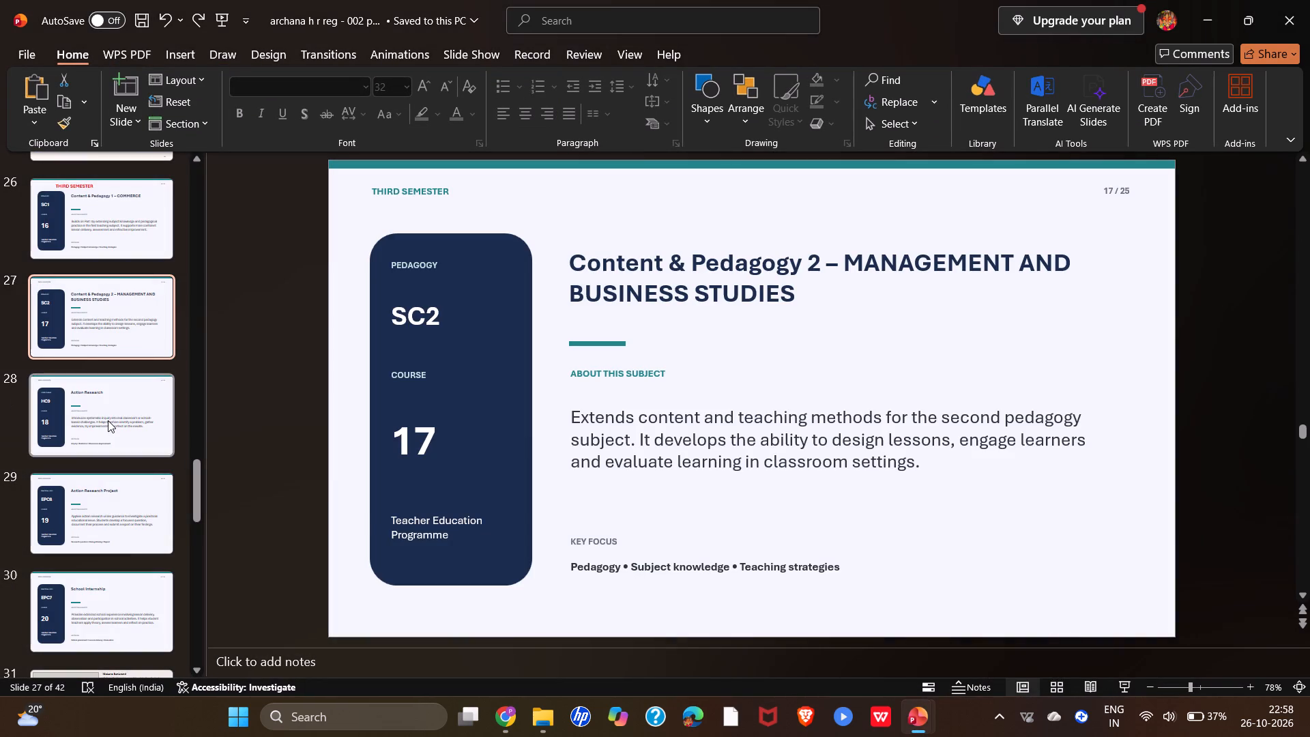
click(108, 420)
key(Print)
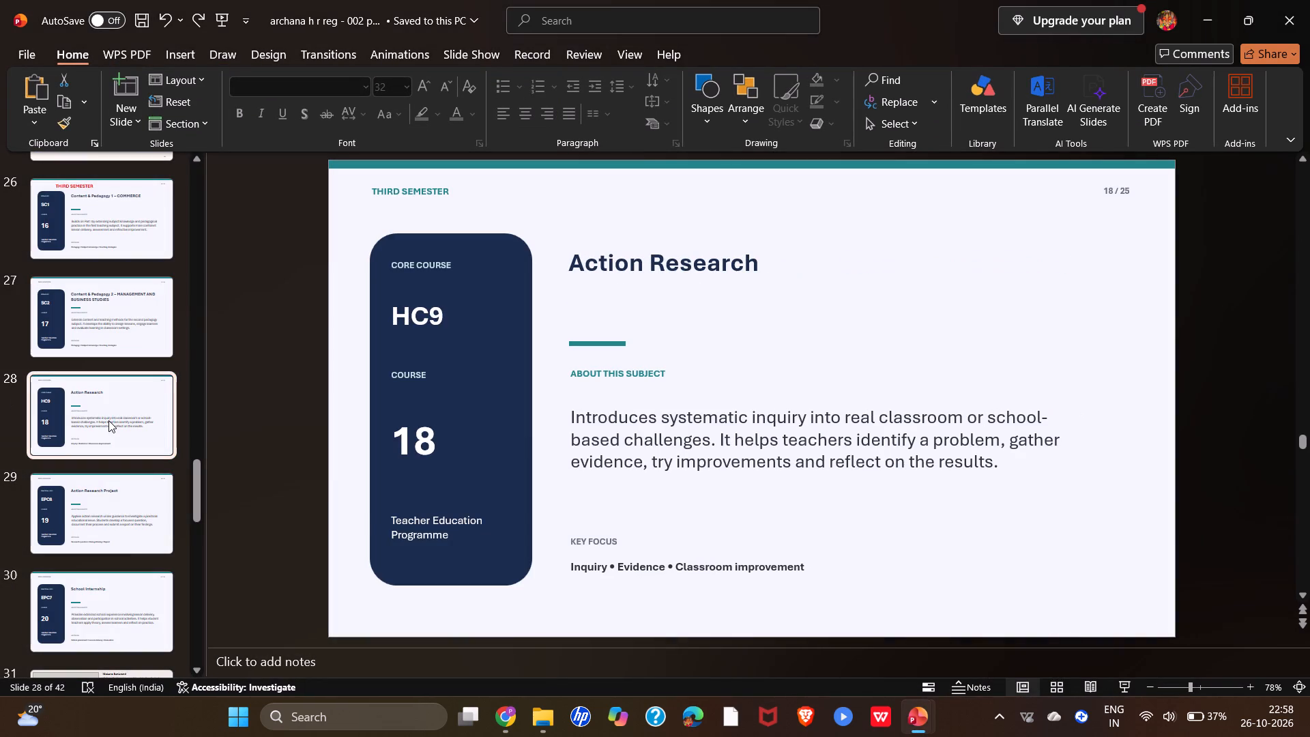
click(334, 413)
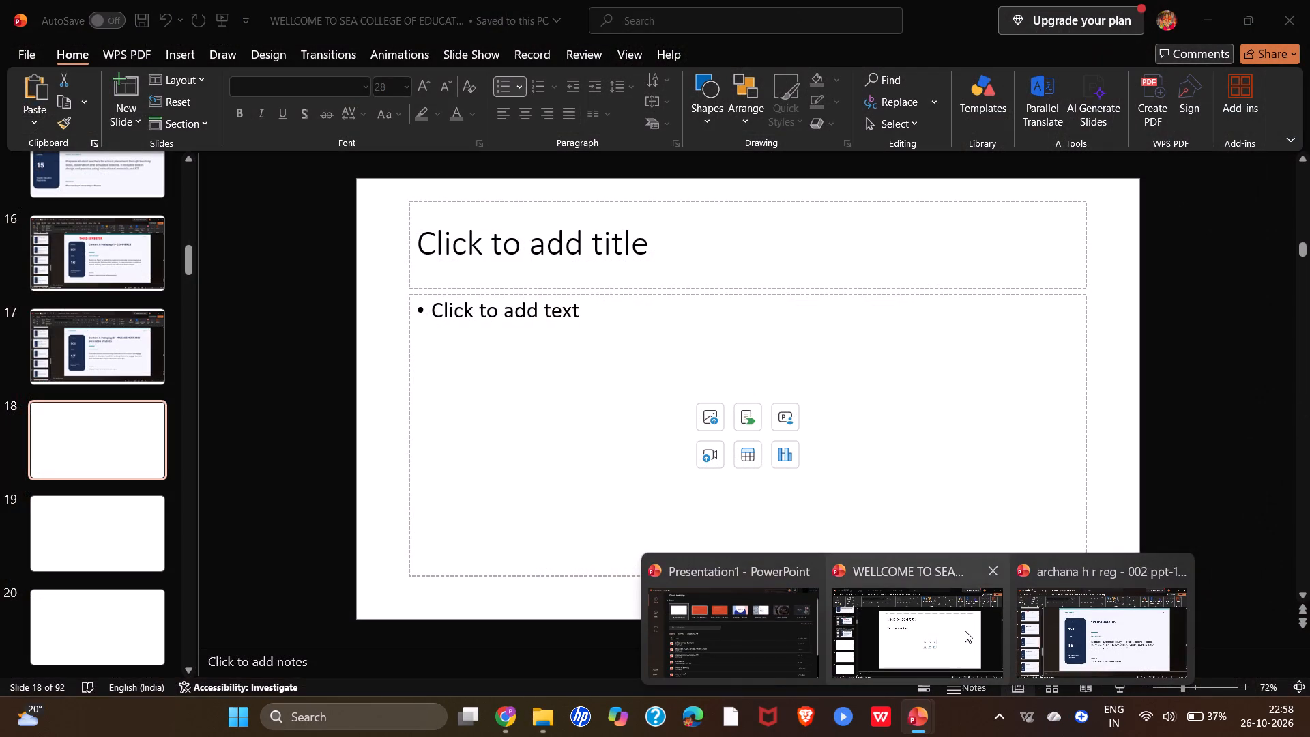
click(965, 631)
key(ctrl+v)
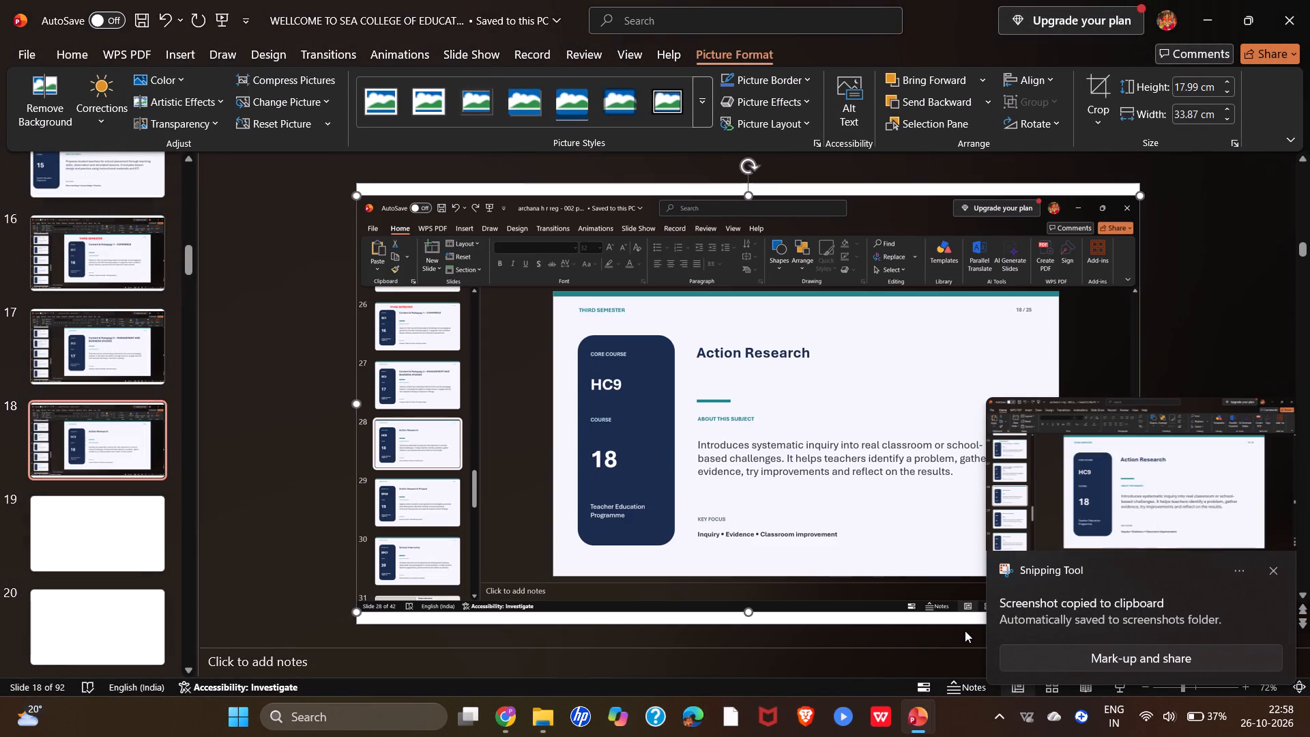
Capture the screen showing the source presentation's "Action Research Project" slide 29 and paste it on blank slide 19.
click(149, 543)
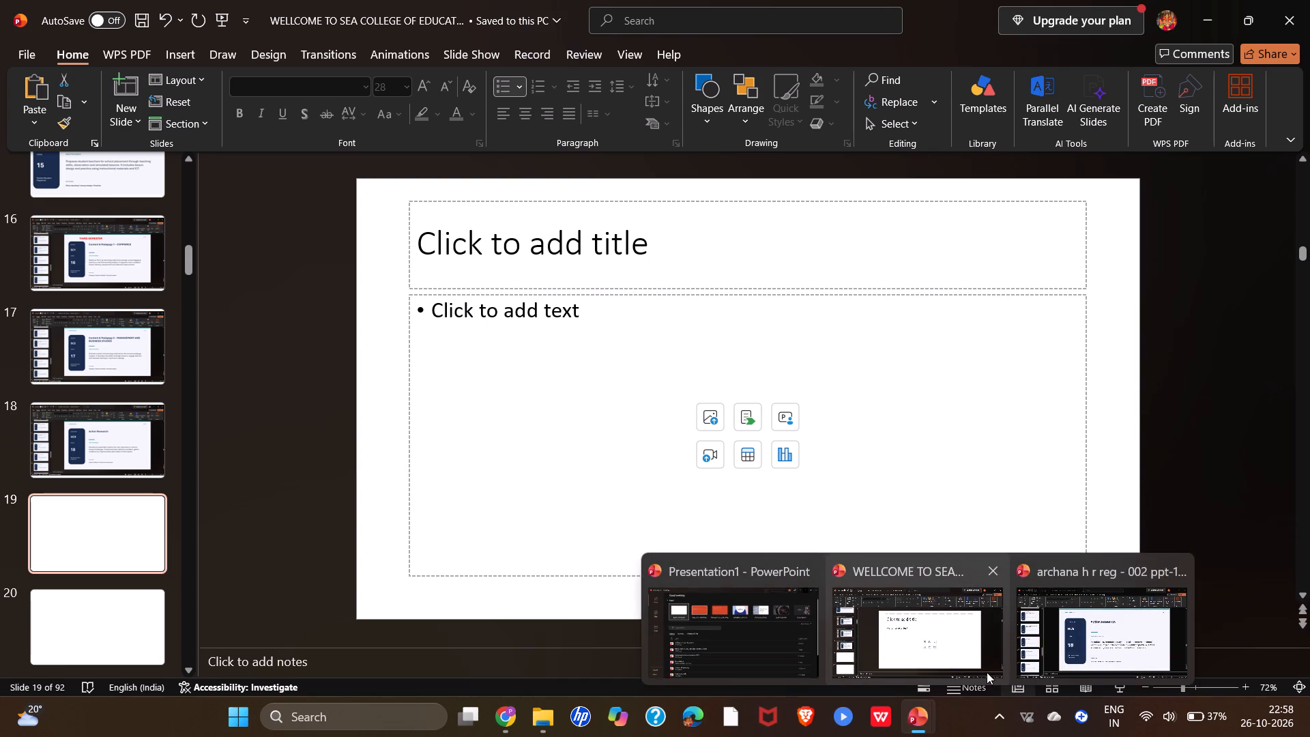
click(1085, 646)
click(134, 514)
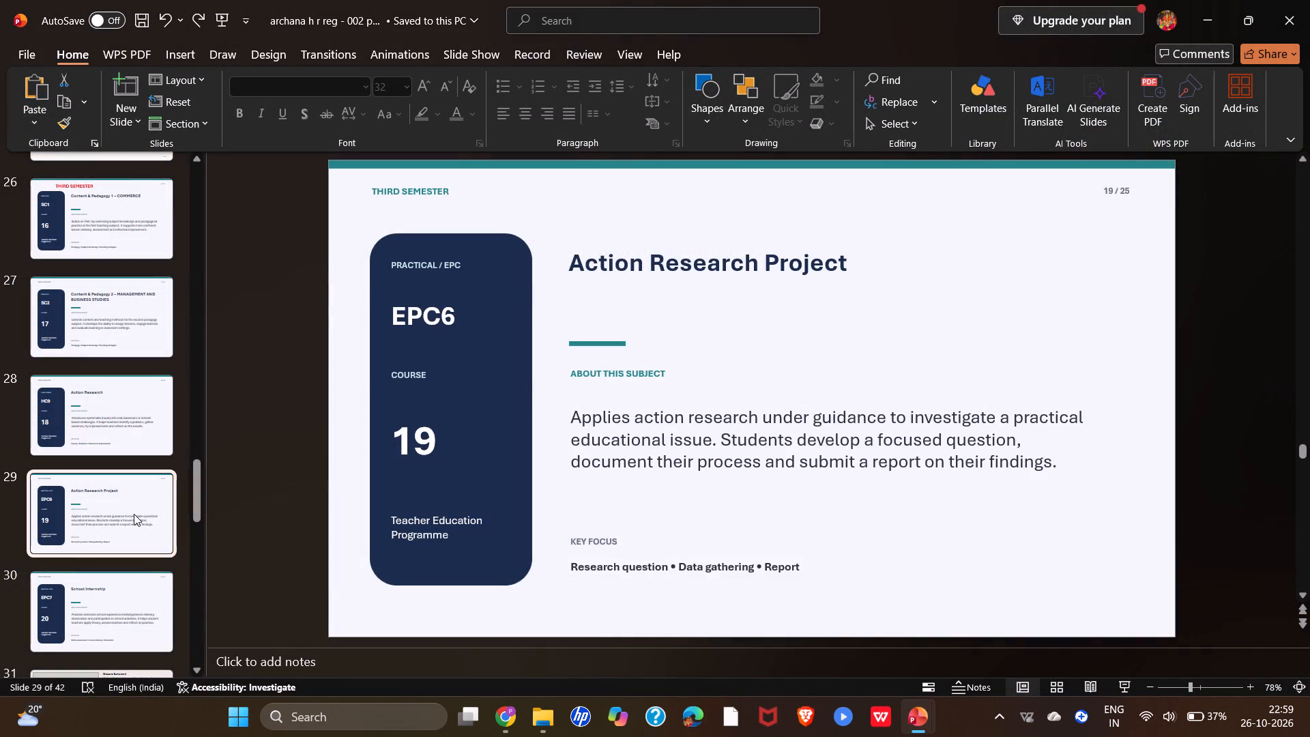
key(Print)
click(370, 405)
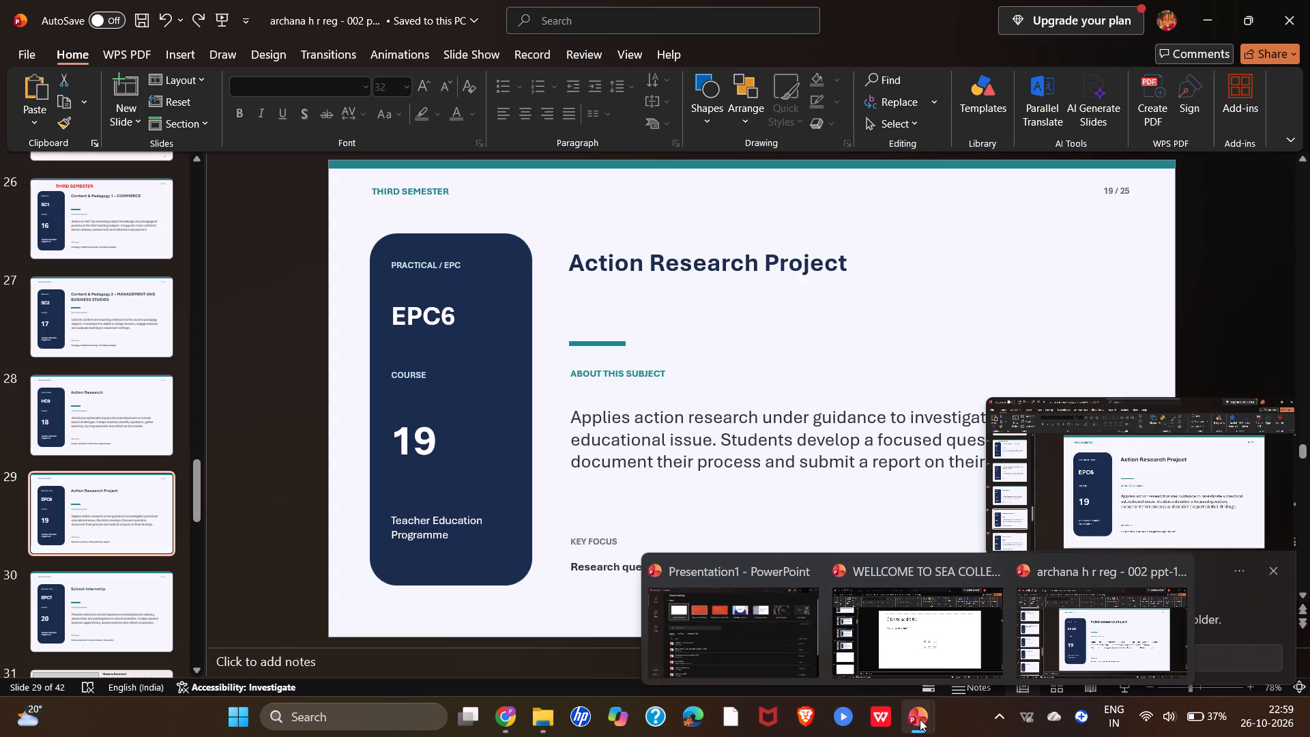
click(935, 653)
key(ctrl+v)
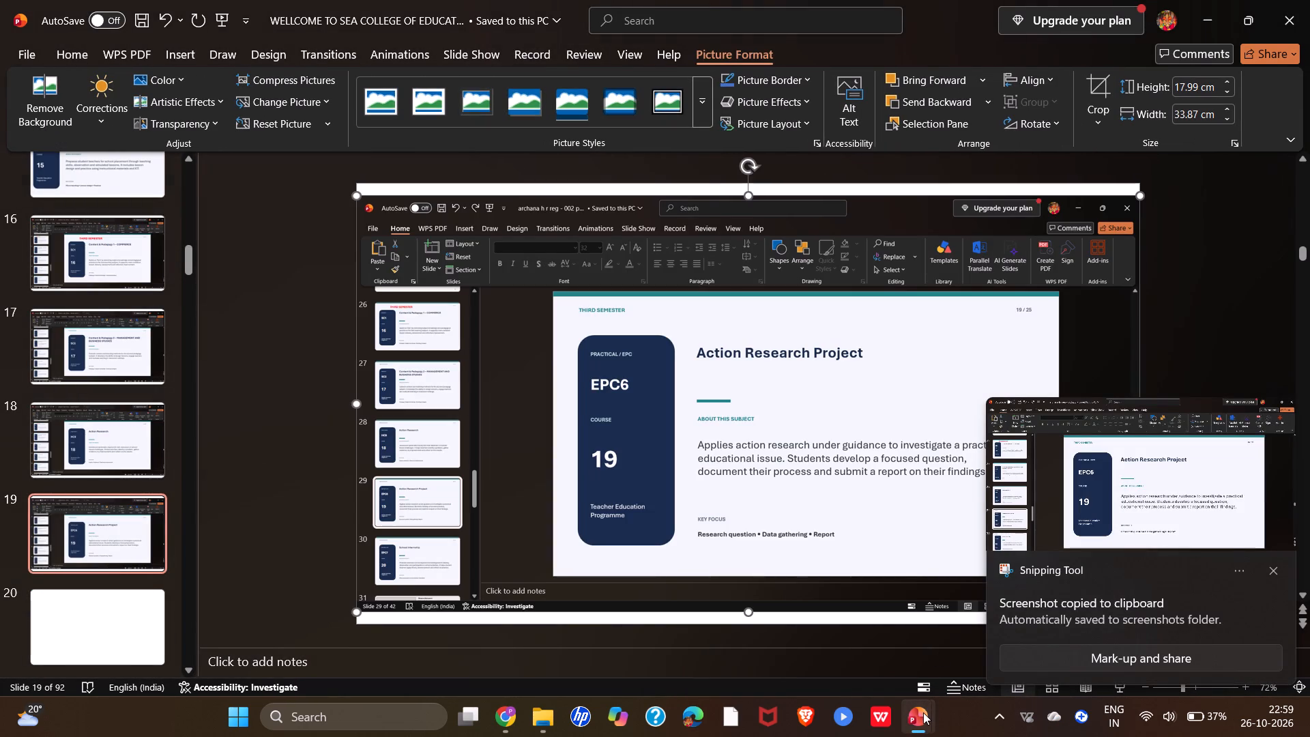
Capture the screen showing the source presentation's "School Internship" slide 30 and paste it on blank slide 20.
click(1136, 604)
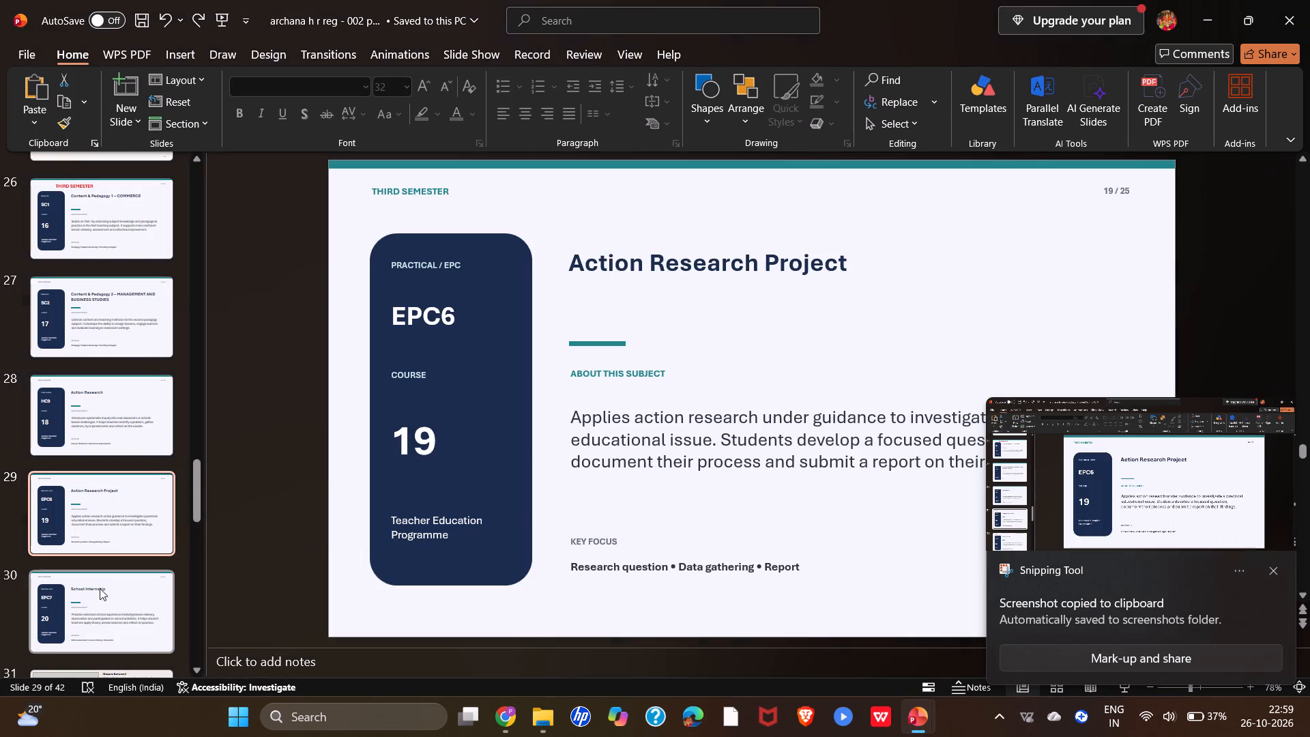
click(94, 624)
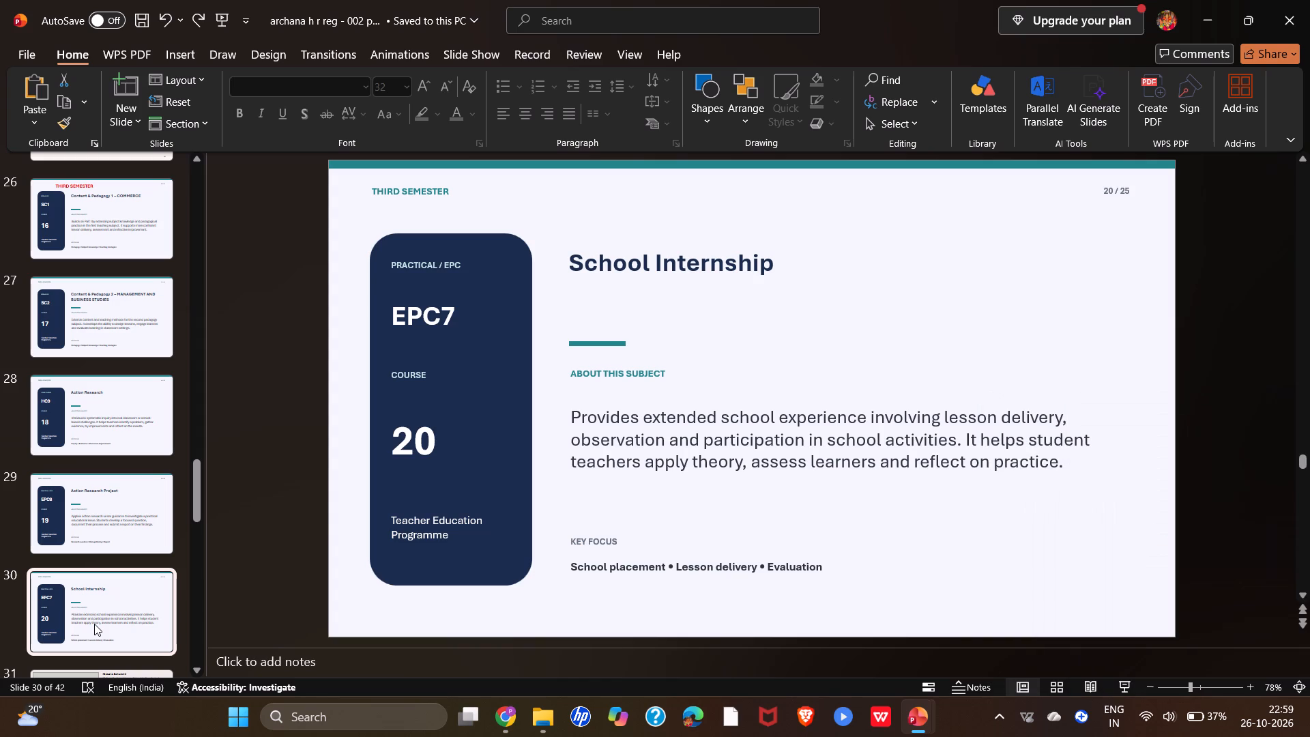
key(Print)
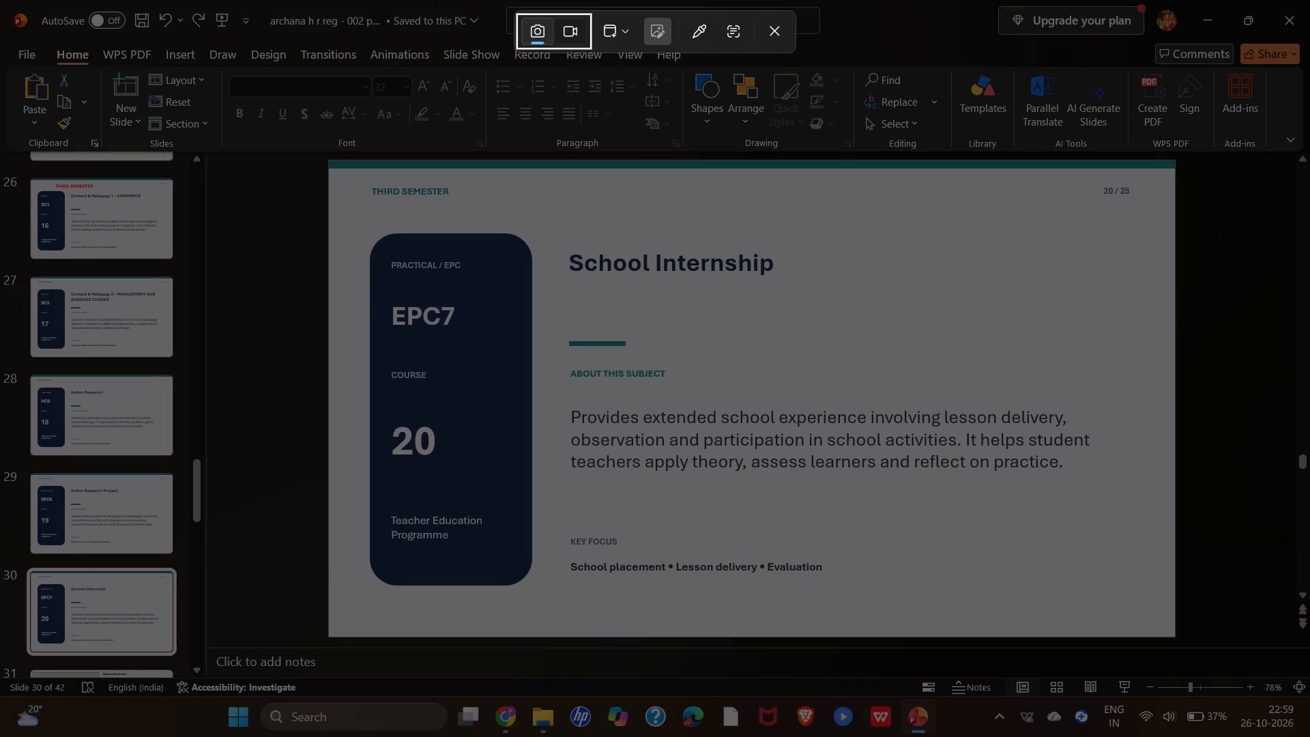
click(56, 609)
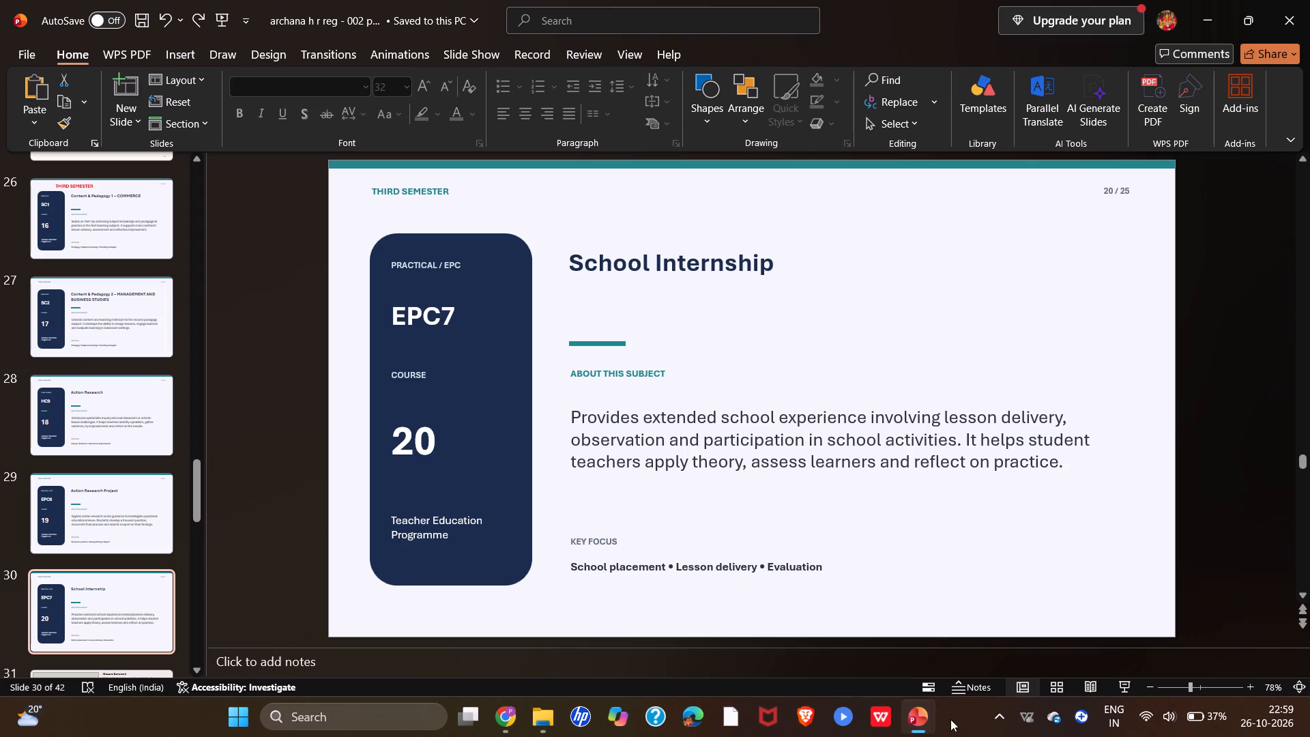
click(921, 650)
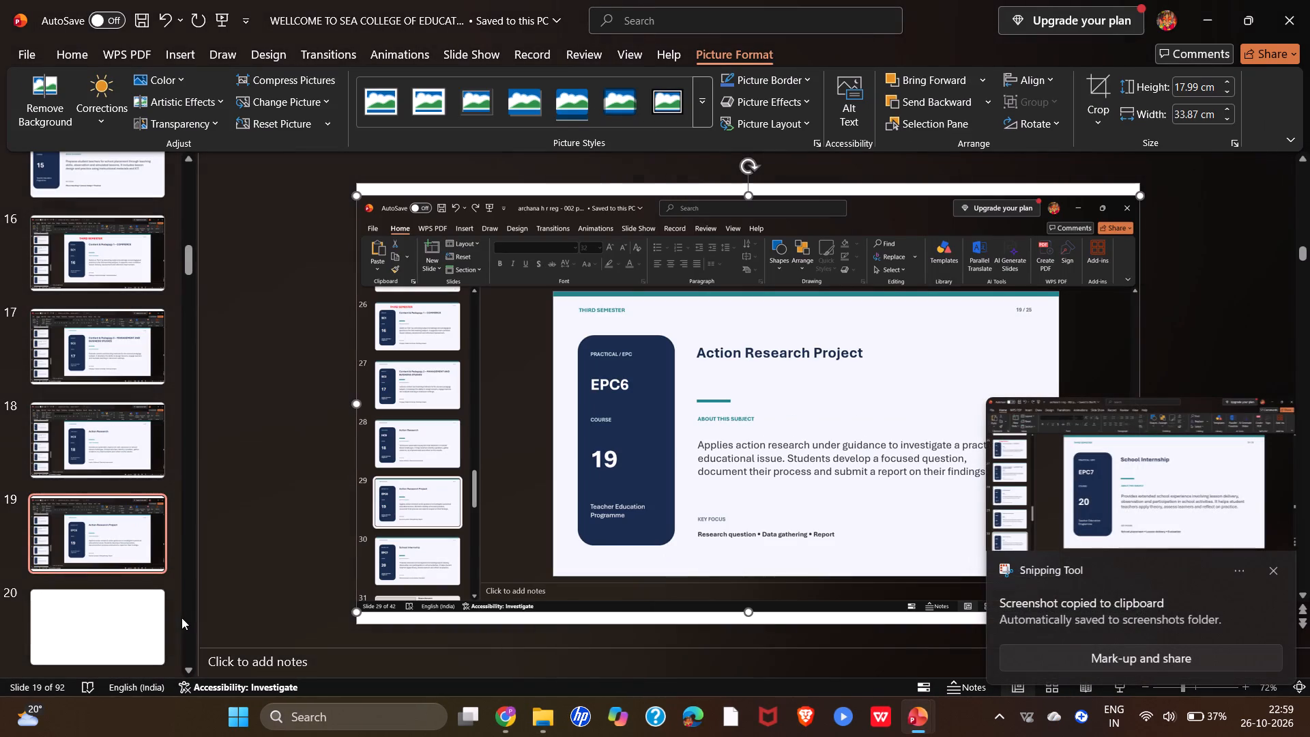
click(119, 609)
key(ctrl+v)
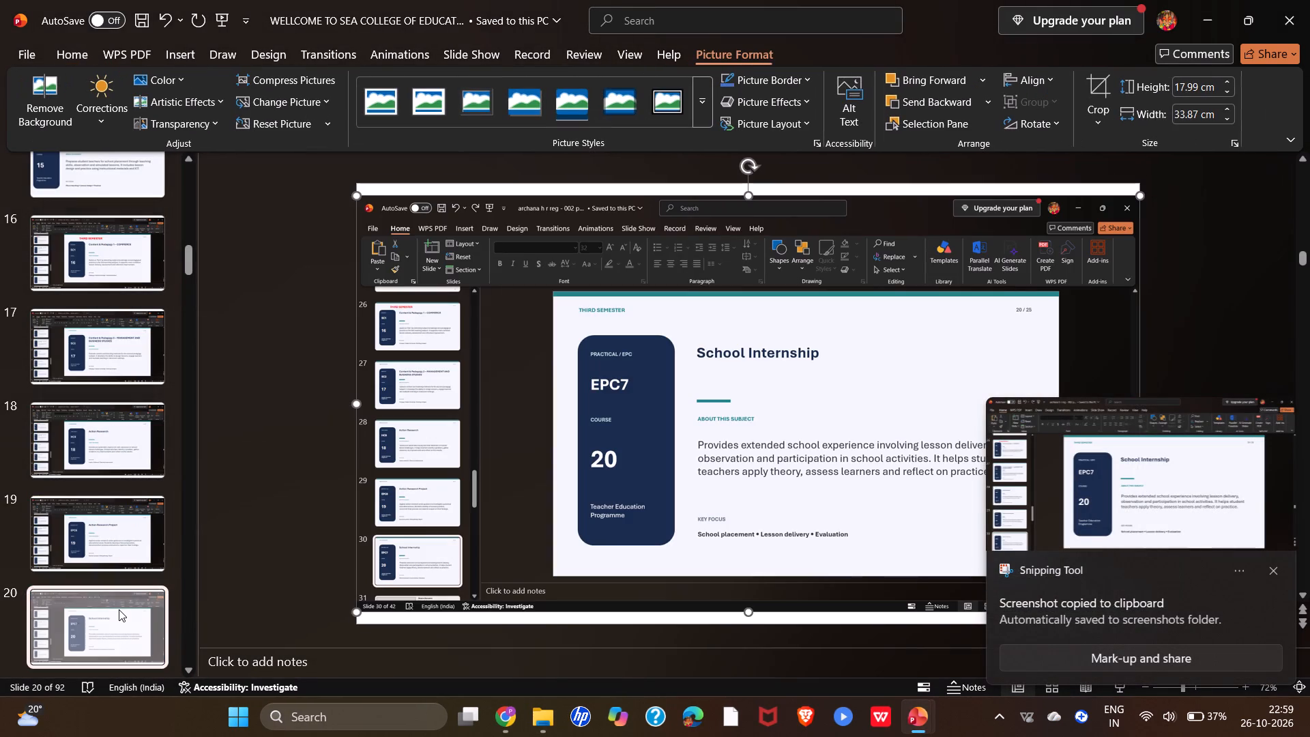
View the source presentation's slide 31 with the third-semester list of events celebration.
scroll(32, 571, down, 3)
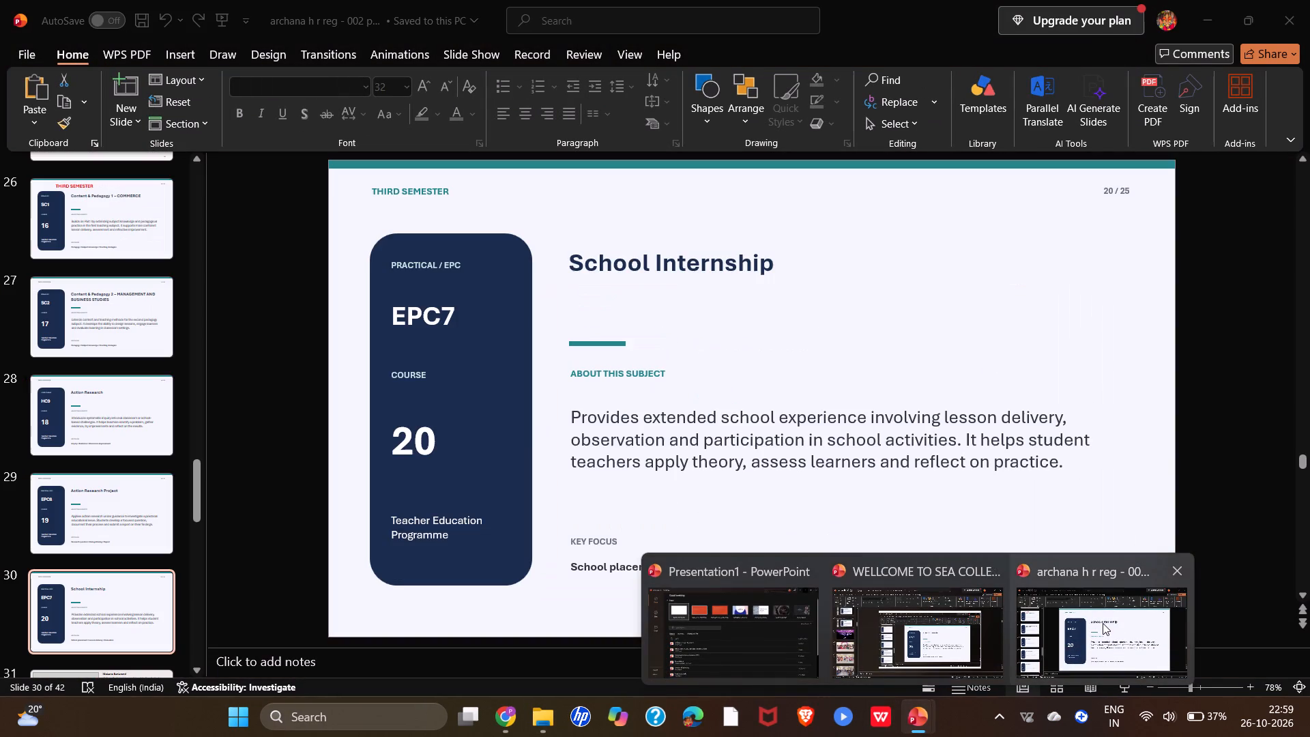
click(1103, 623)
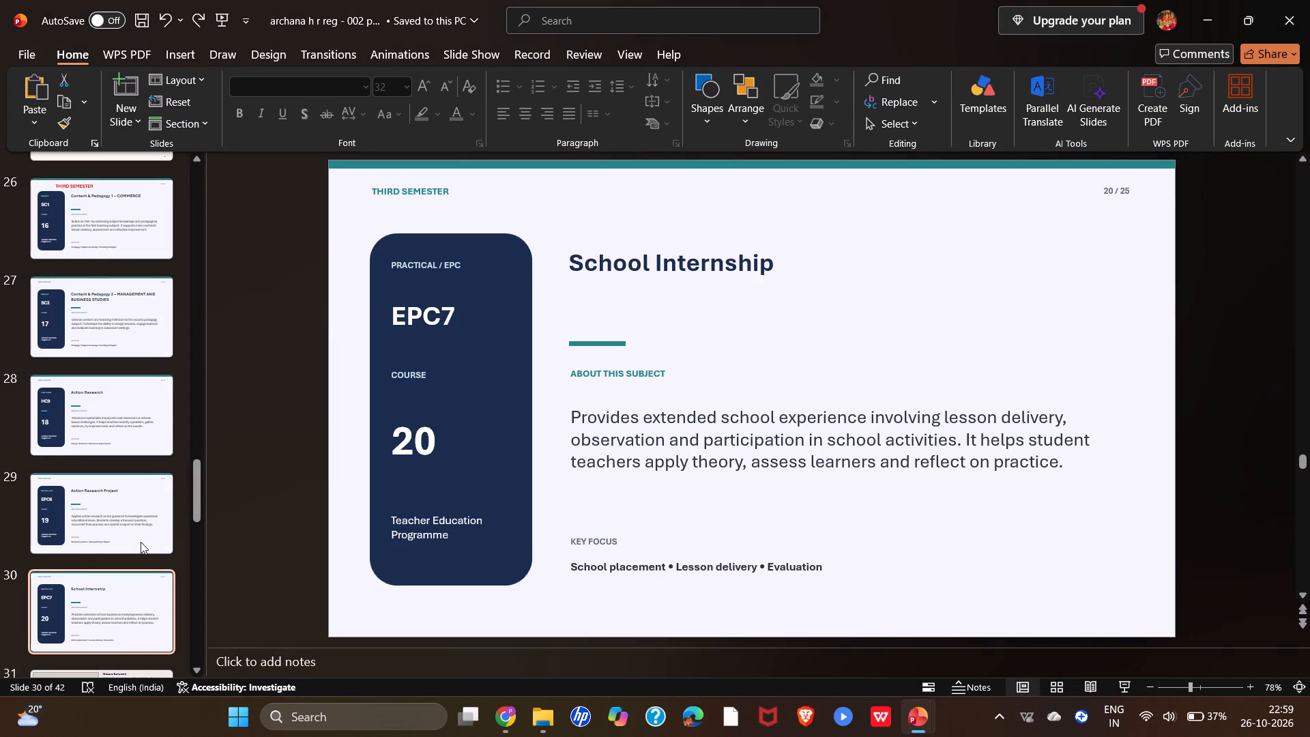
scroll(141, 542, down, 2)
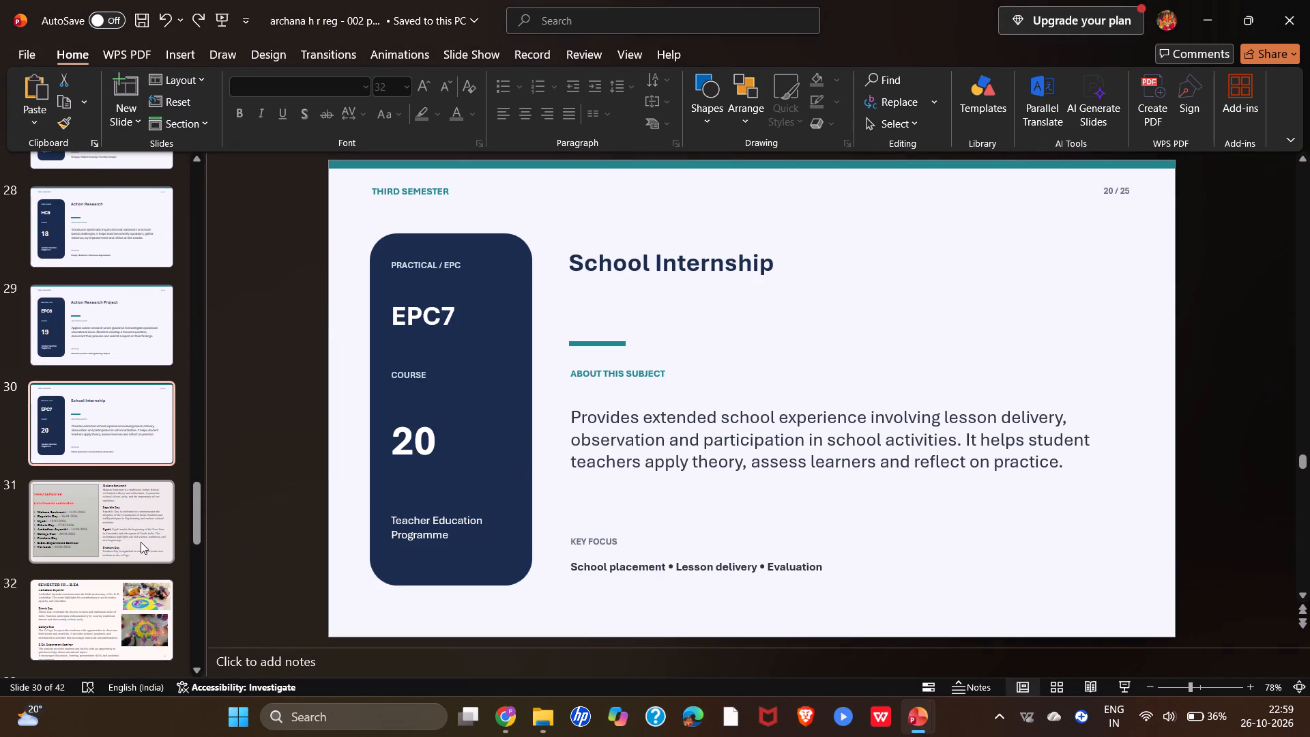
click(123, 534)
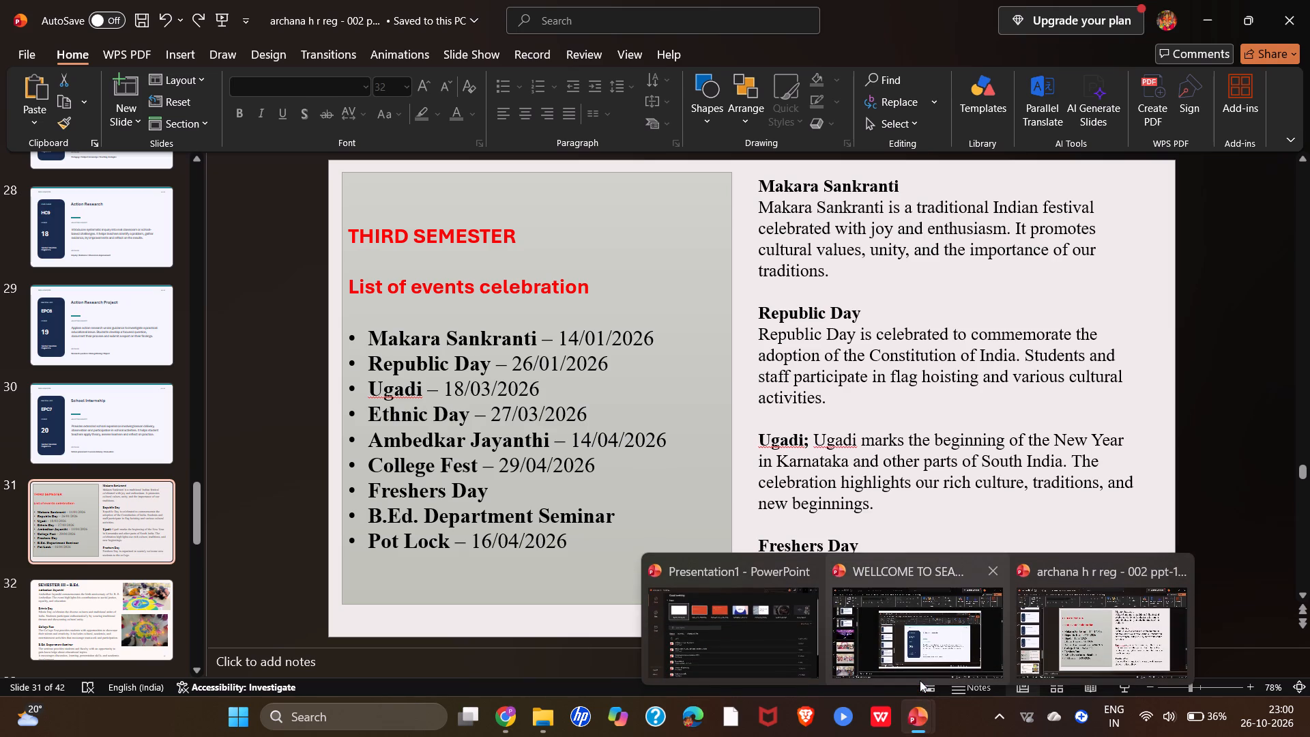
Insert four blank slides directly after slide 20 in the SEA College of Education presentation.
click(939, 660)
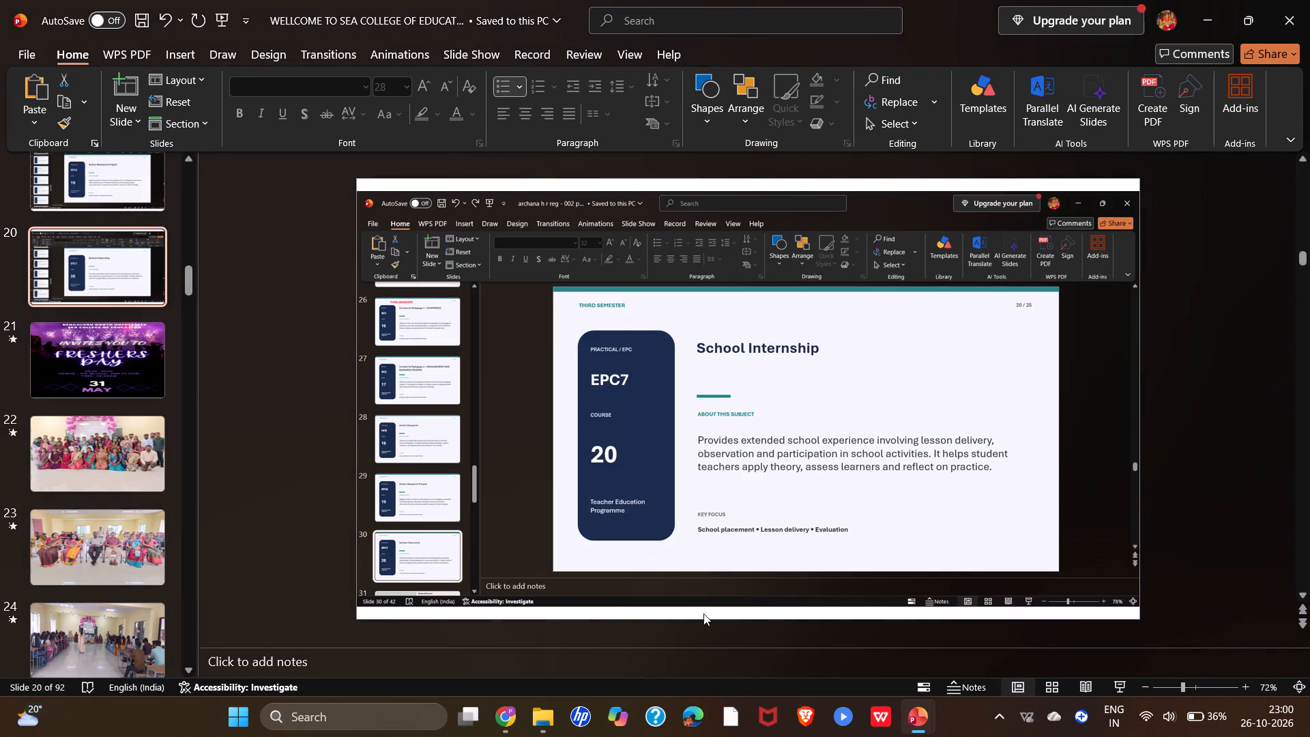
right_click(112, 317)
click(162, 389)
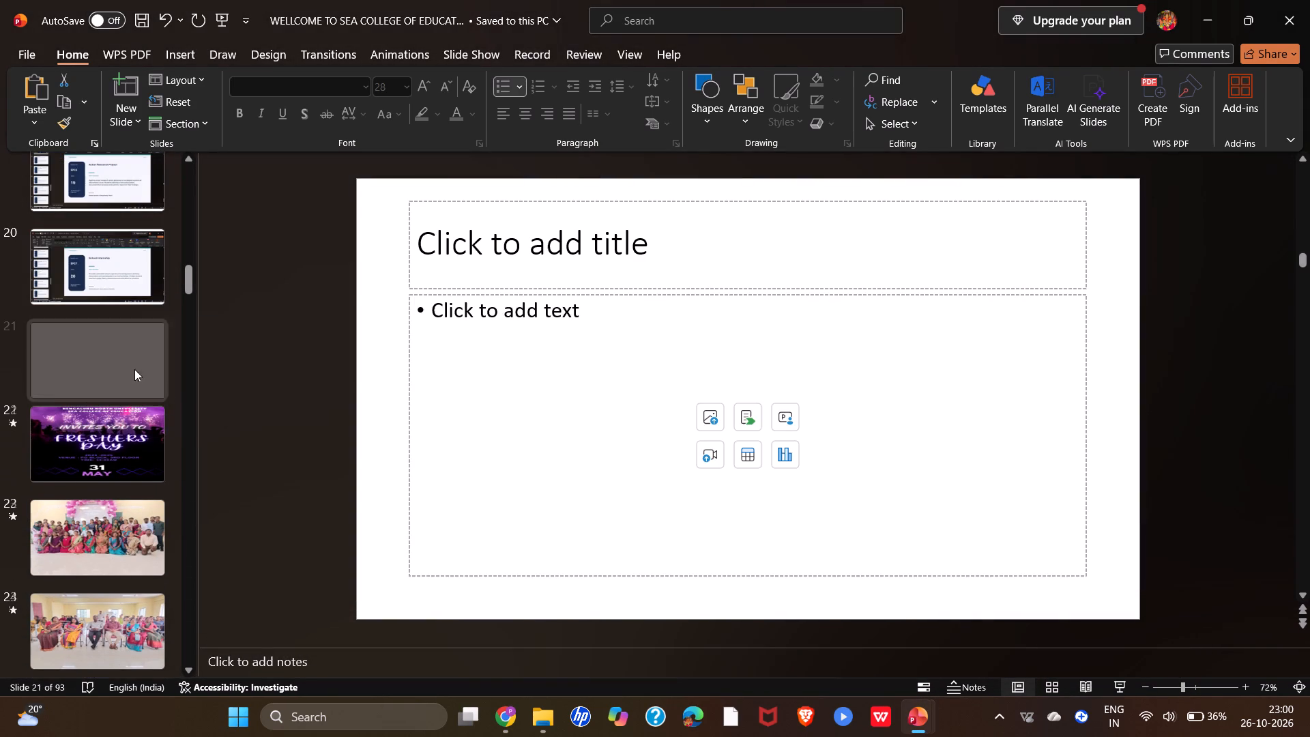
right_click(123, 308)
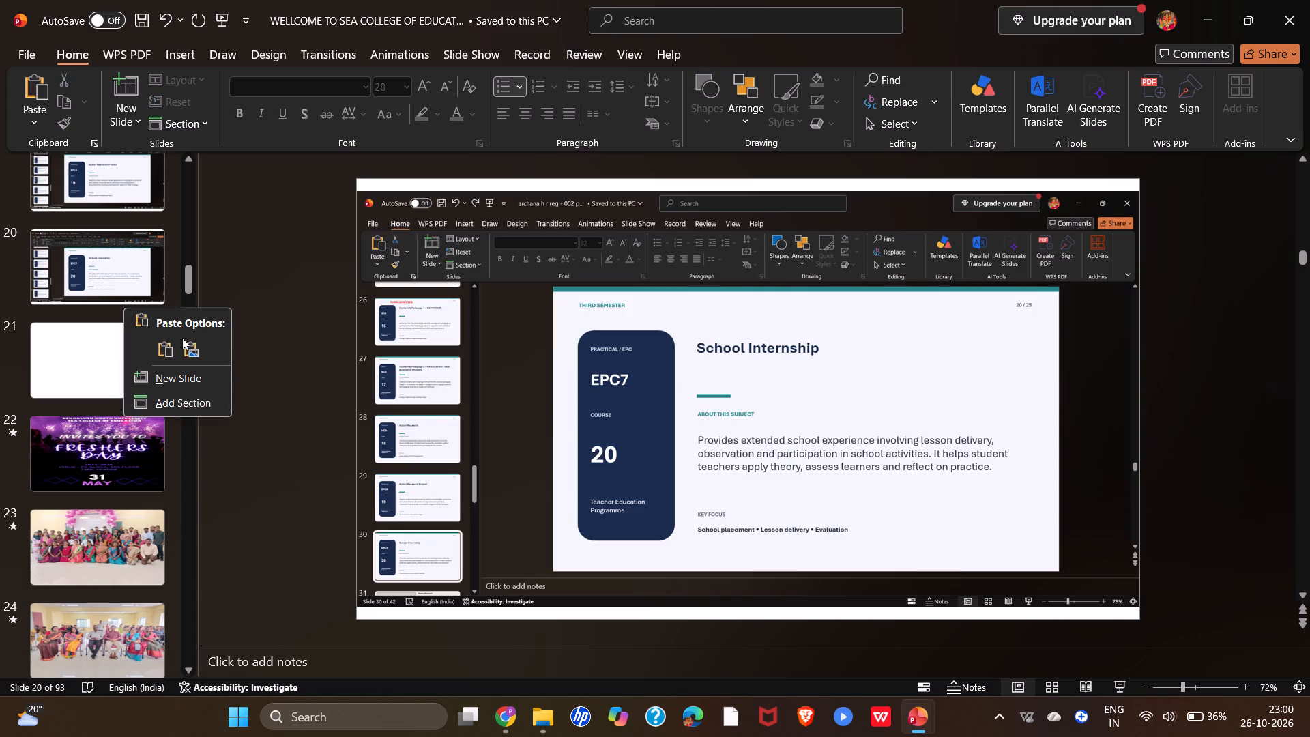
click(170, 372)
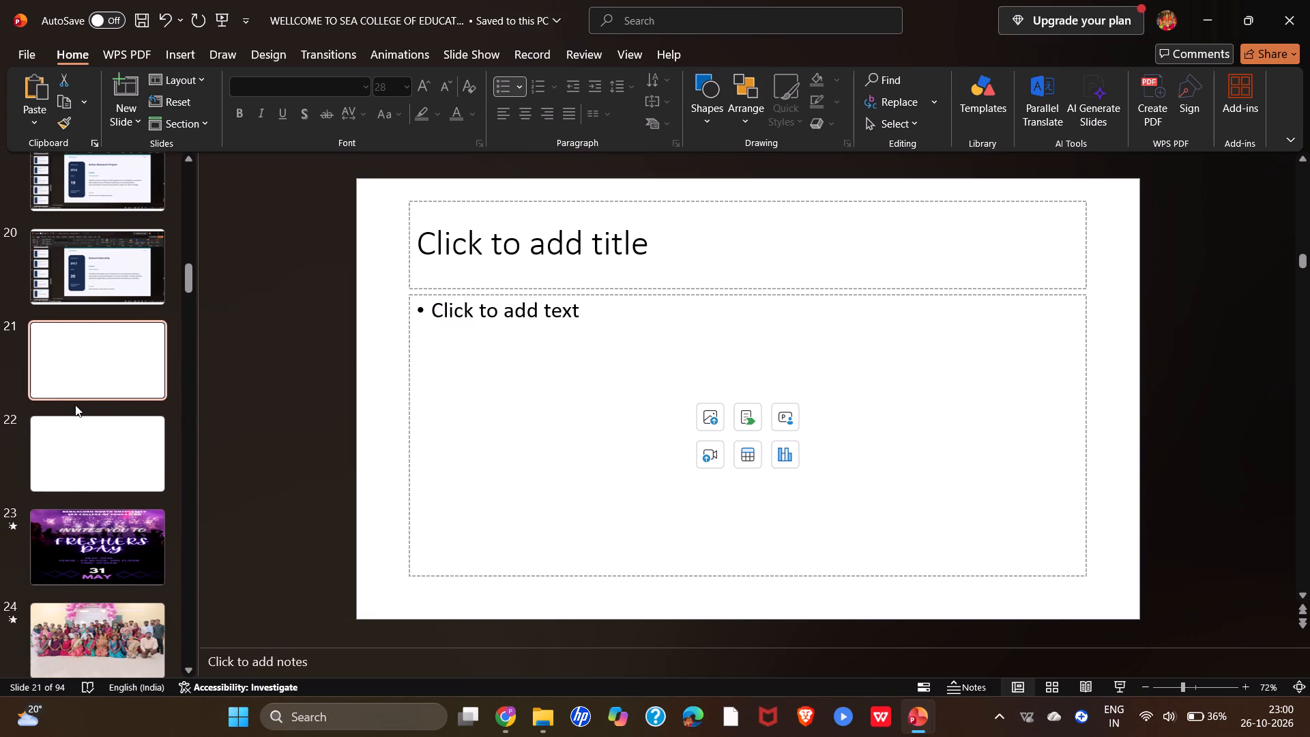
right_click(75, 405)
click(102, 472)
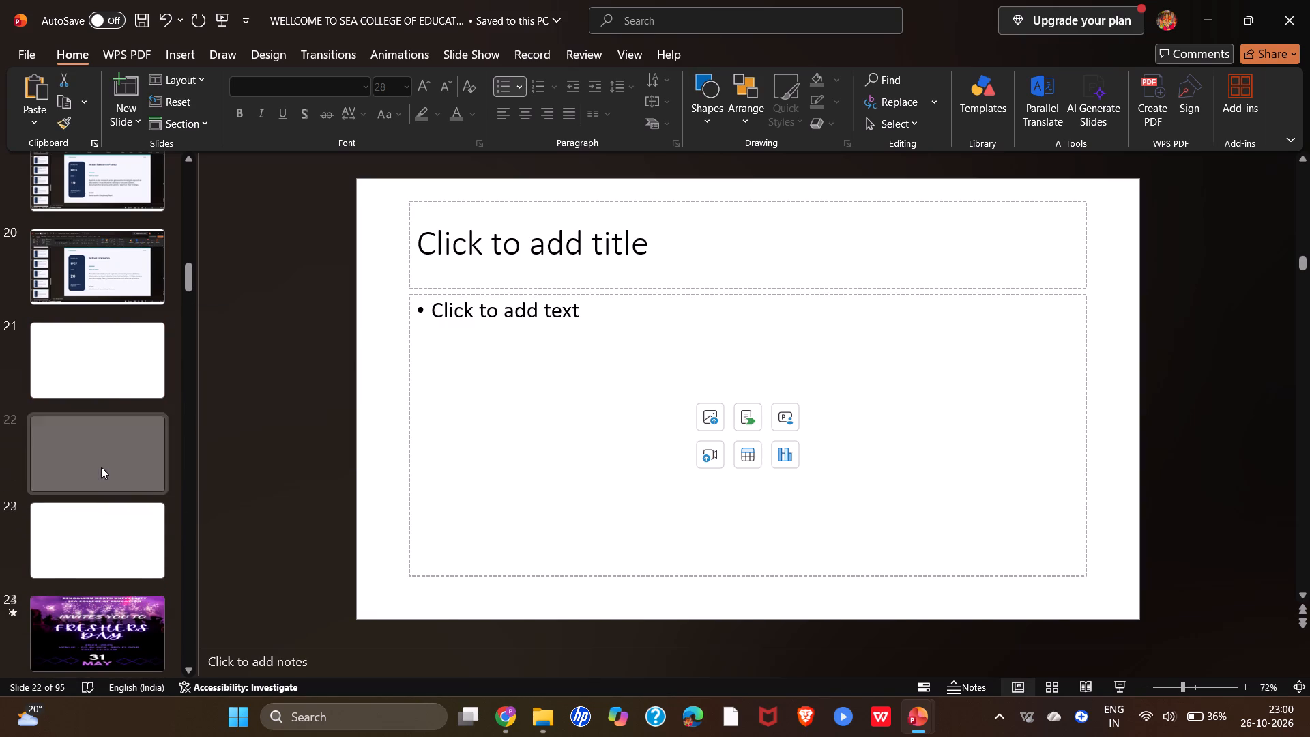
right_click(104, 399)
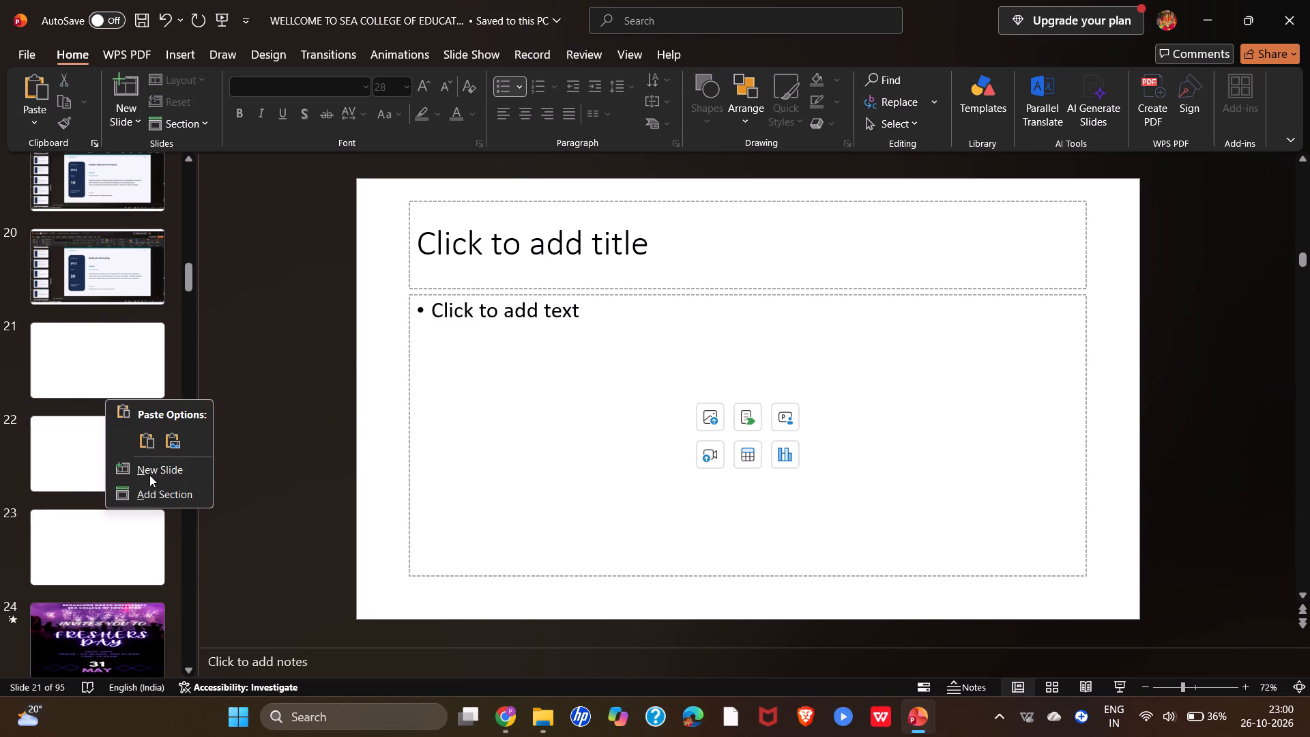
click(149, 476)
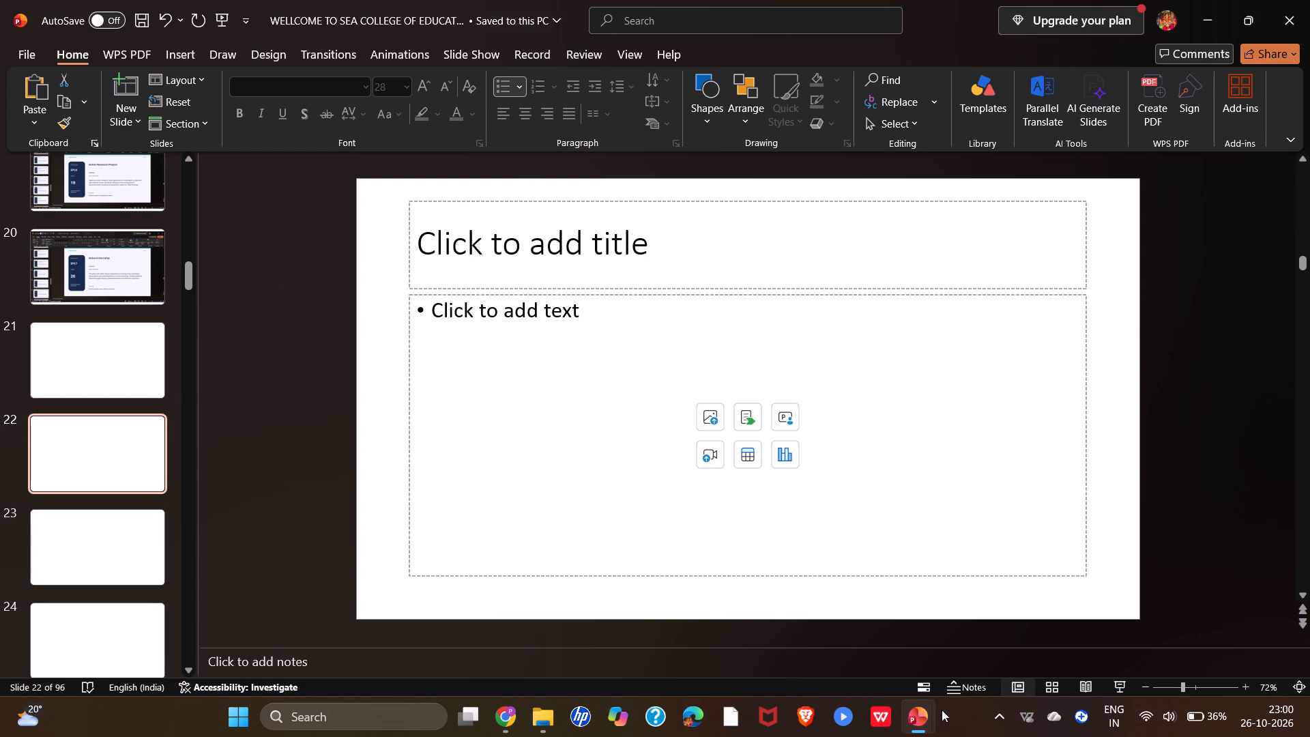
Capture the screen showing the source presentation's fourth-semester "National Concern & Education" slide 33 and paste it on blank slide 21.
click(1120, 633)
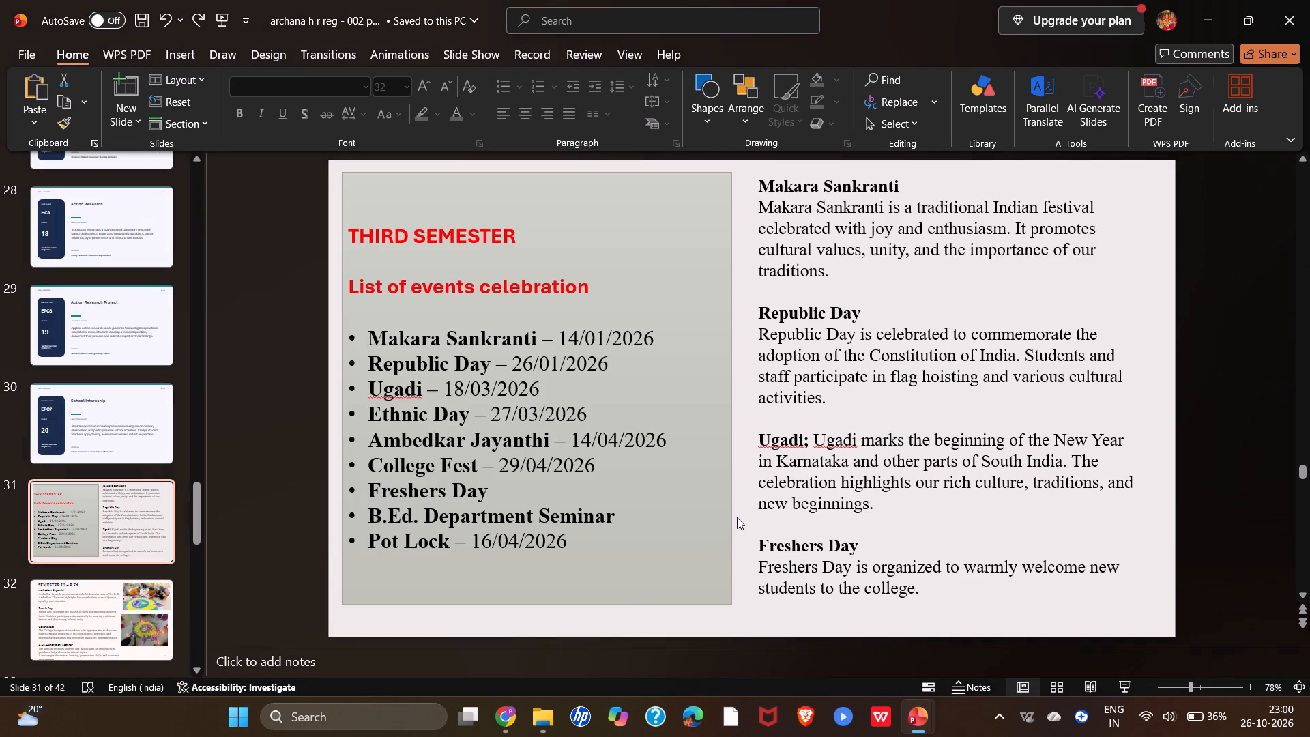
scroll(135, 490, down, 3)
scroll(135, 490, up, 1)
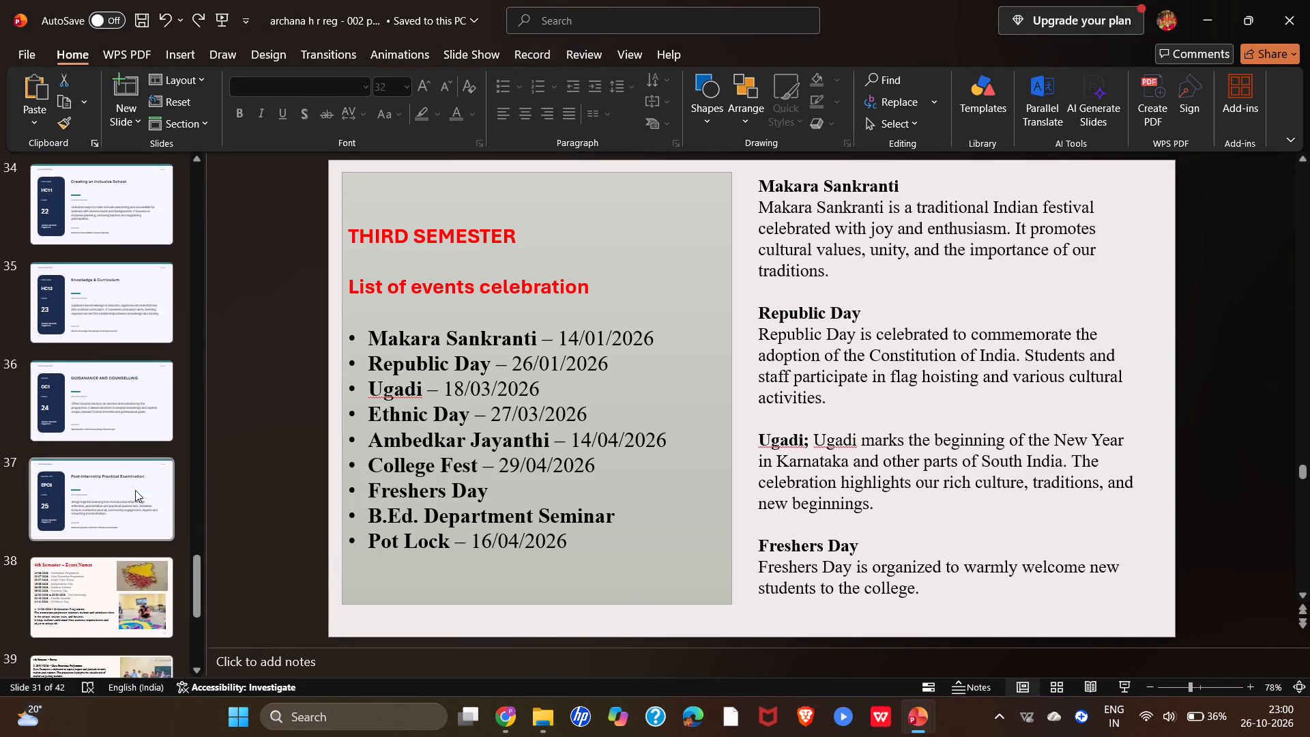
scroll(135, 490, up, 1)
click(61, 350)
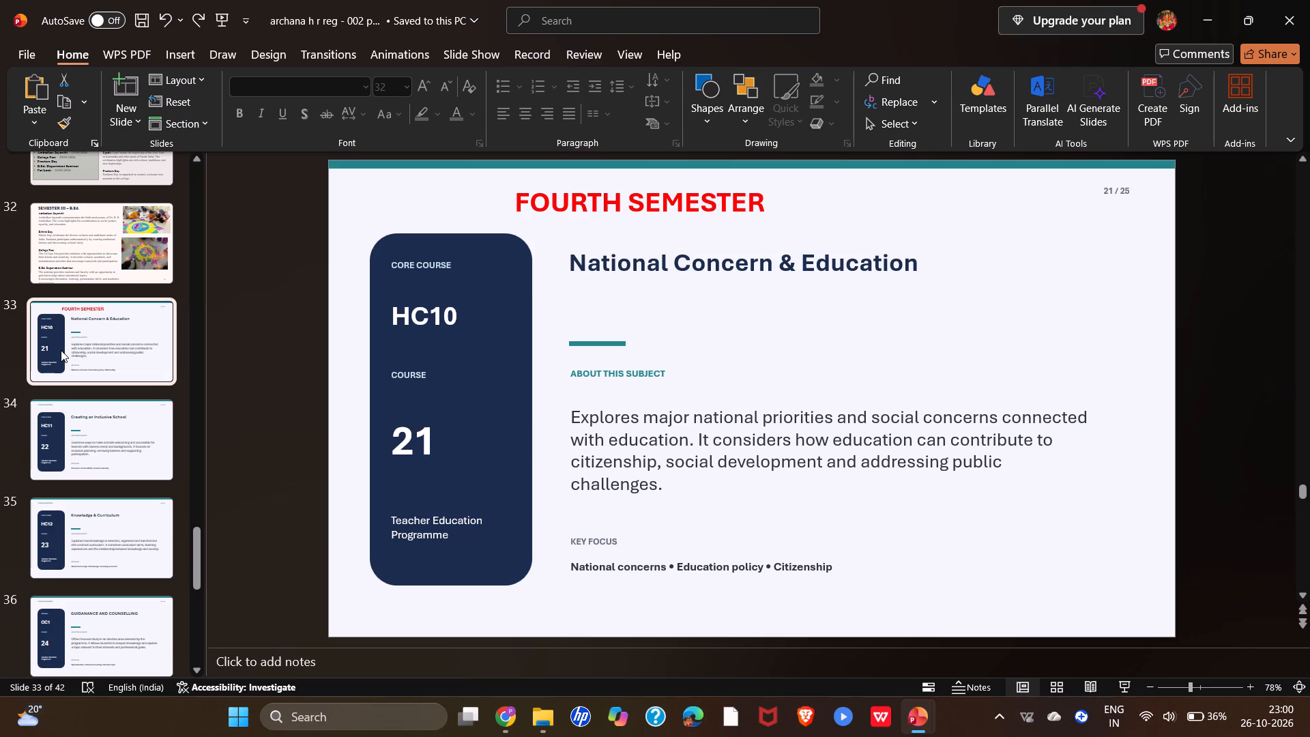
key(Print)
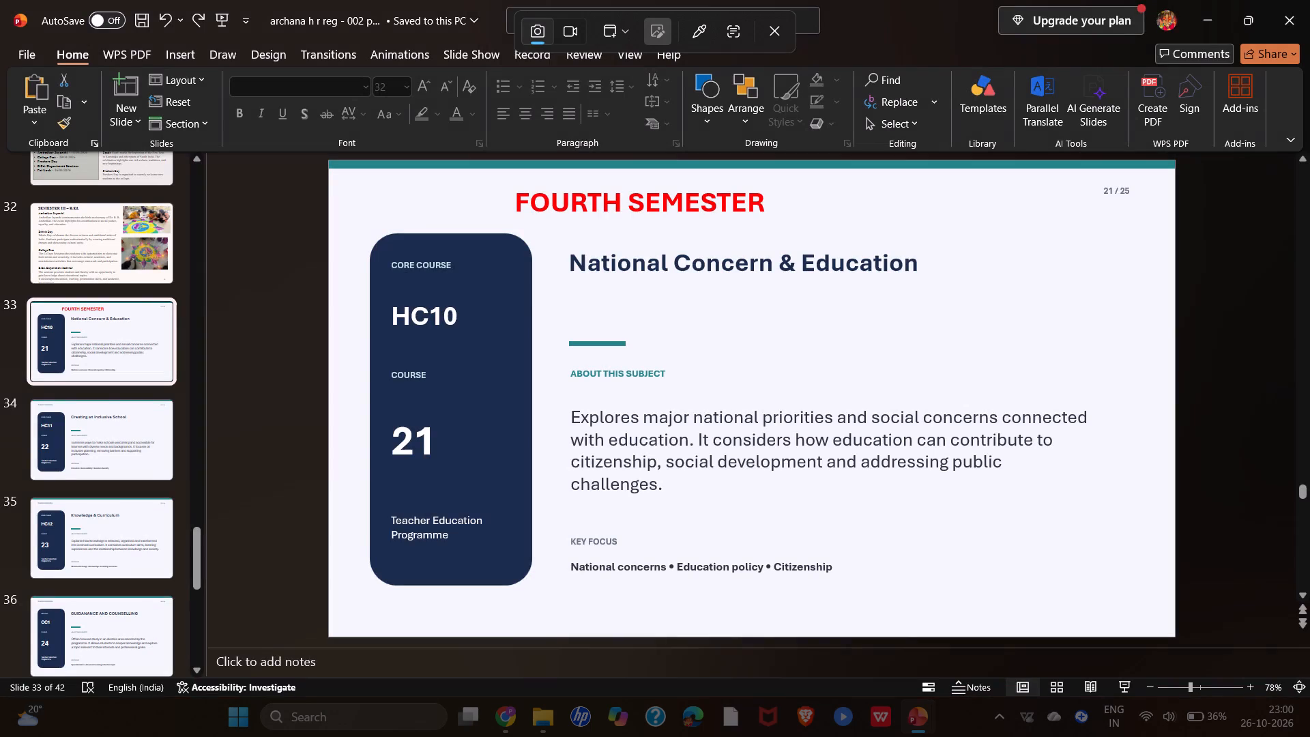
click(235, 308)
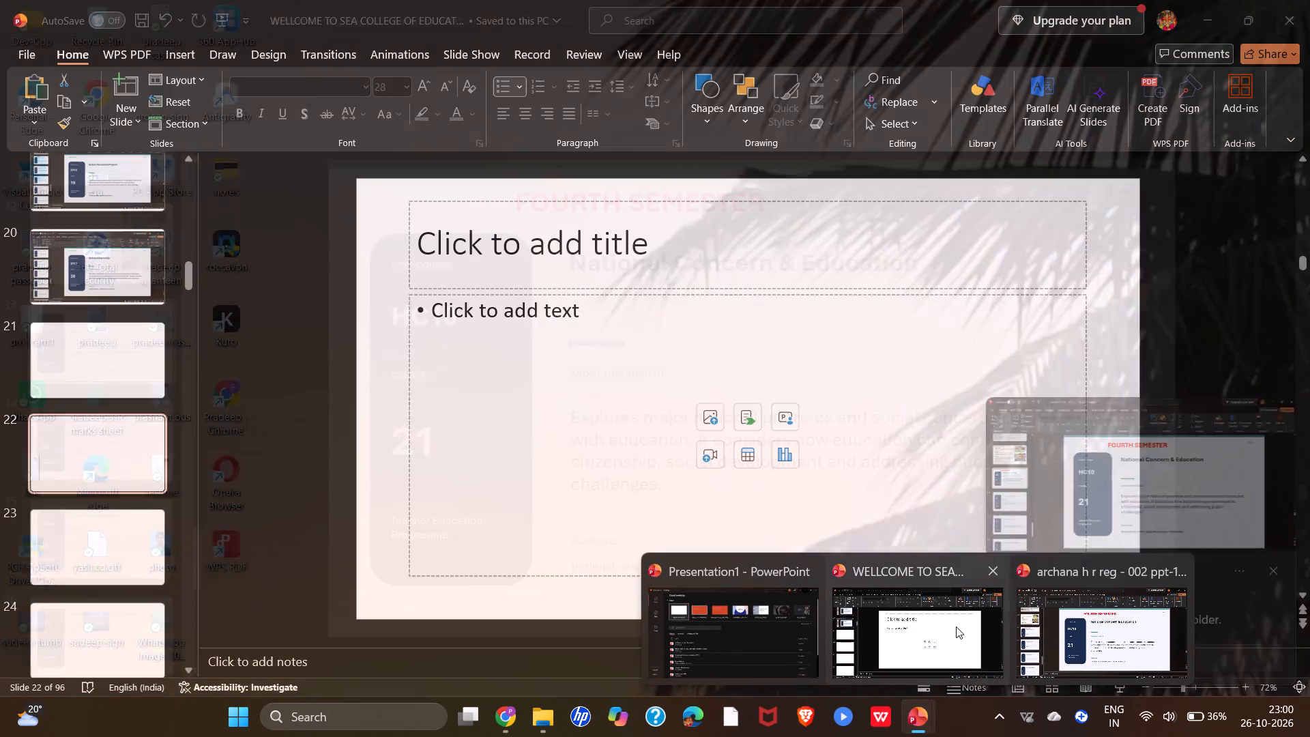
click(953, 629)
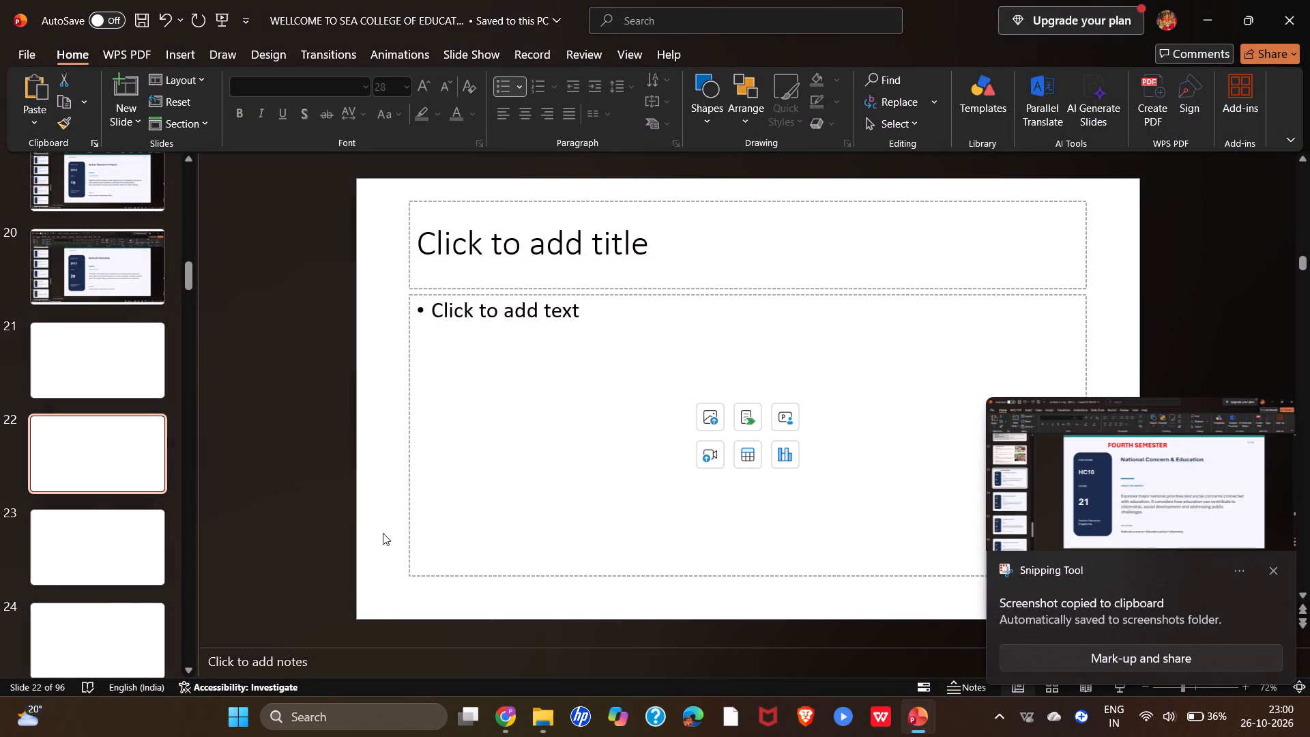
click(134, 369)
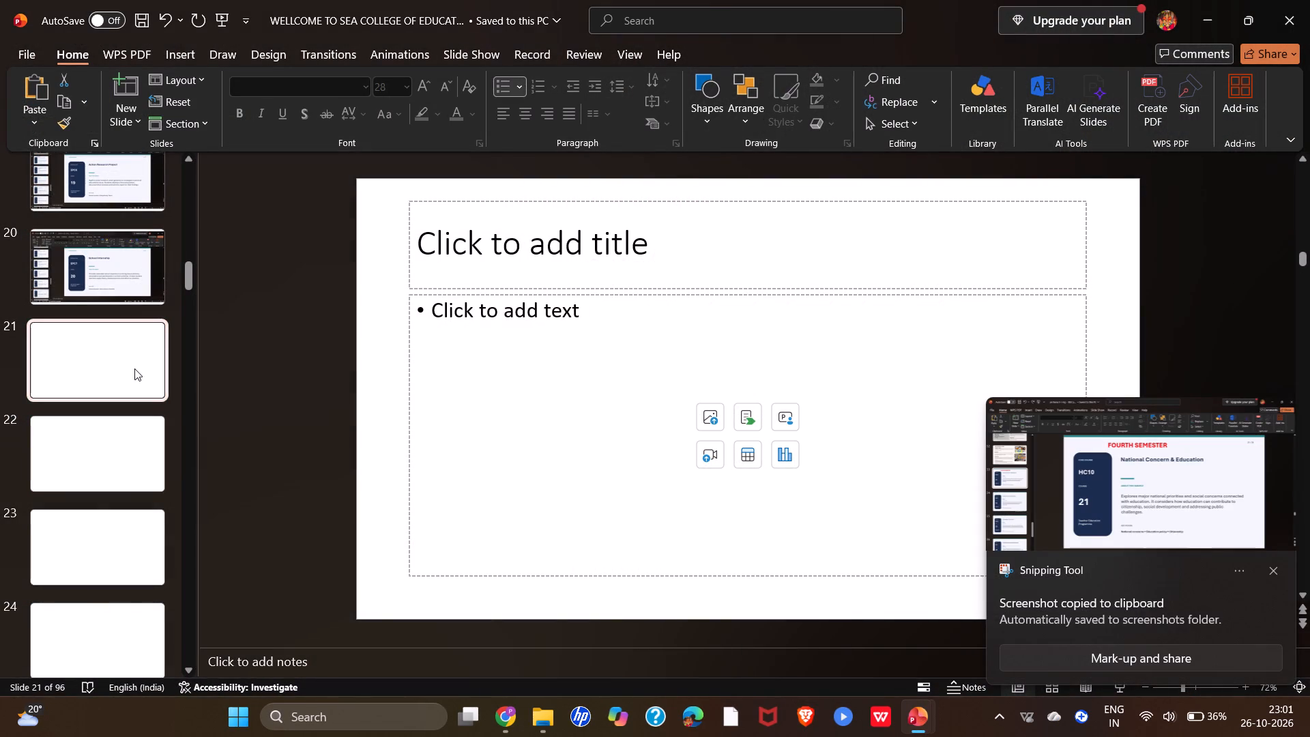
key(ctrl+v)
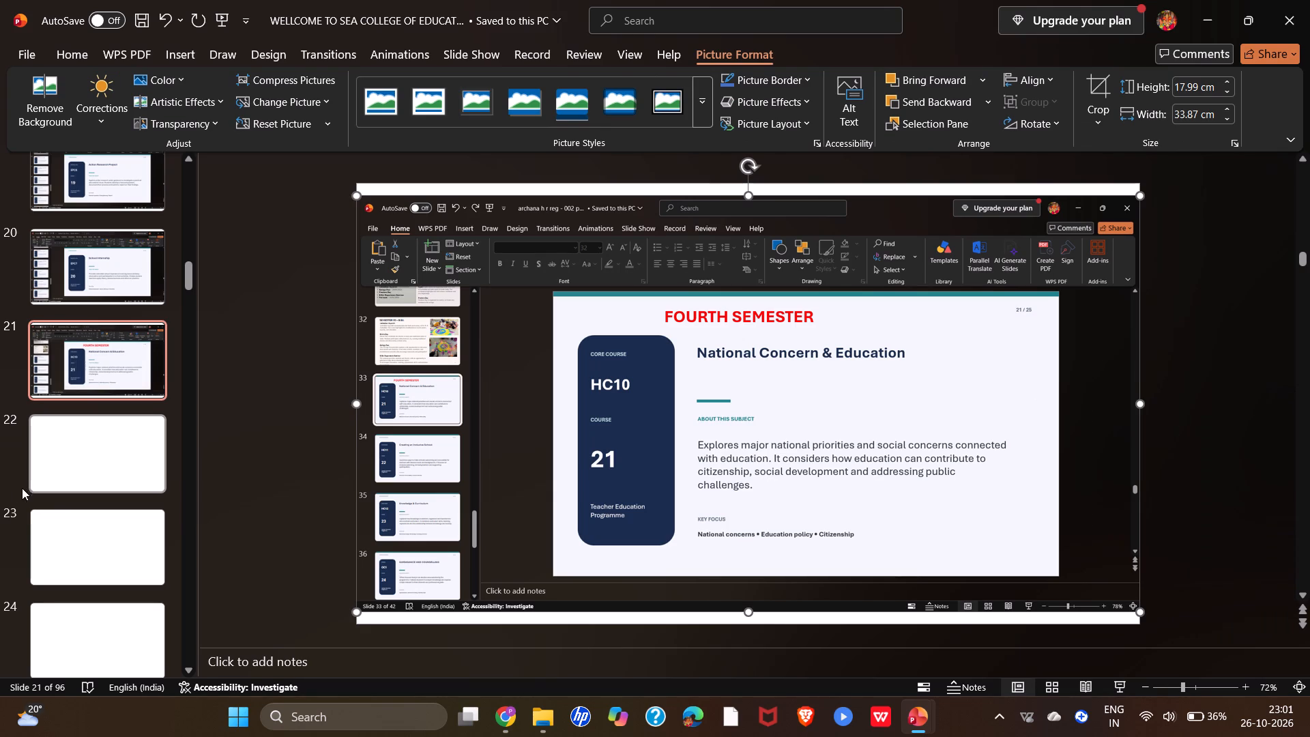
Capture the screen showing the source presentation's "Creating an Inclusive School" slide 34 and paste it on blank slide 22.
click(58, 472)
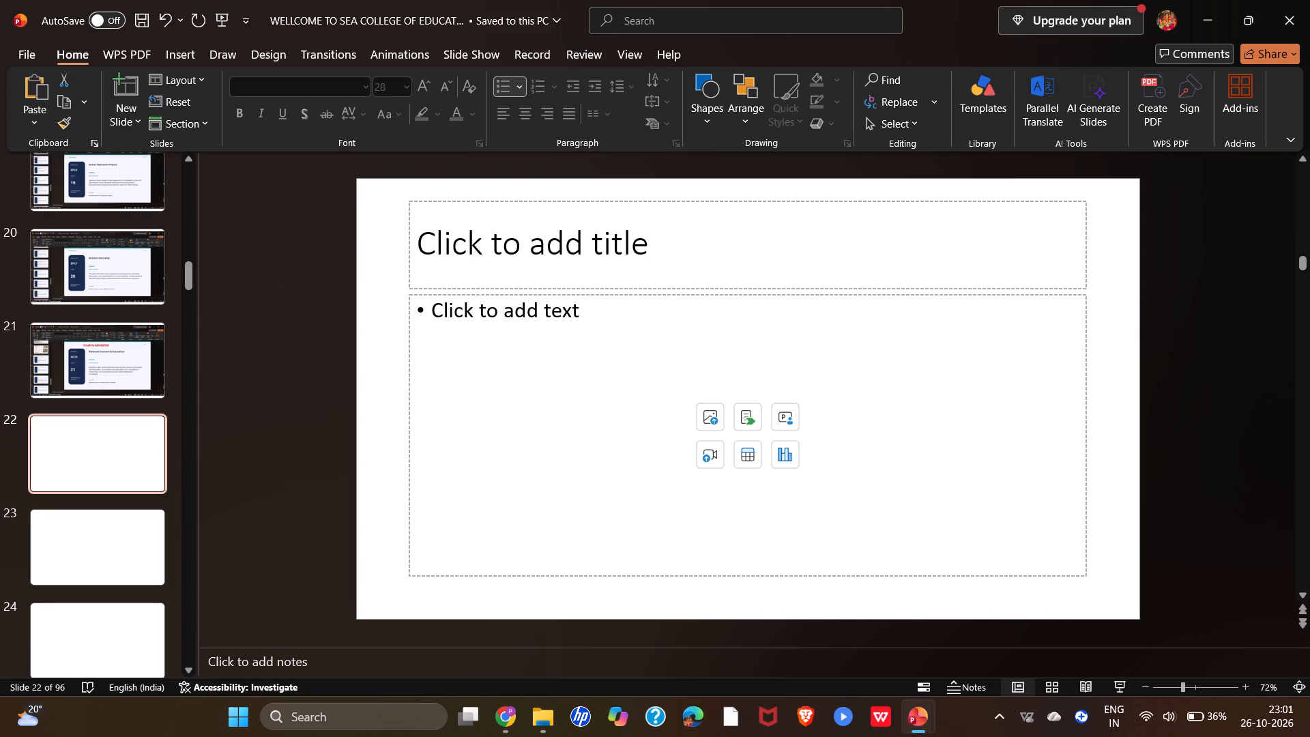
click(1119, 598)
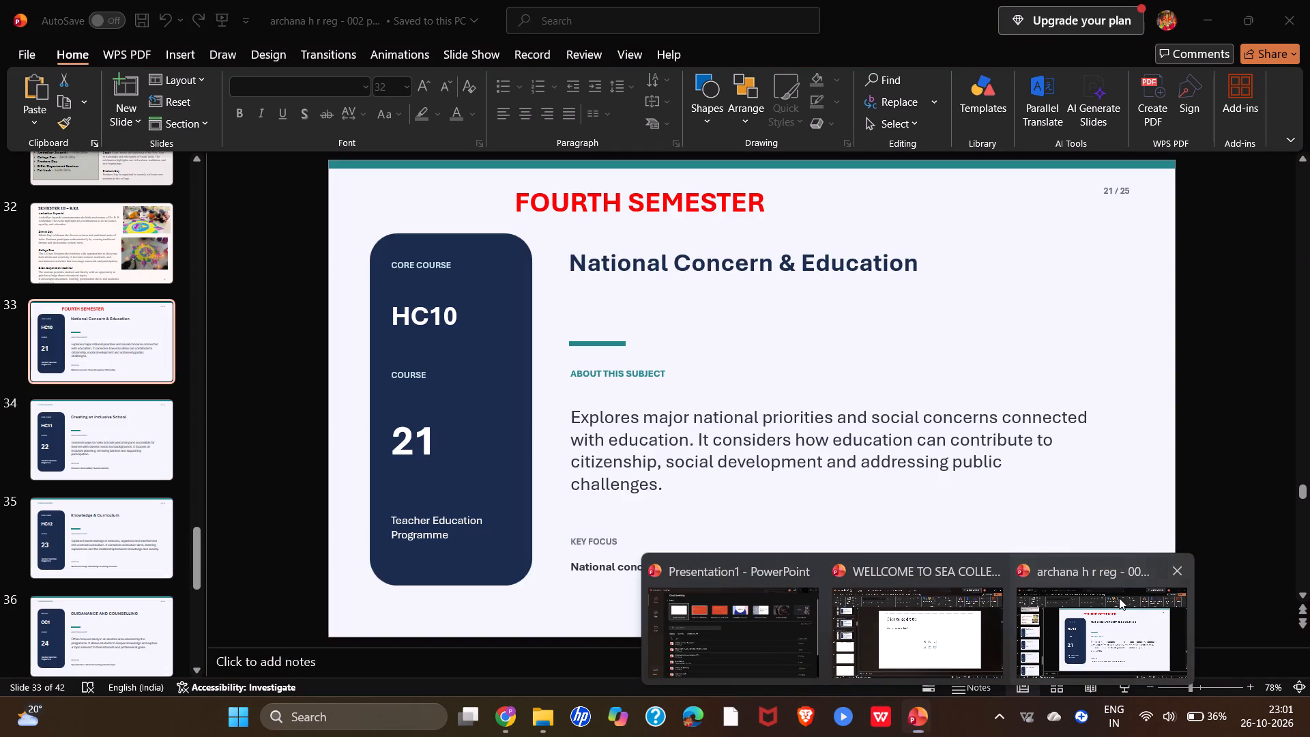
click(134, 431)
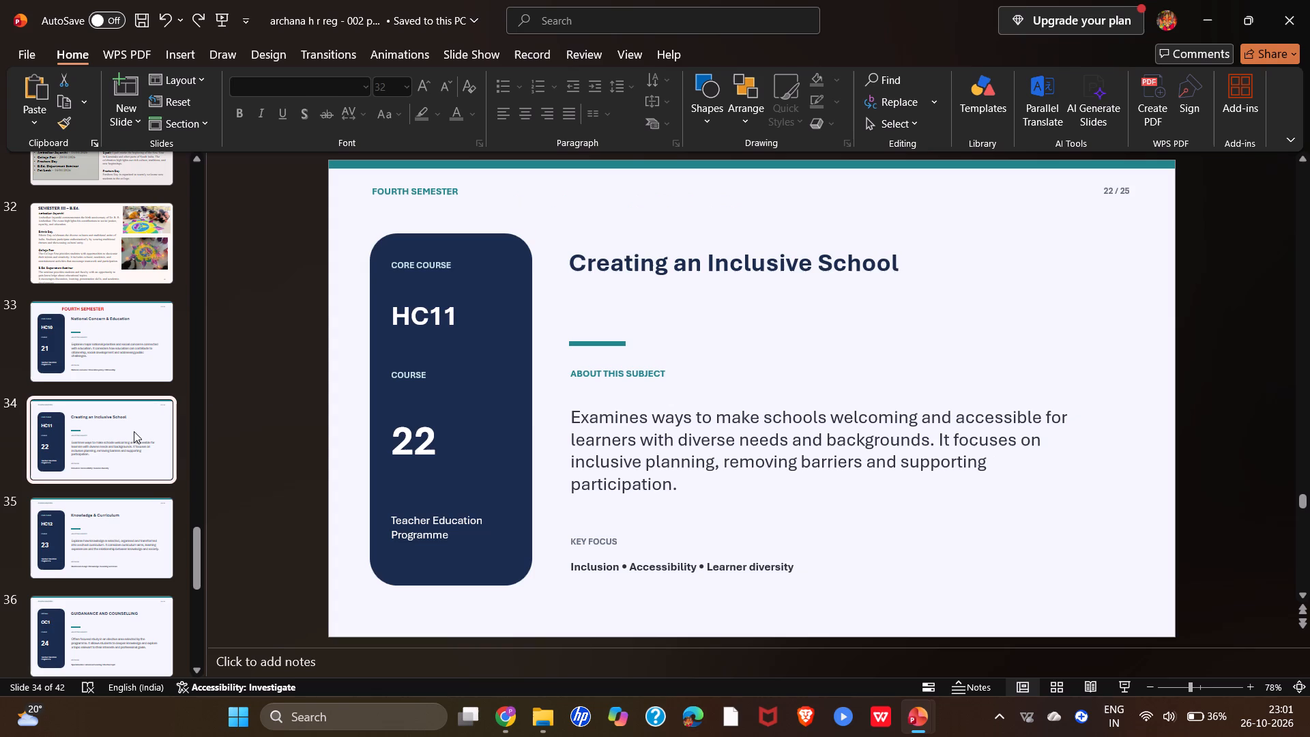
key(Print)
click(614, 403)
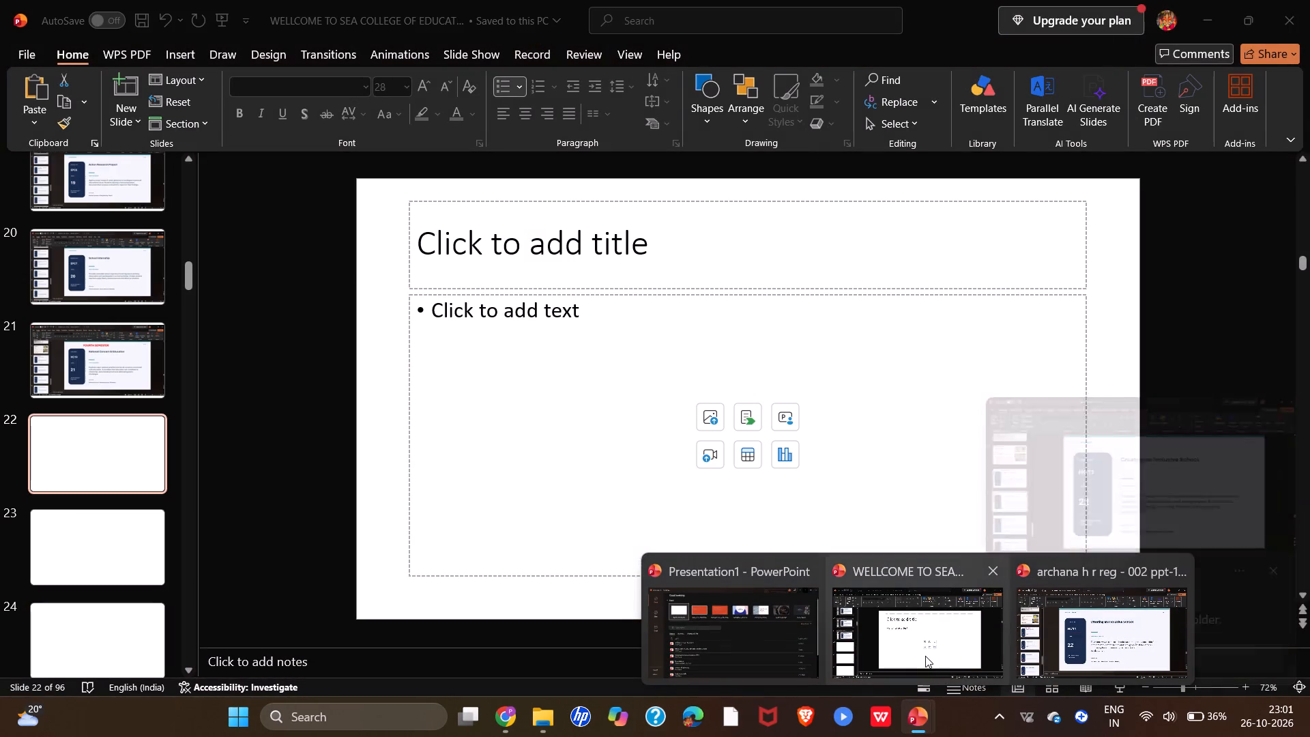
click(925, 656)
key(ctrl+v)
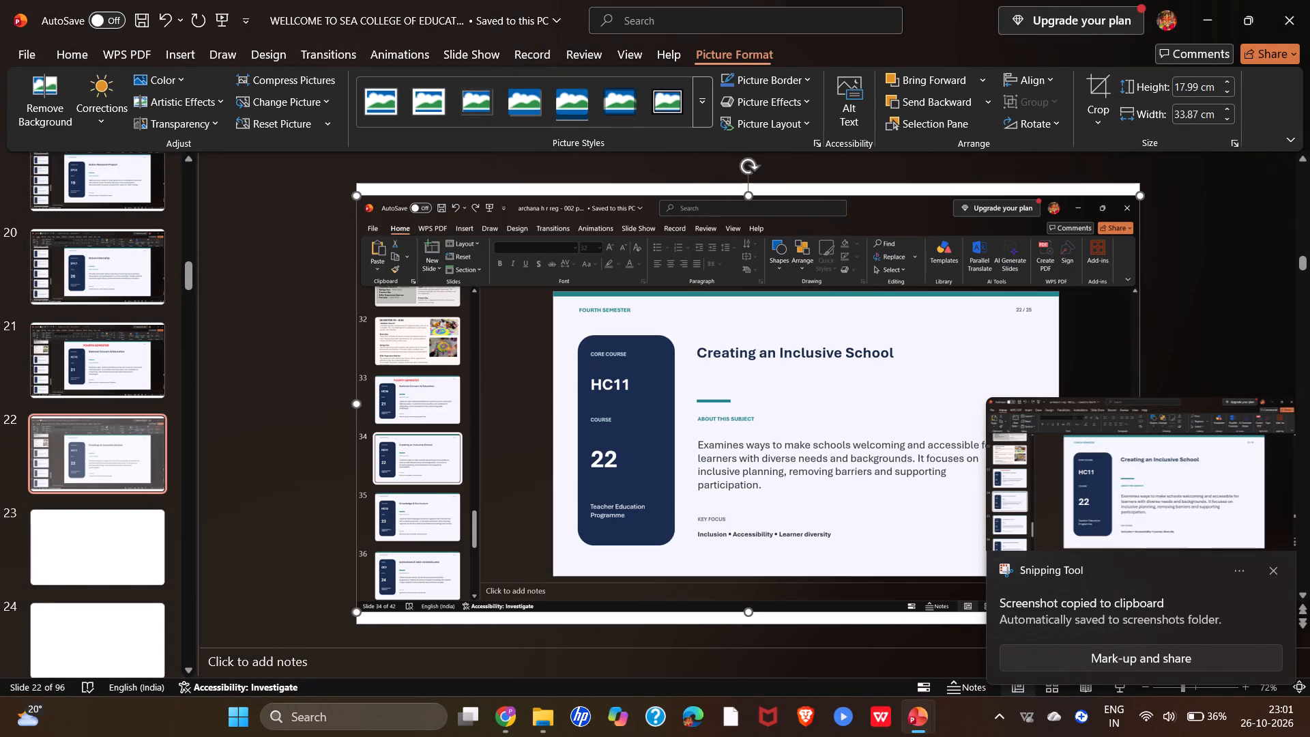
Capture the screen showing the source presentation's "Knowledge & Curriculum" slide 35 and paste it on blank slide 23.
click(124, 553)
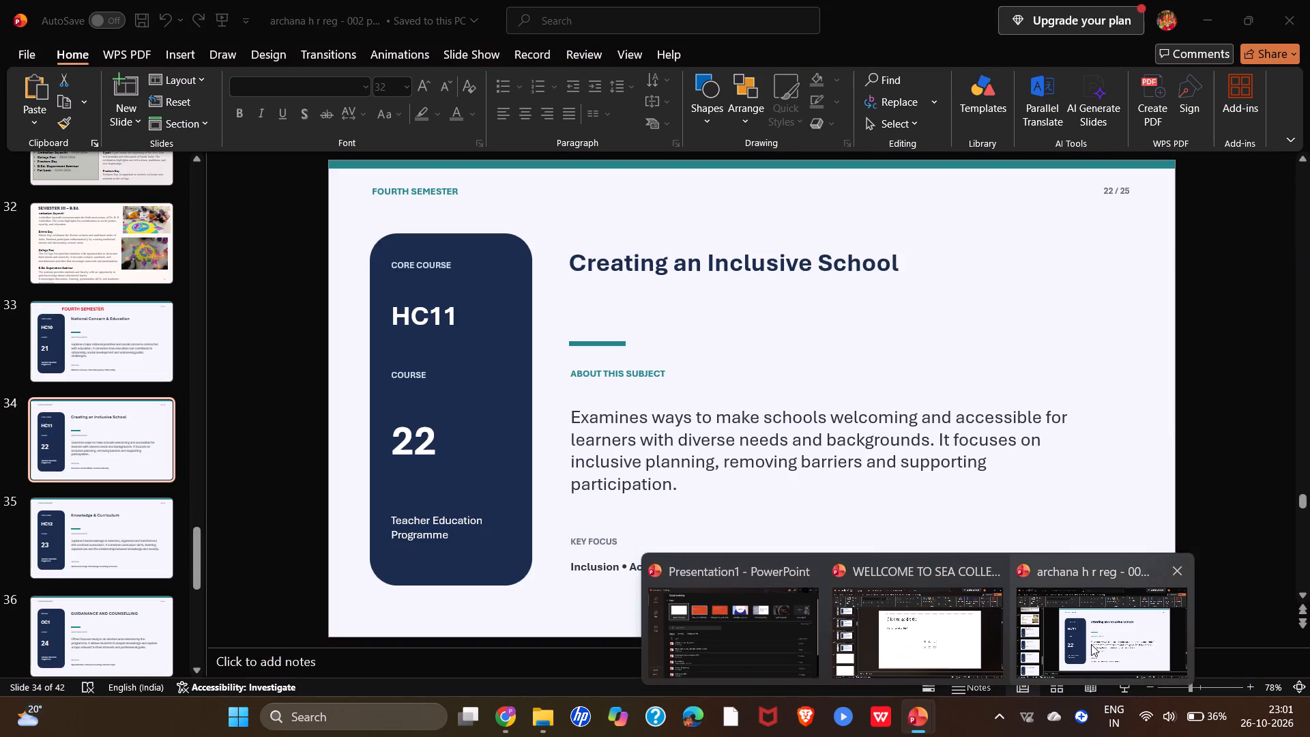
click(1091, 644)
click(118, 536)
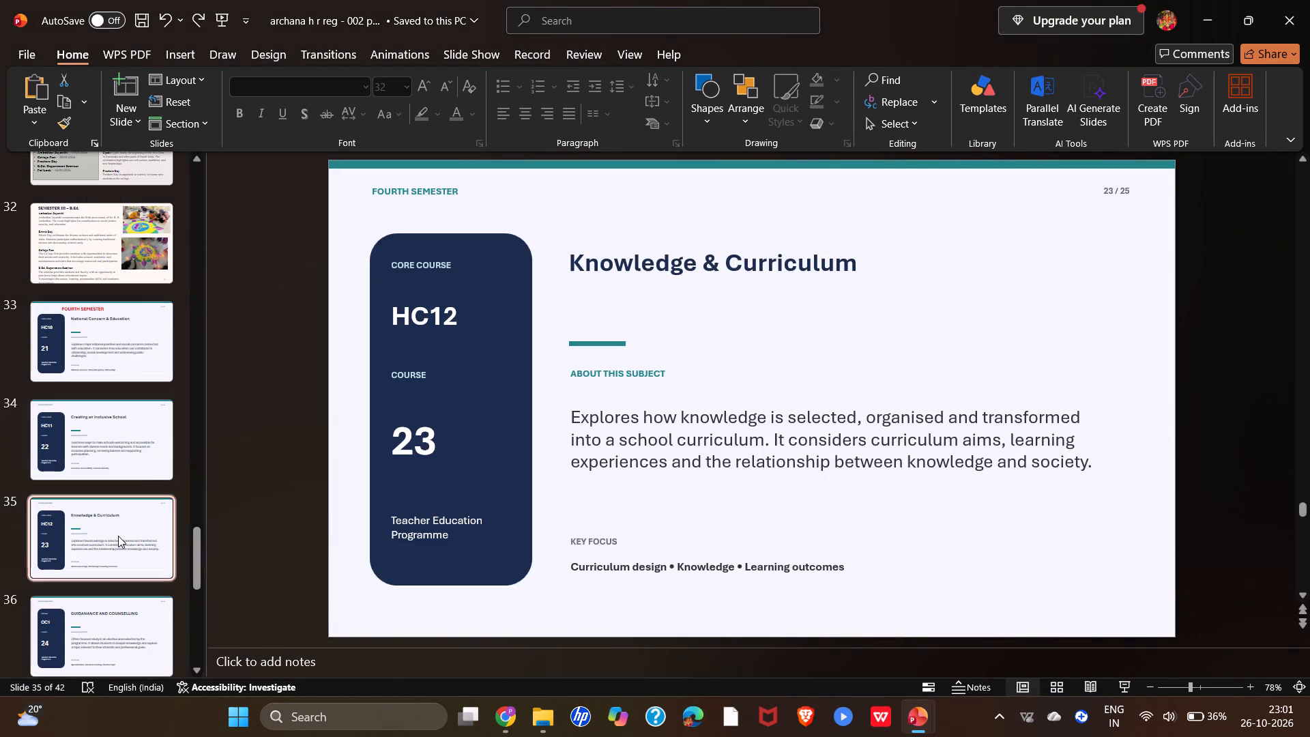
key(Print)
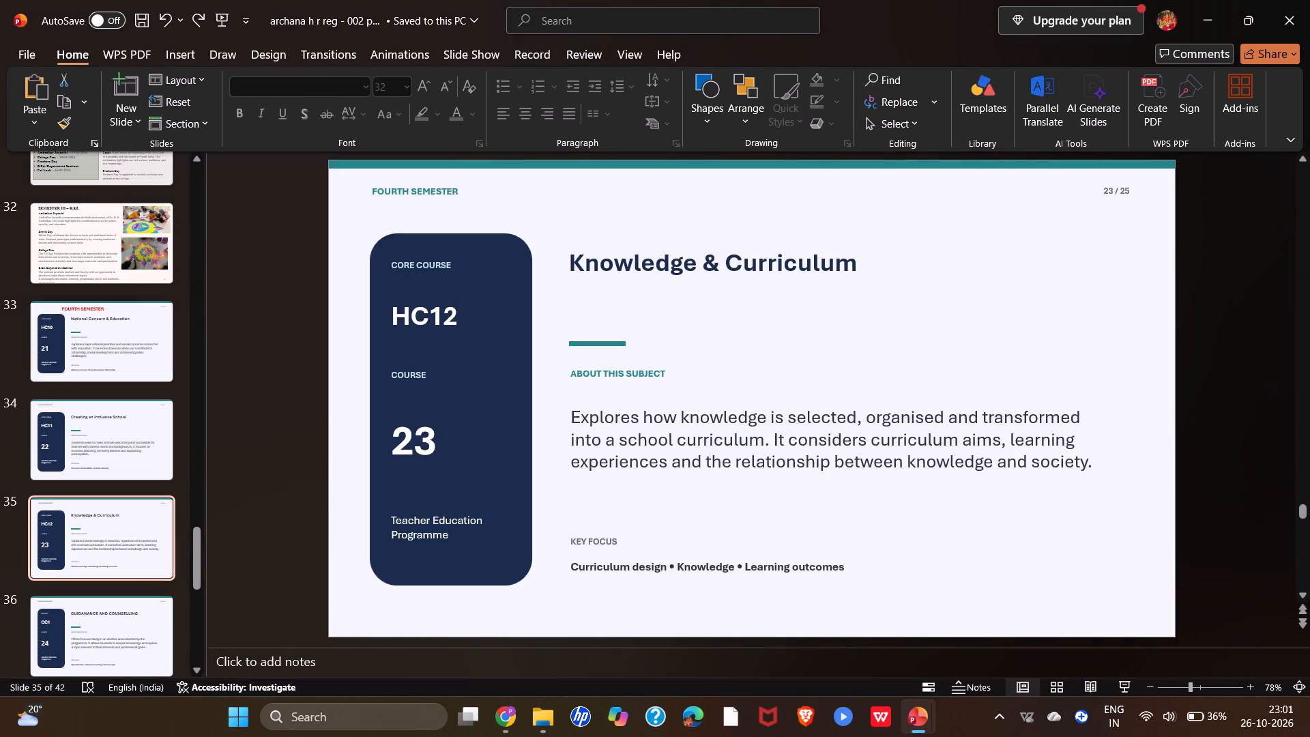
click(433, 392)
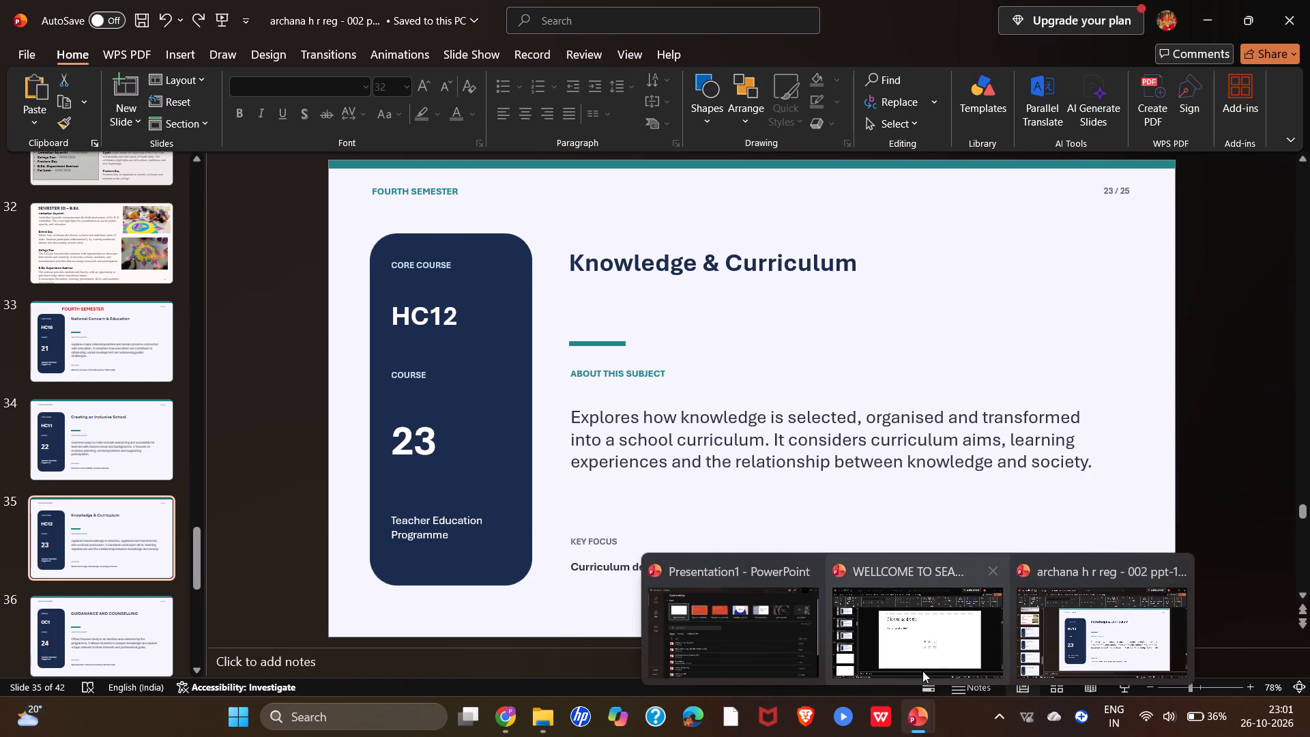
click(922, 670)
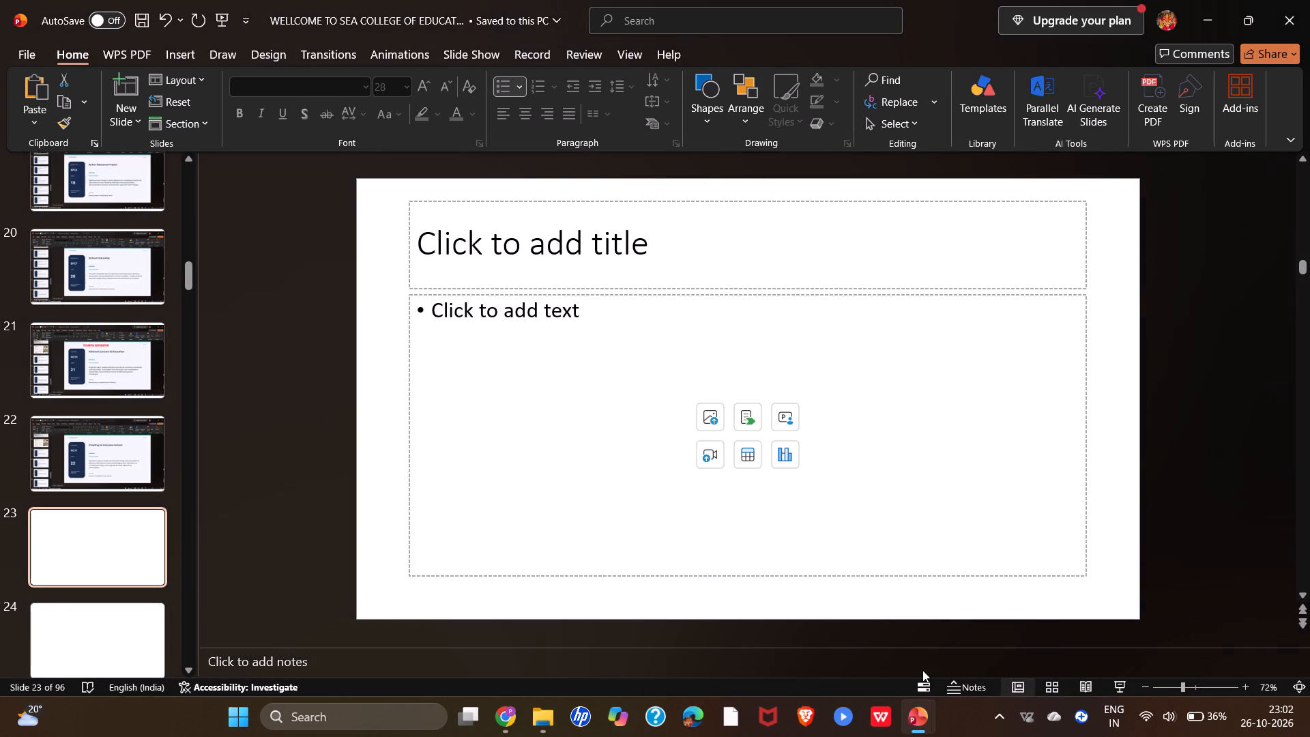
key(ctrl+v)
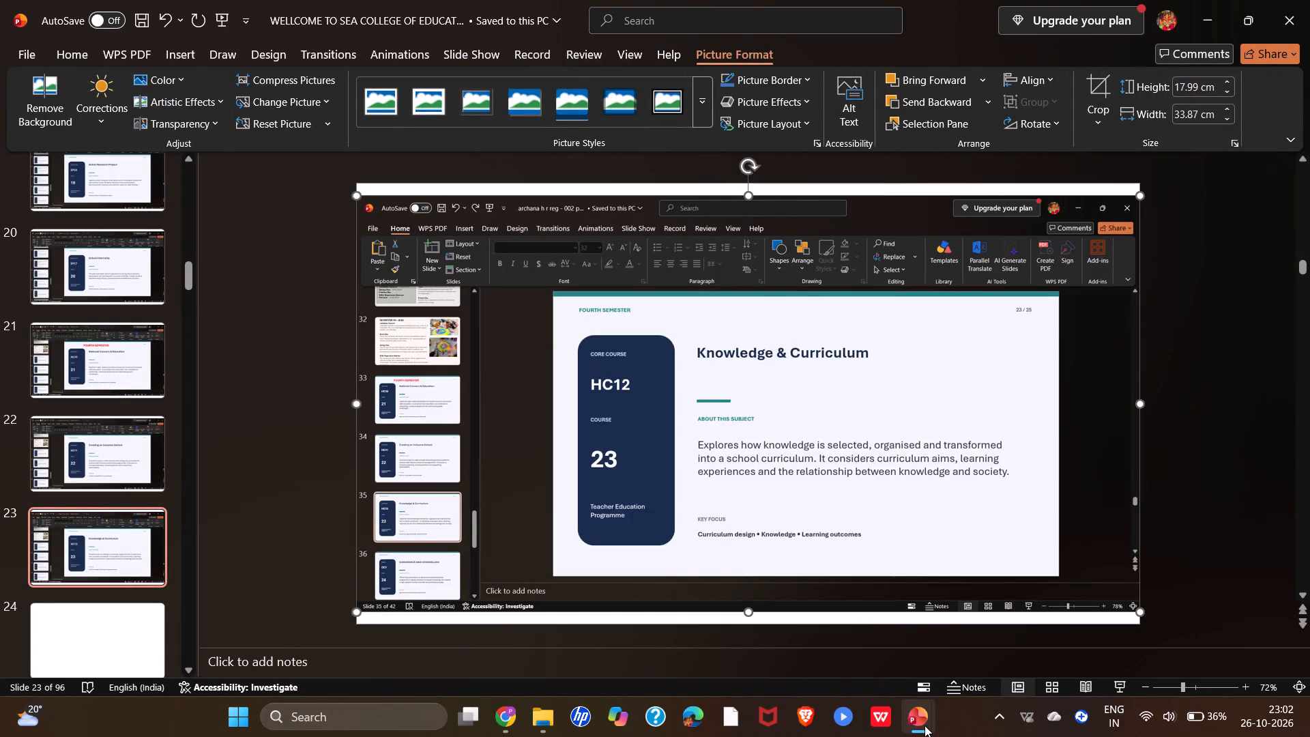
Capture the screen showing the source presentation's "Guidanance and Counselling" slide 36 and paste it on blank slide 24.
click(1112, 601)
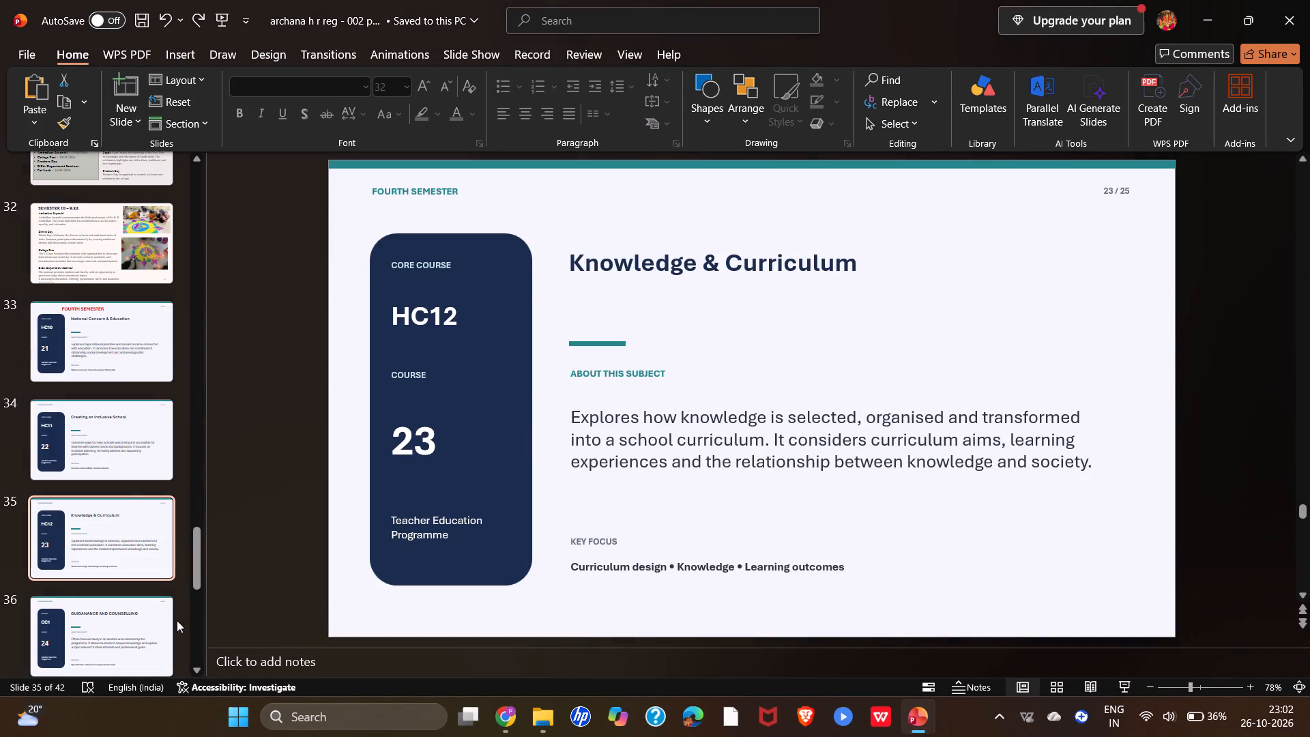
click(138, 613)
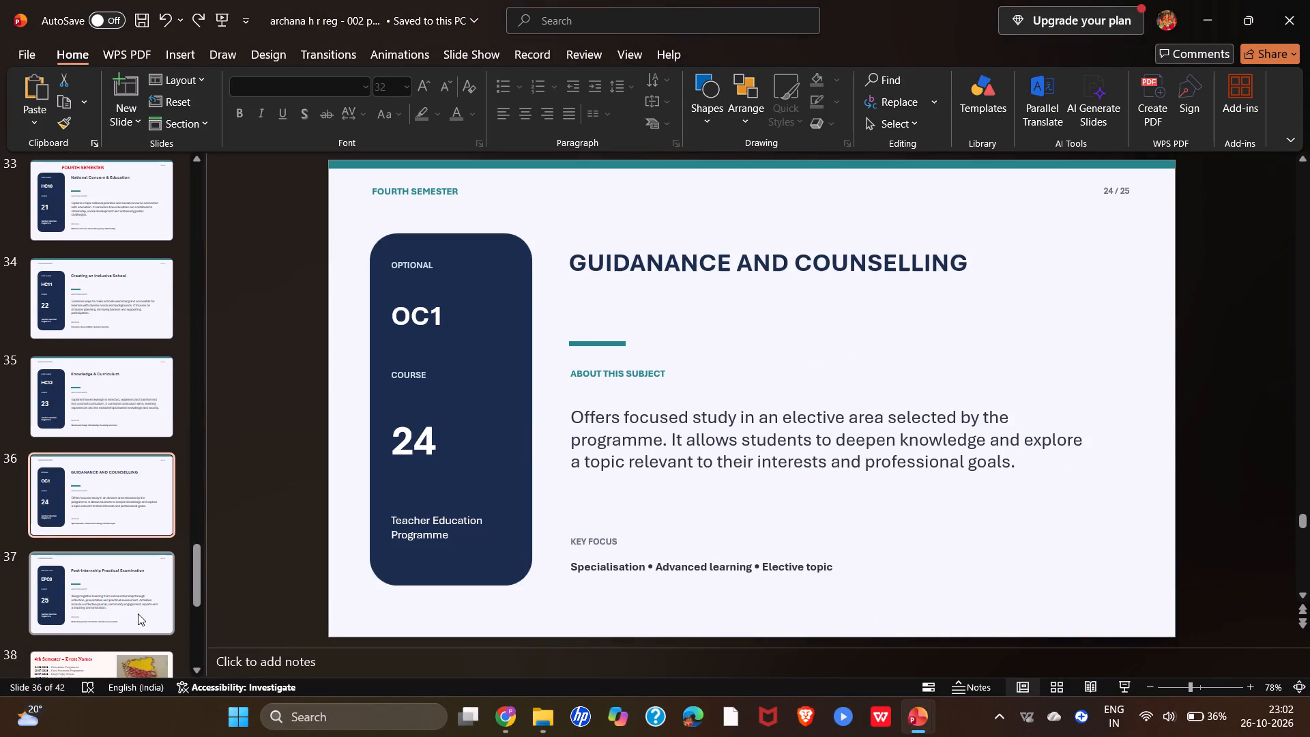
key(Print)
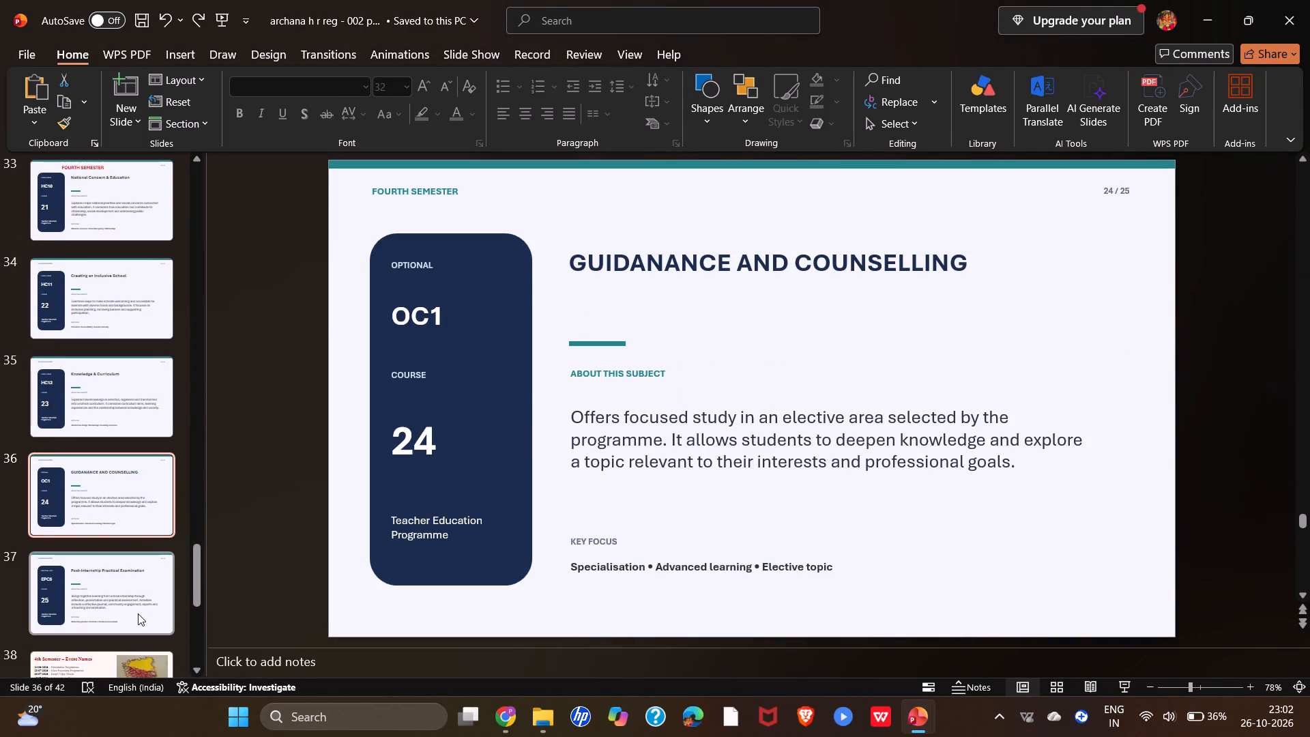
click(138, 613)
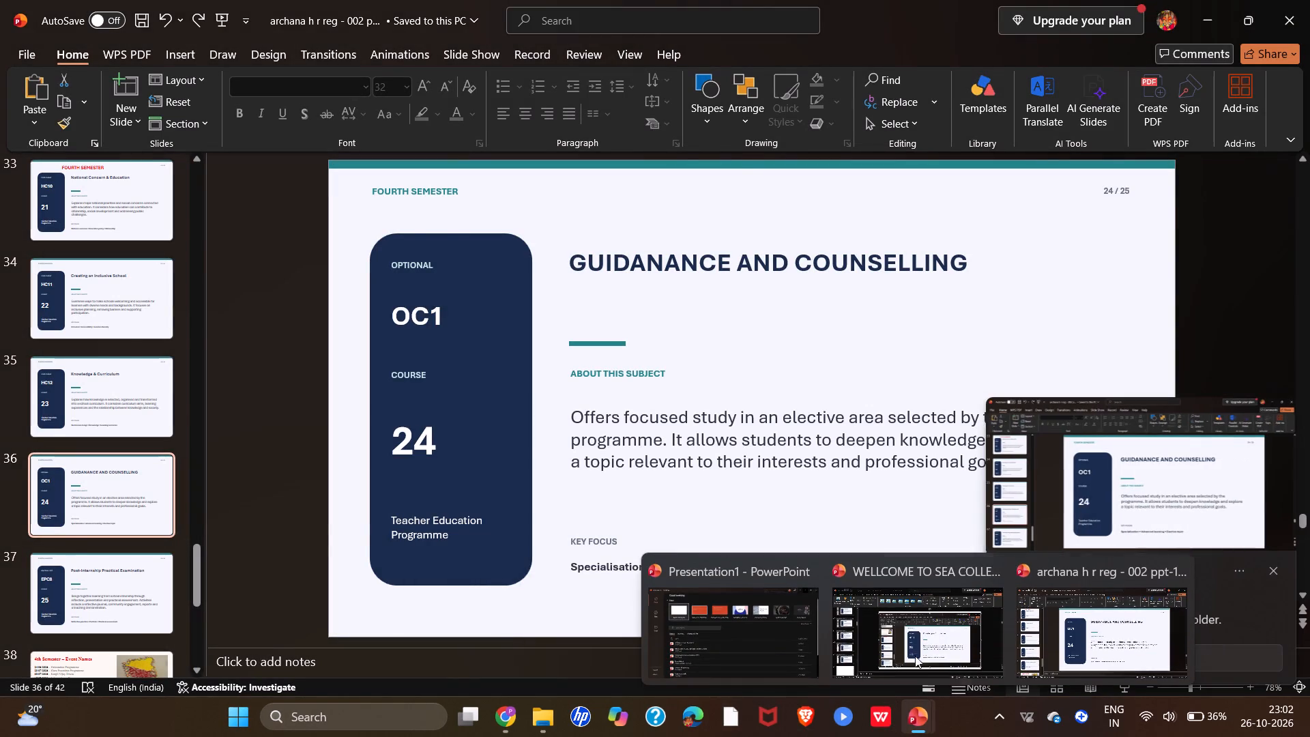
click(913, 635)
click(129, 635)
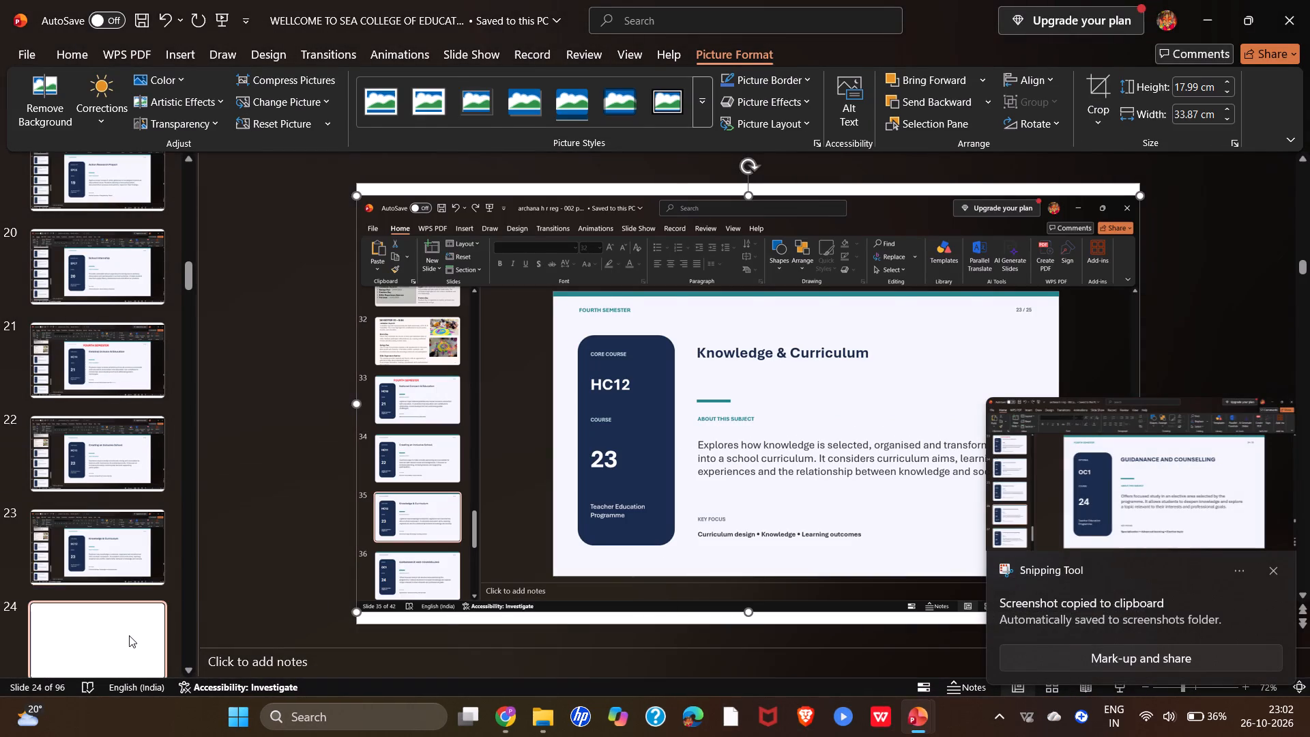
key(ctrl+v)
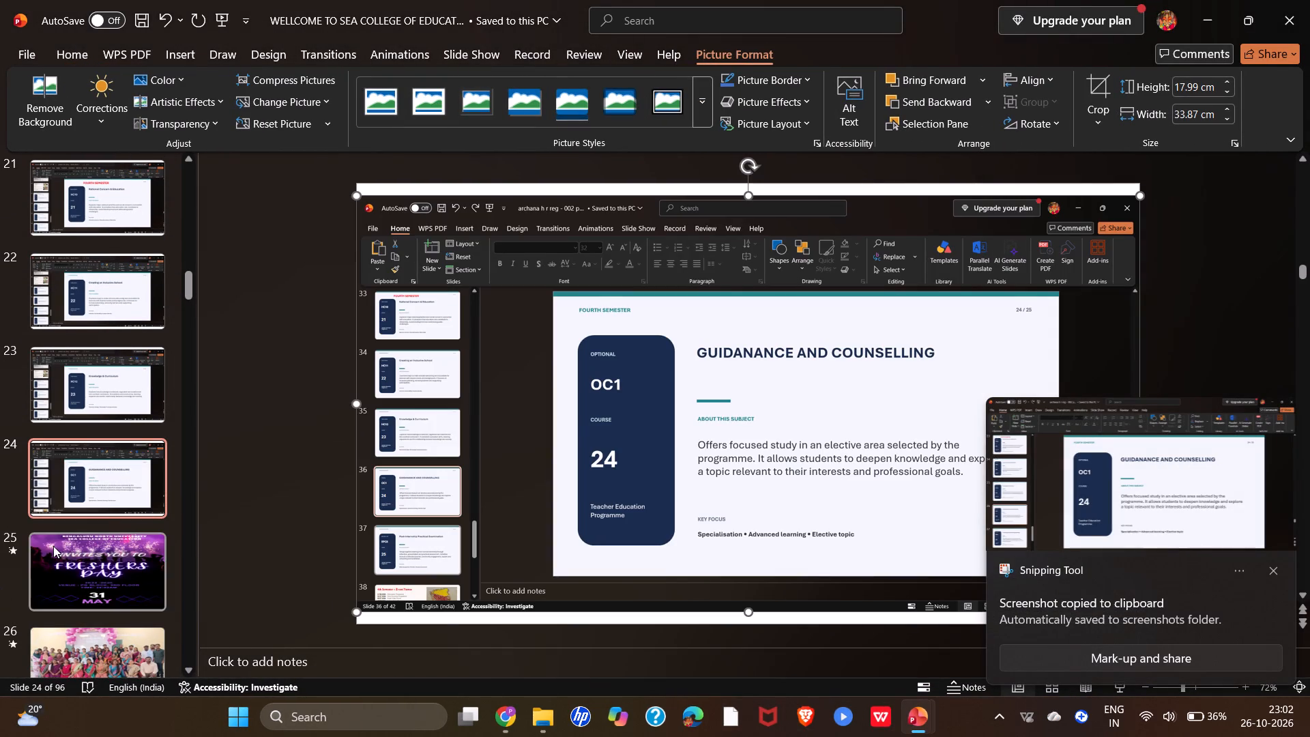
Insert one blank slide directly after slide 24 in the SEA College of Education presentation.
right_click(100, 524)
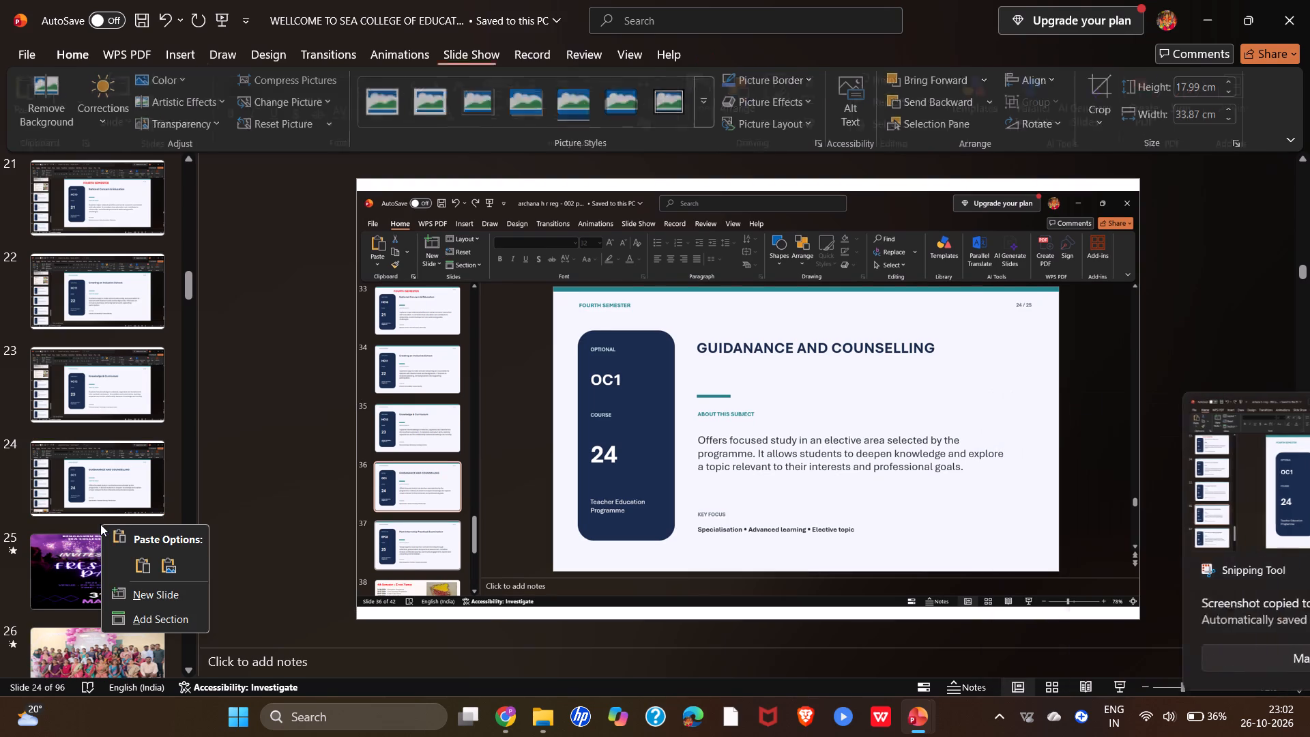
click(166, 602)
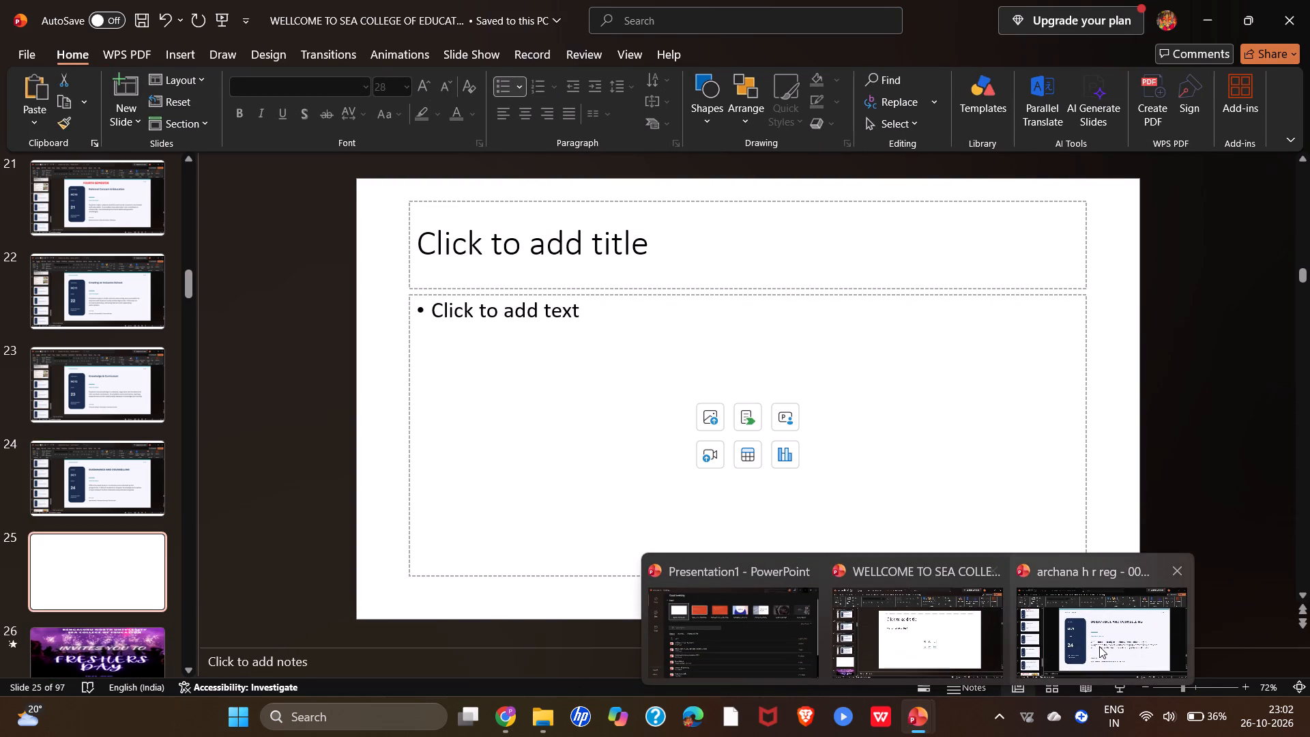
Capture the screen showing the source presentation's "Post-Internship Practical Examination" slide 37 and paste it on blank slide 25.
click(1101, 645)
click(136, 583)
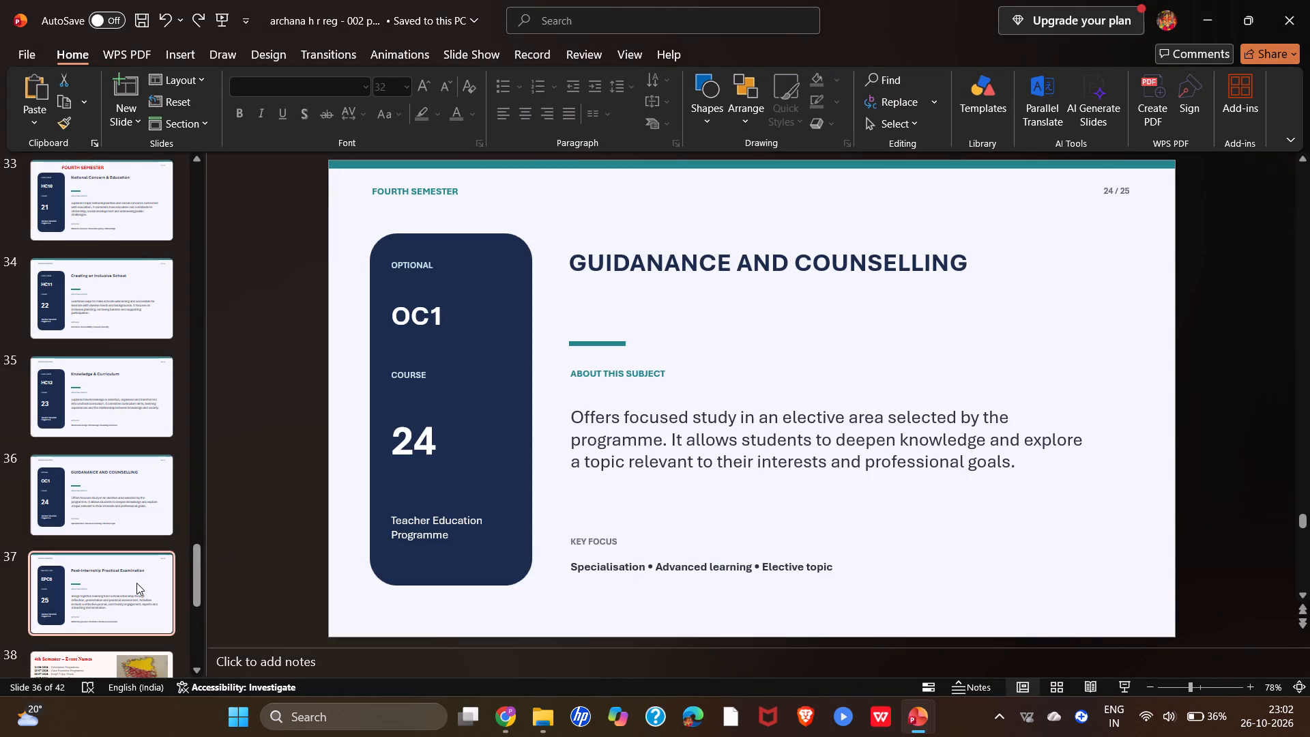
key(Print)
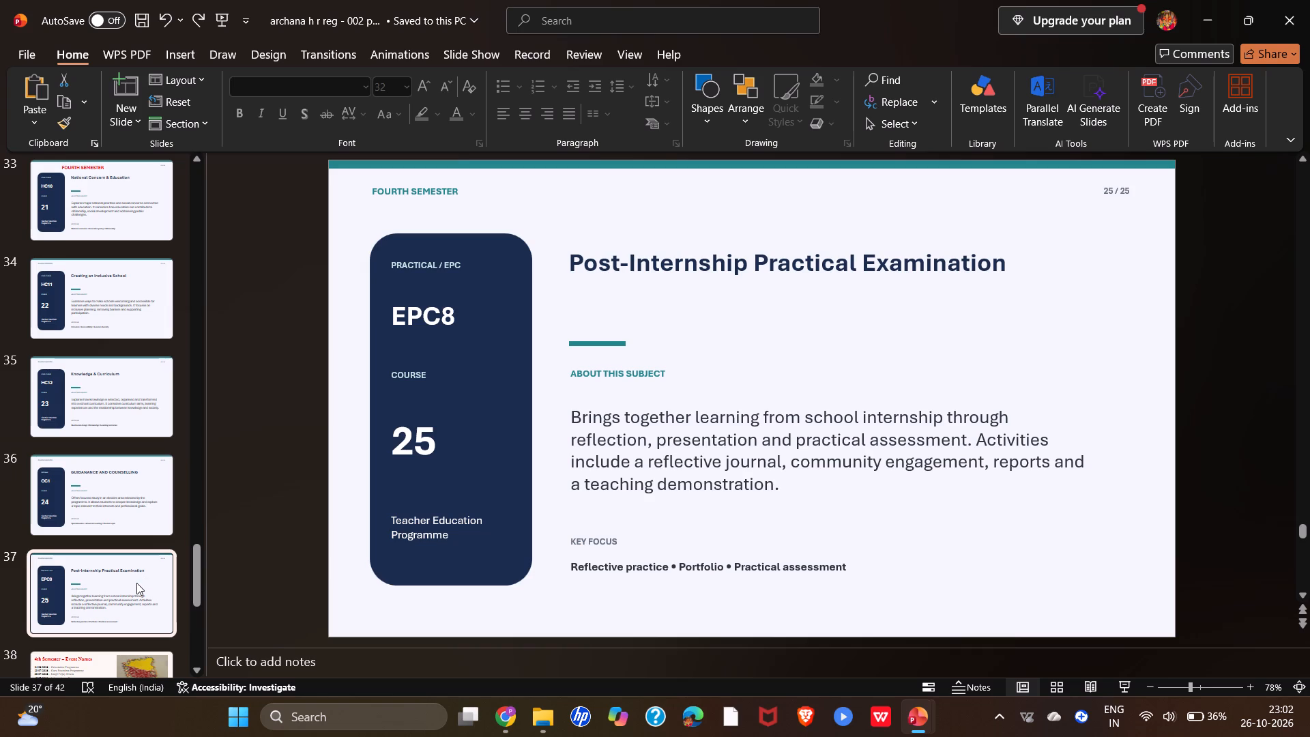
click(136, 583)
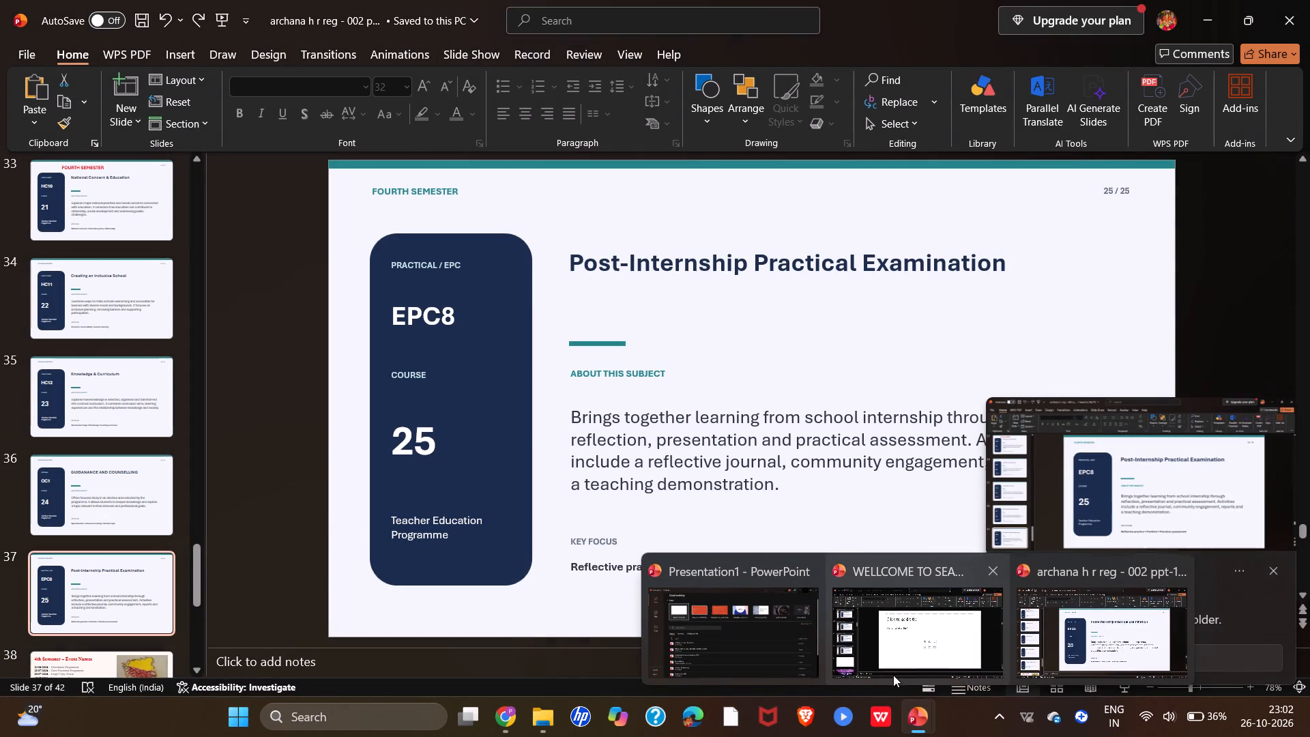
click(893, 675)
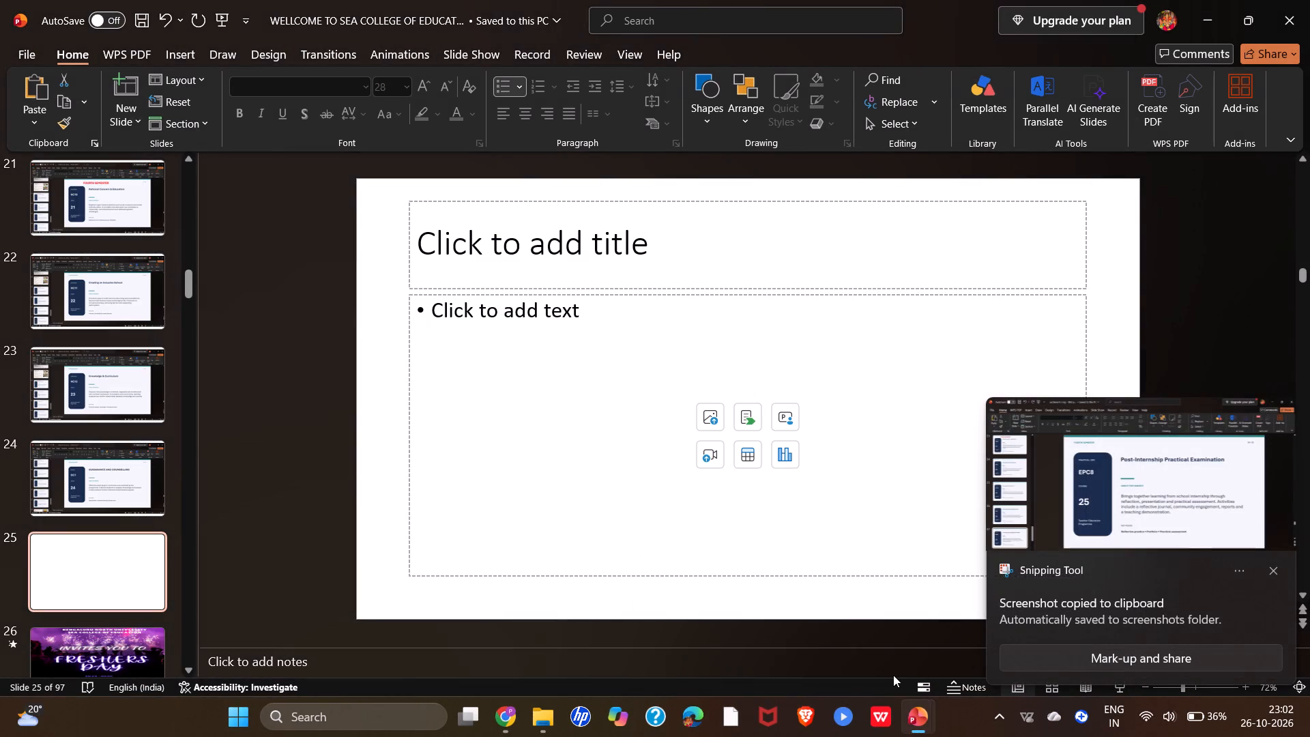
key(ctrl+v)
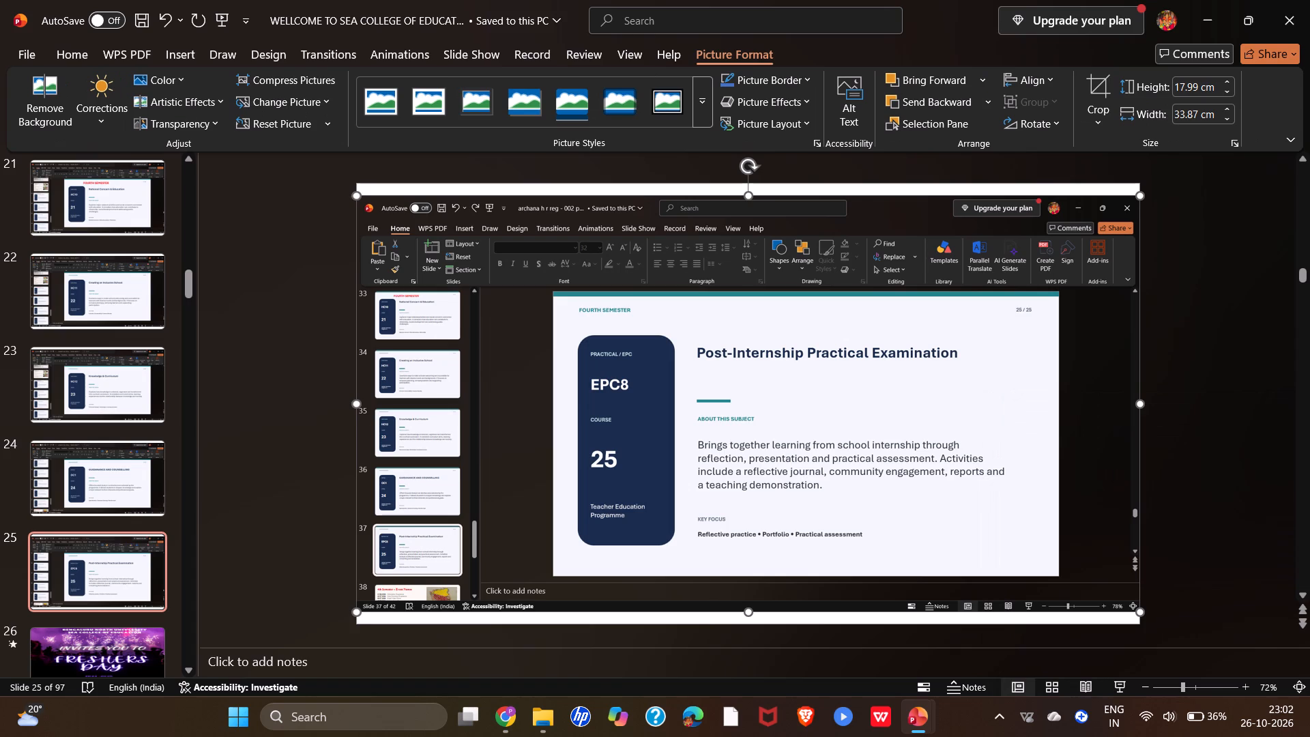
Crop the screenshot on slide 25 to just the "Post-Internship Practical Examination" slide content, about 21 cm by 11.6 cm.
right_click(814, 465)
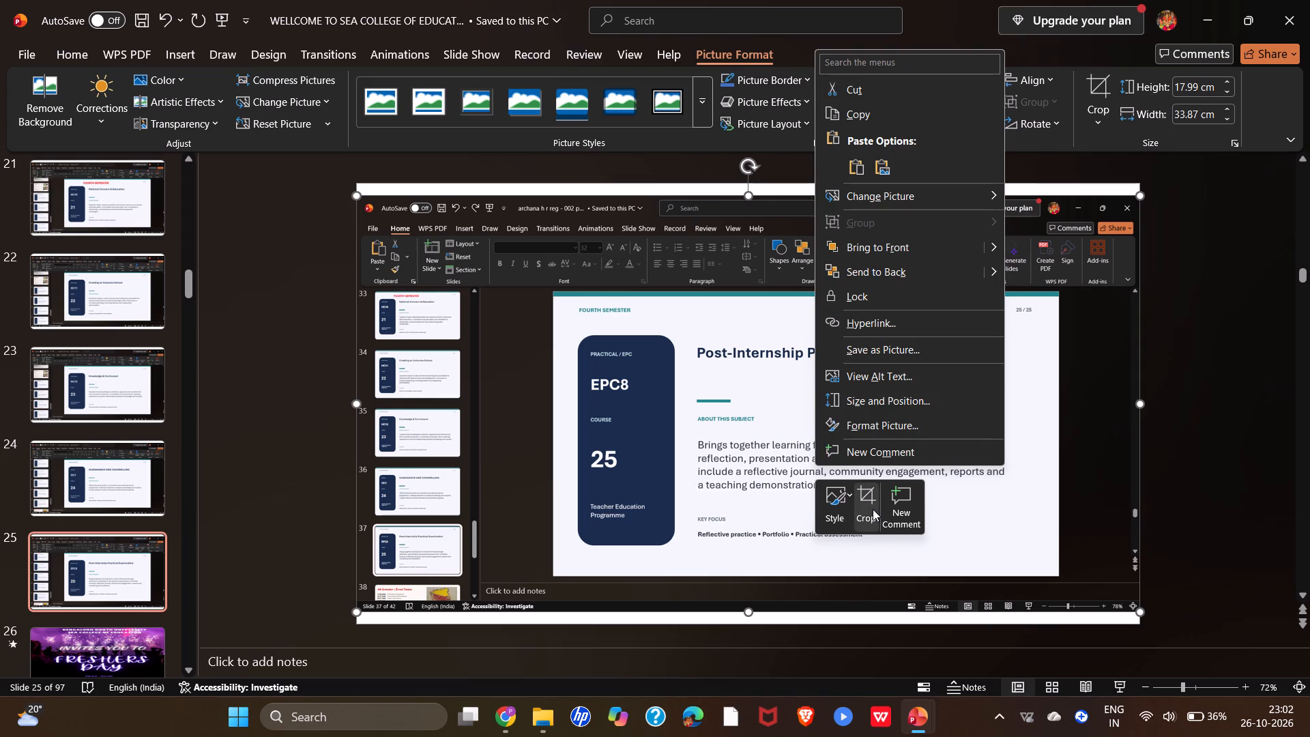
click(873, 509)
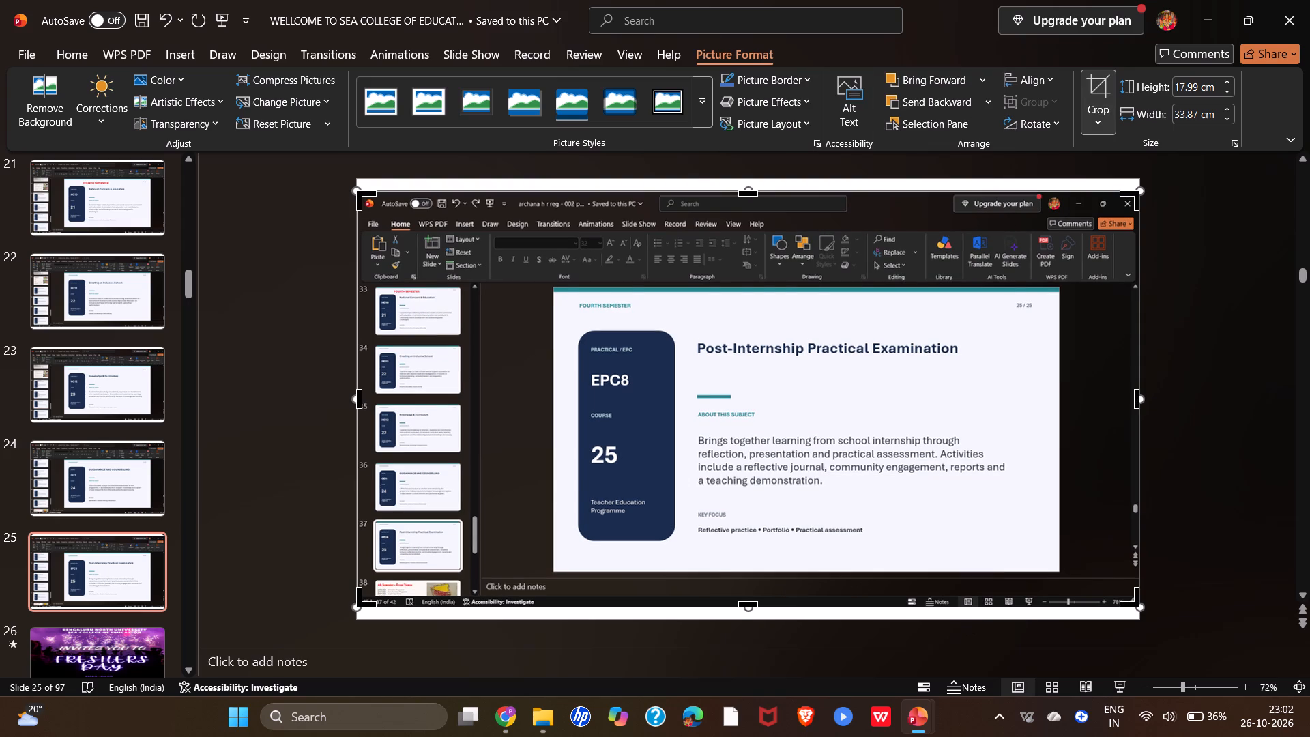
drag(1133, 196, 1043, 300)
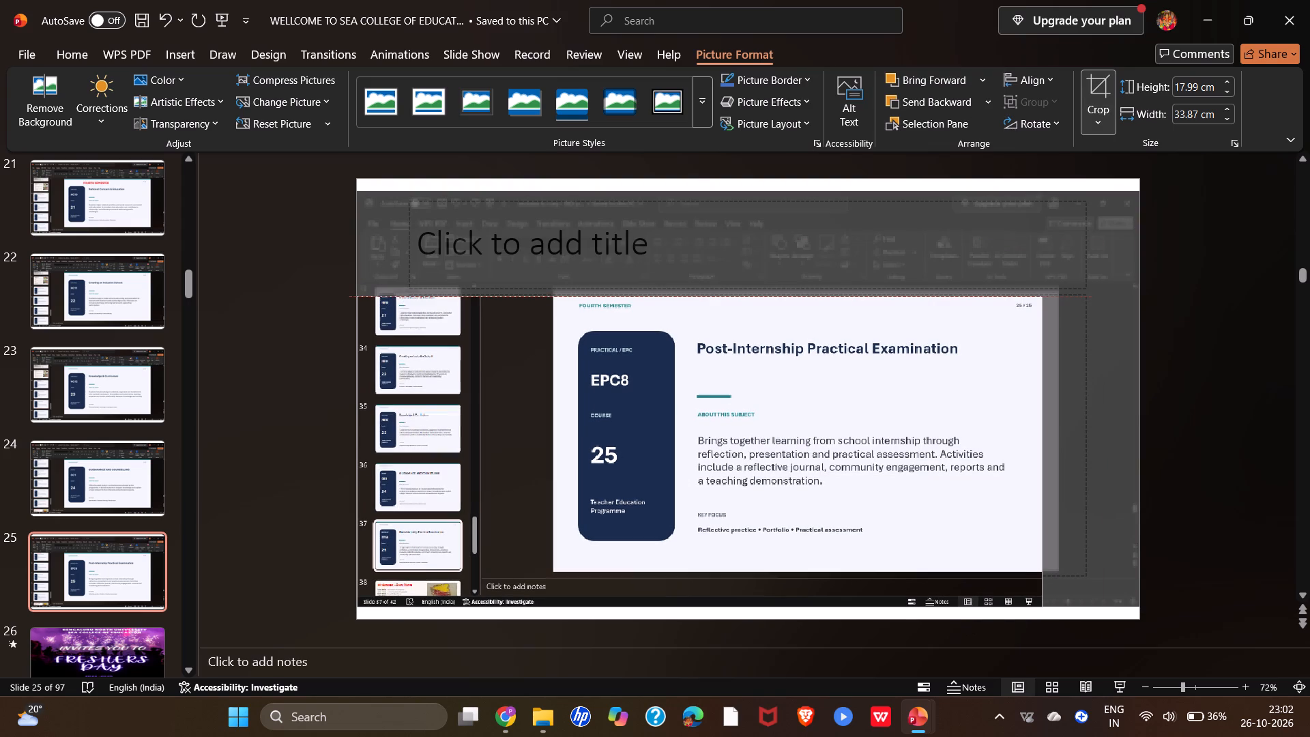
drag(1043, 300, 1043, 298)
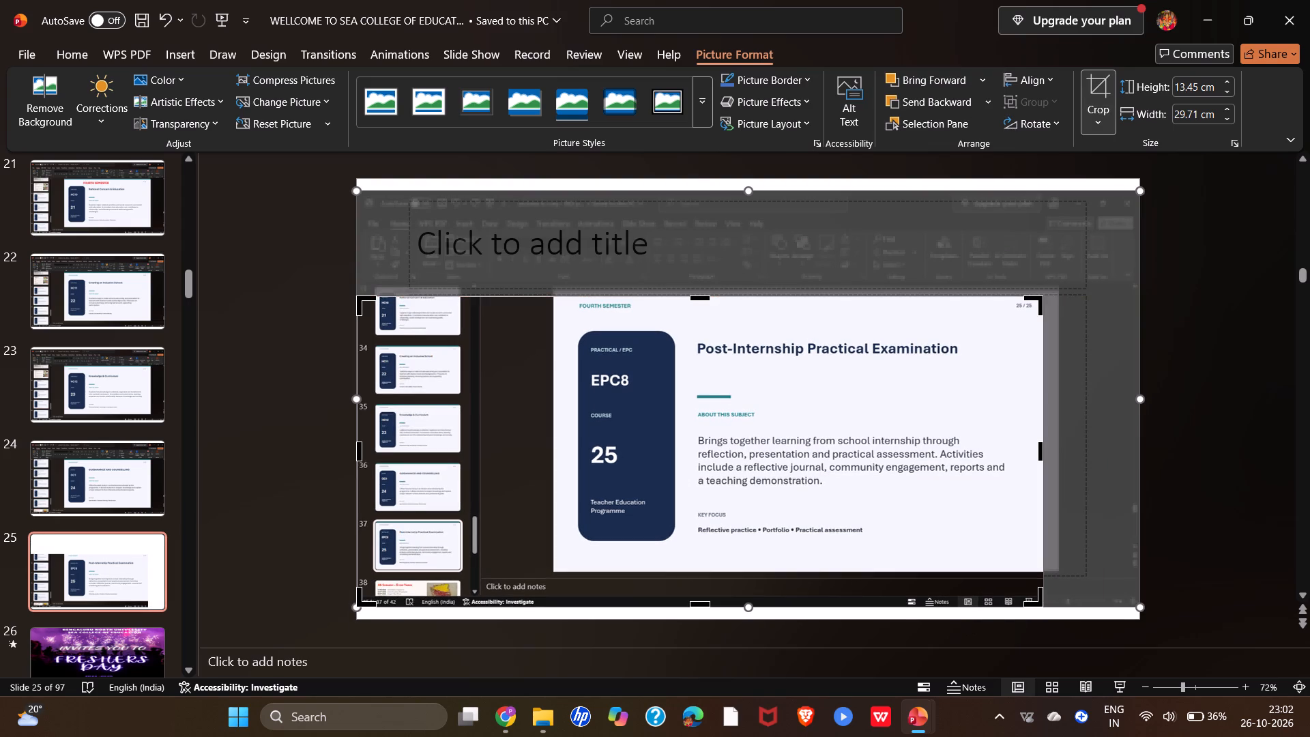
drag(357, 596, 558, 564)
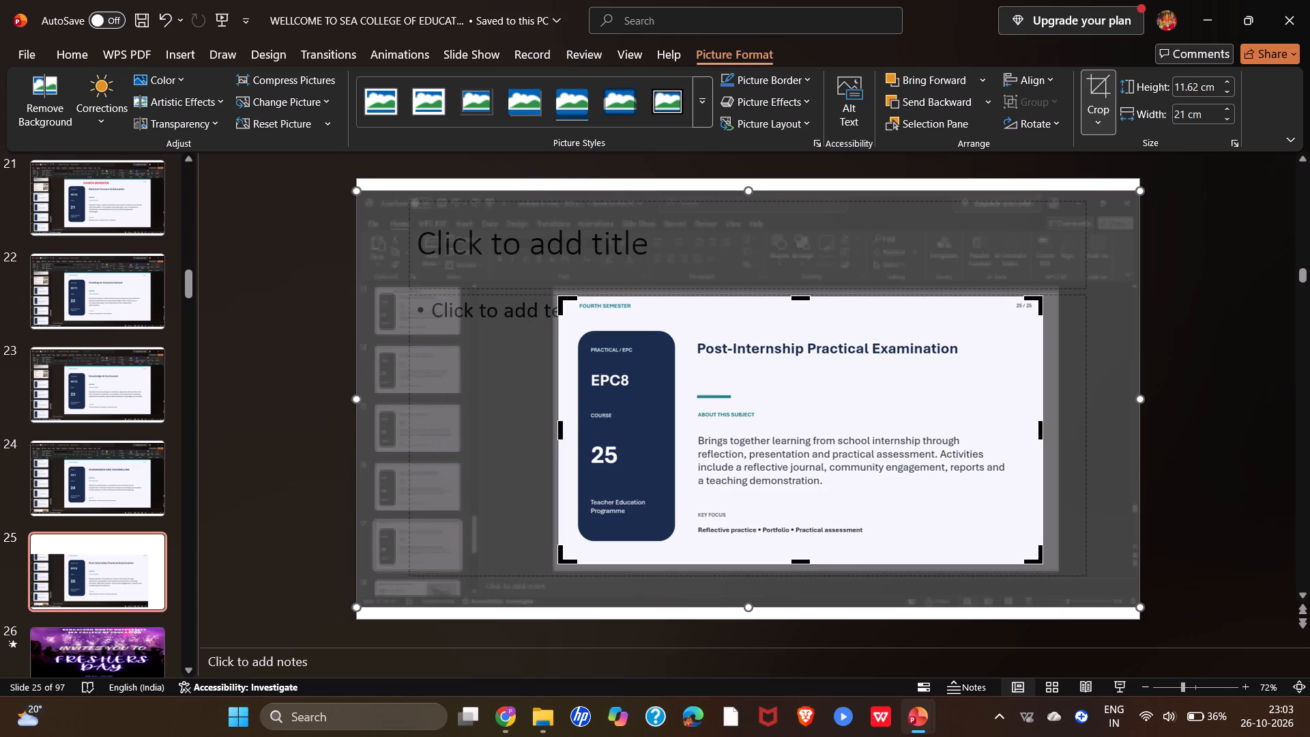
click(272, 519)
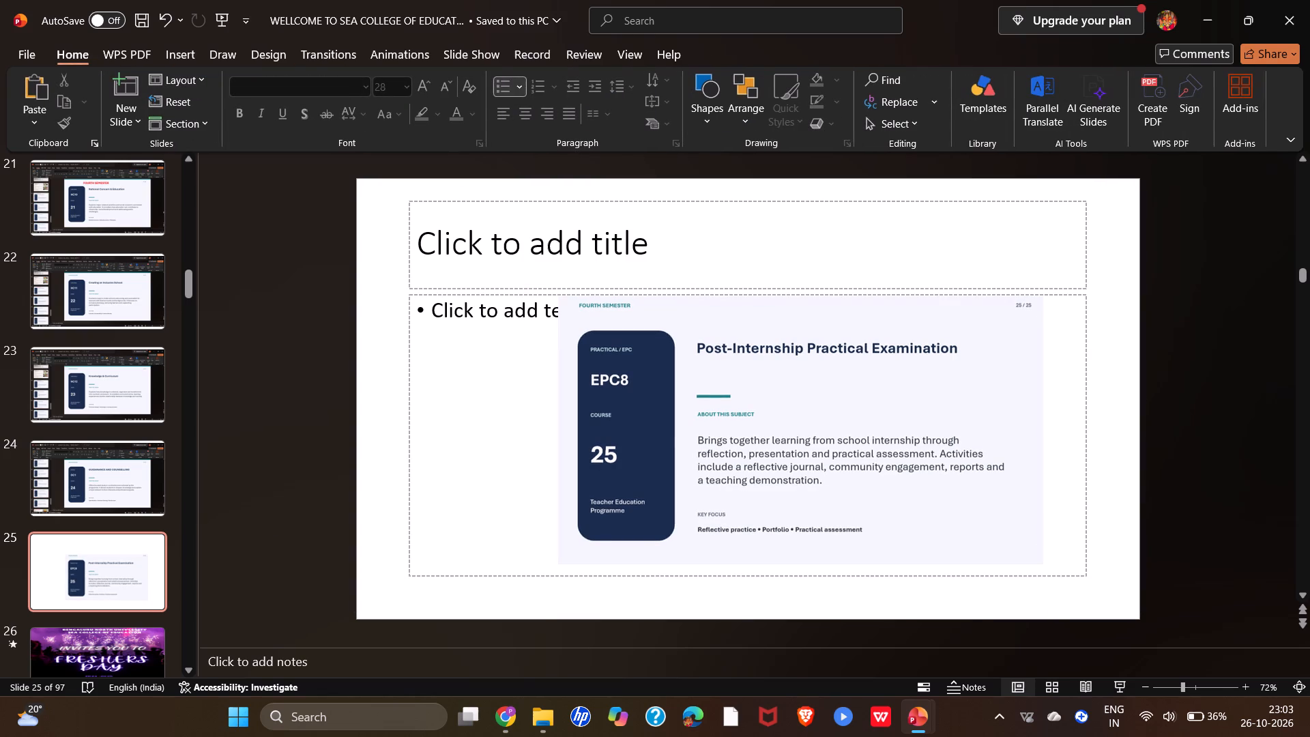
Enlarge the cropped picture on slide 25 to cover the whole slide, about 34.8 cm wide by 19.2 cm high.
click(641, 382)
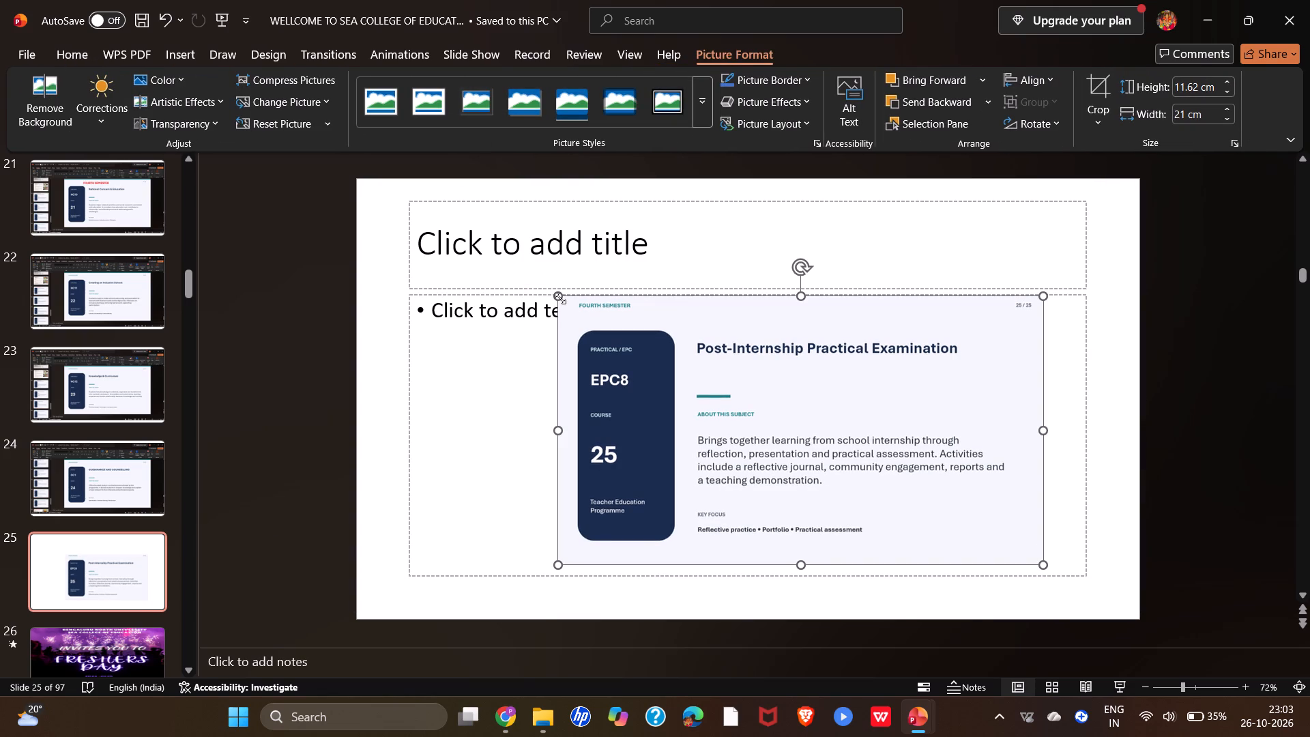
drag(560, 298, 368, 179)
drag(1044, 579, 1149, 630)
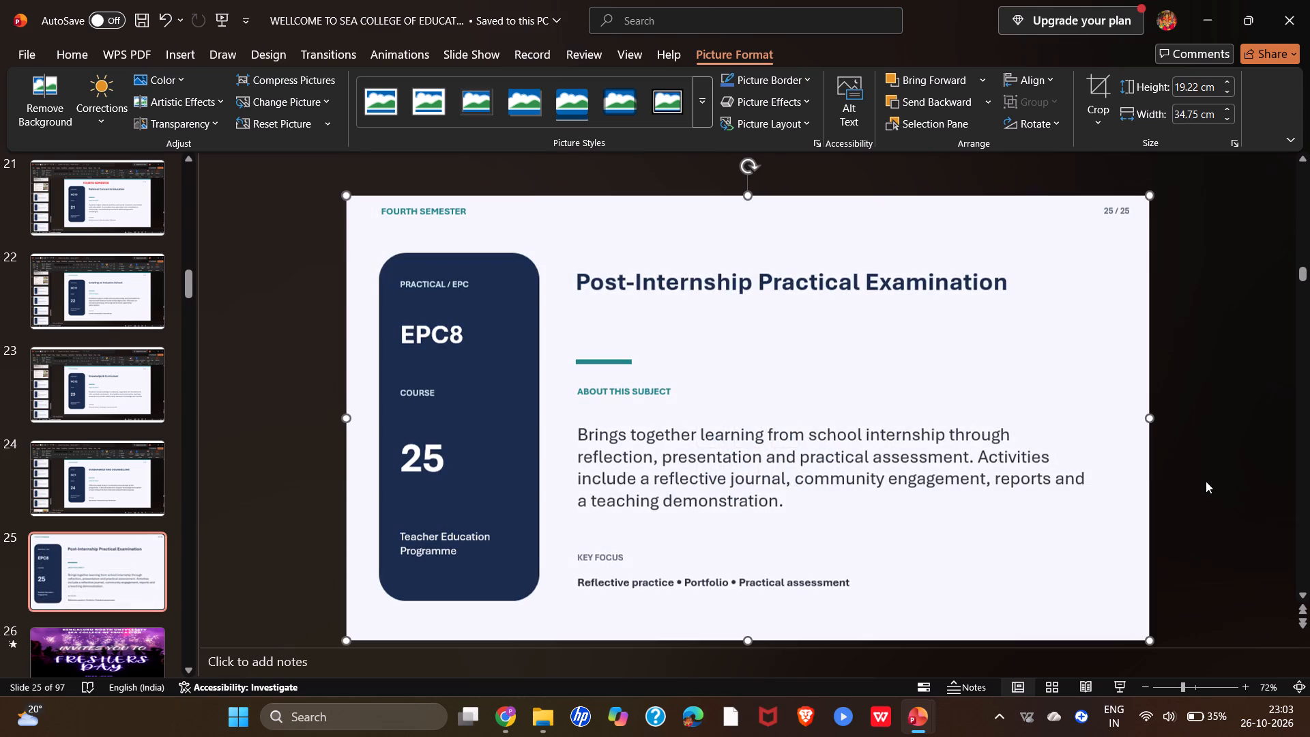
click(1206, 481)
Crop the screenshot on slide 24 to just the "Guidanance and Counselling" slide content.
click(117, 469)
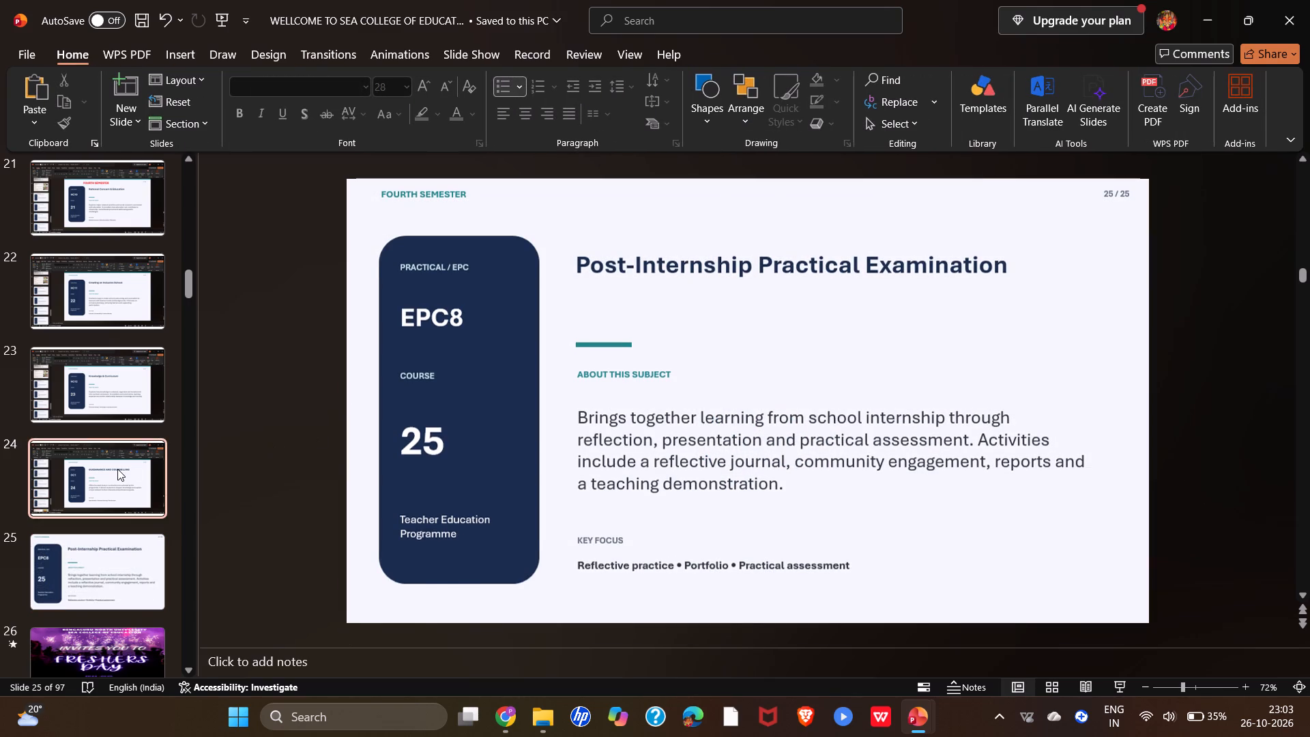
right_click(515, 369)
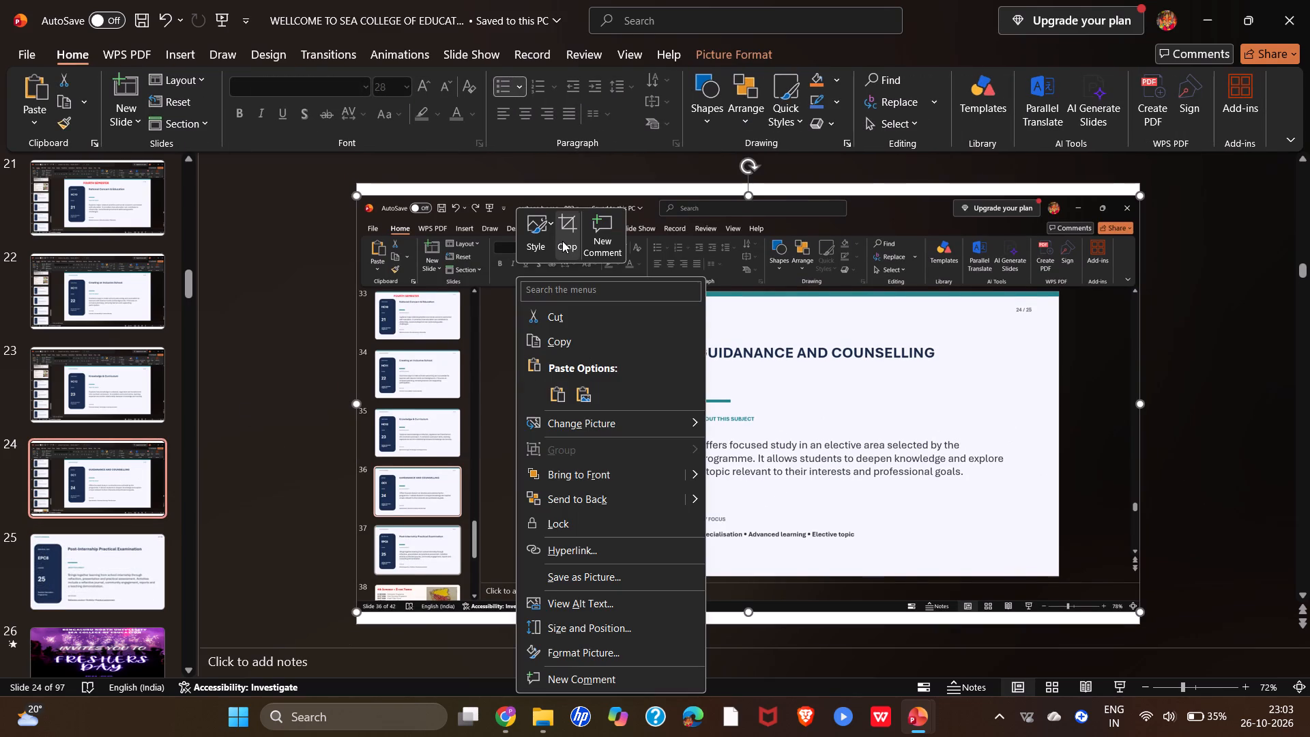
click(562, 241)
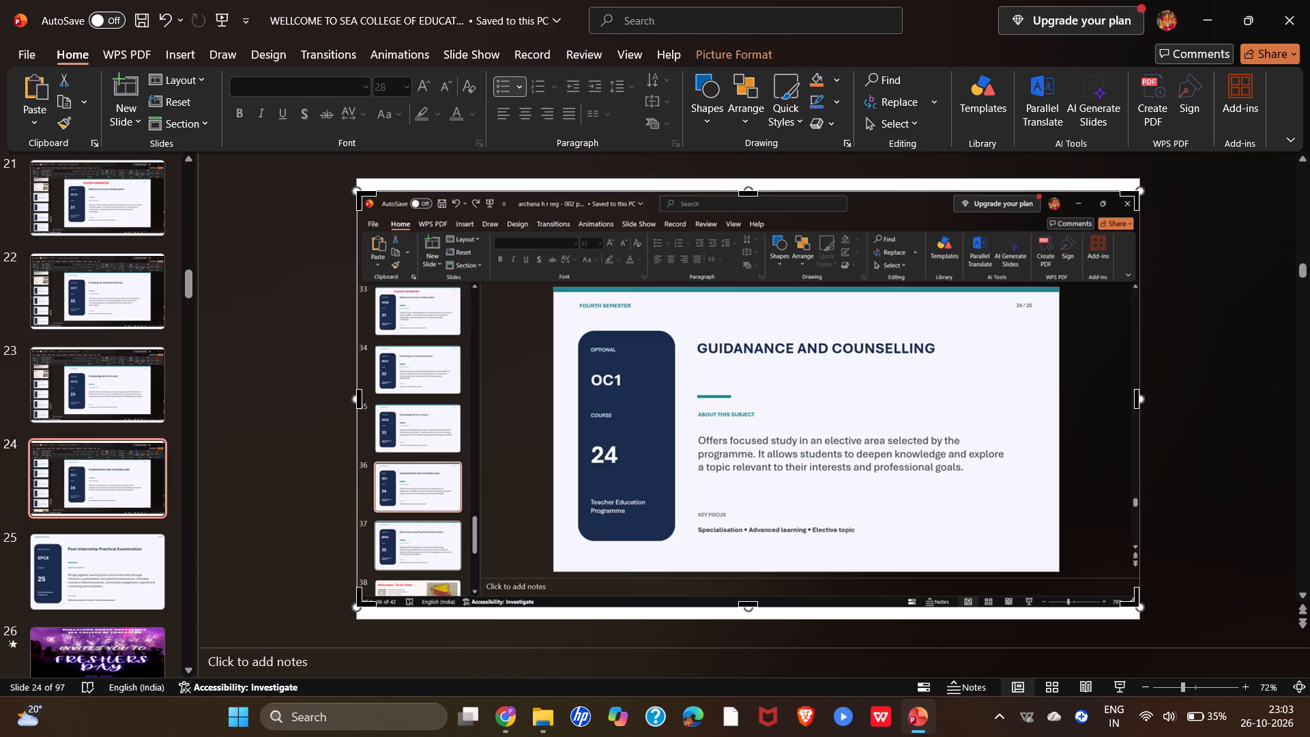
drag(362, 199, 544, 292)
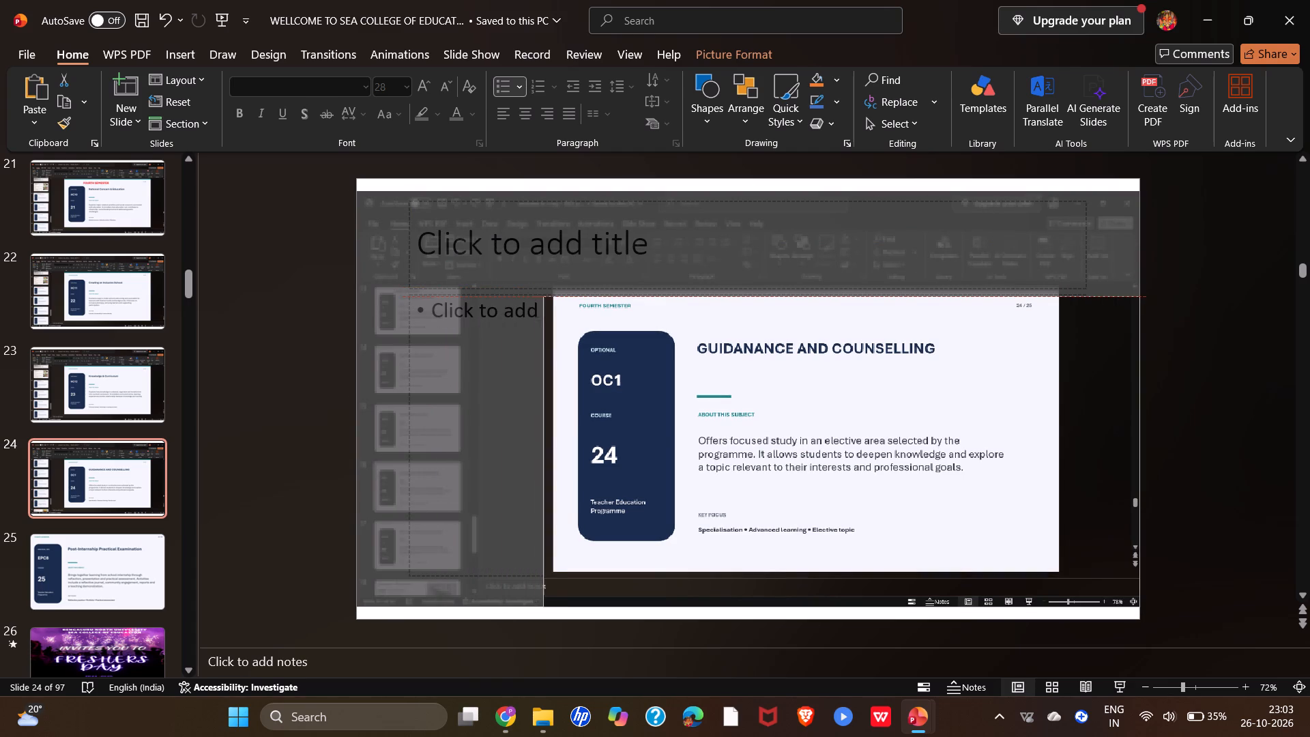
drag(544, 292, 559, 294)
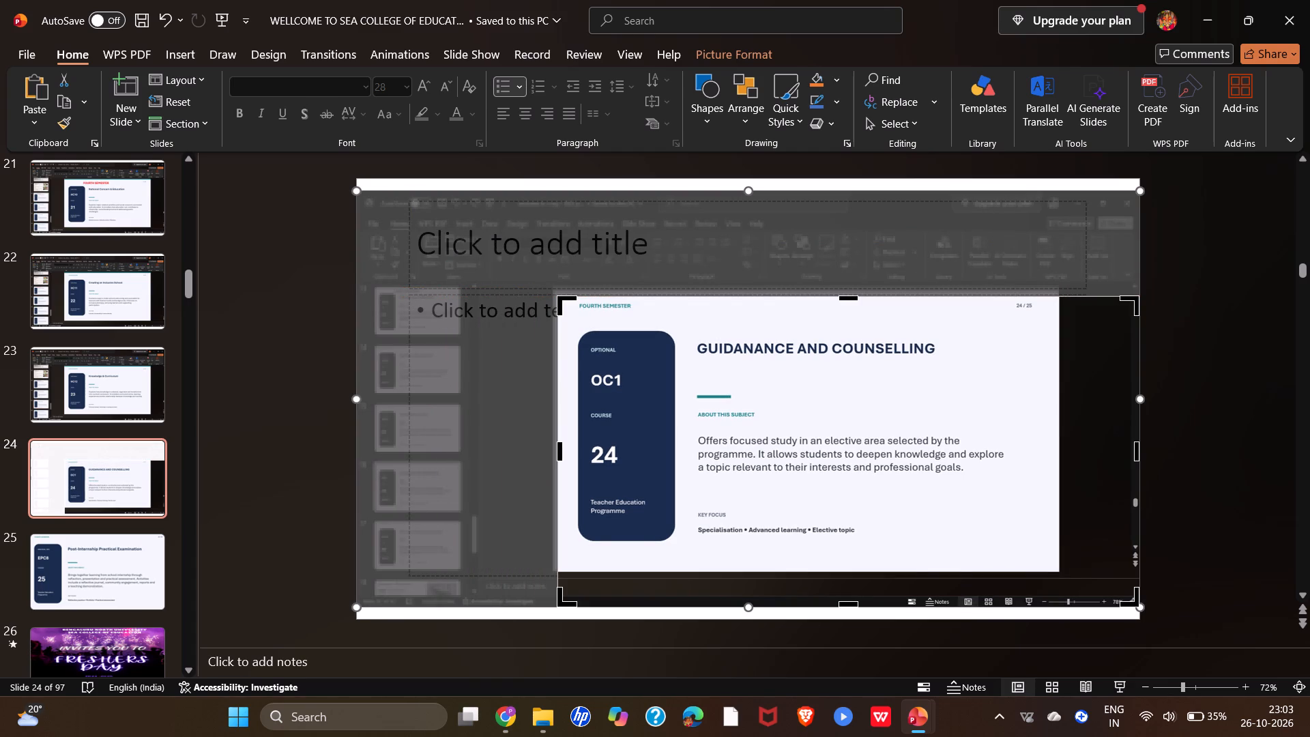
drag(1137, 599, 1030, 564)
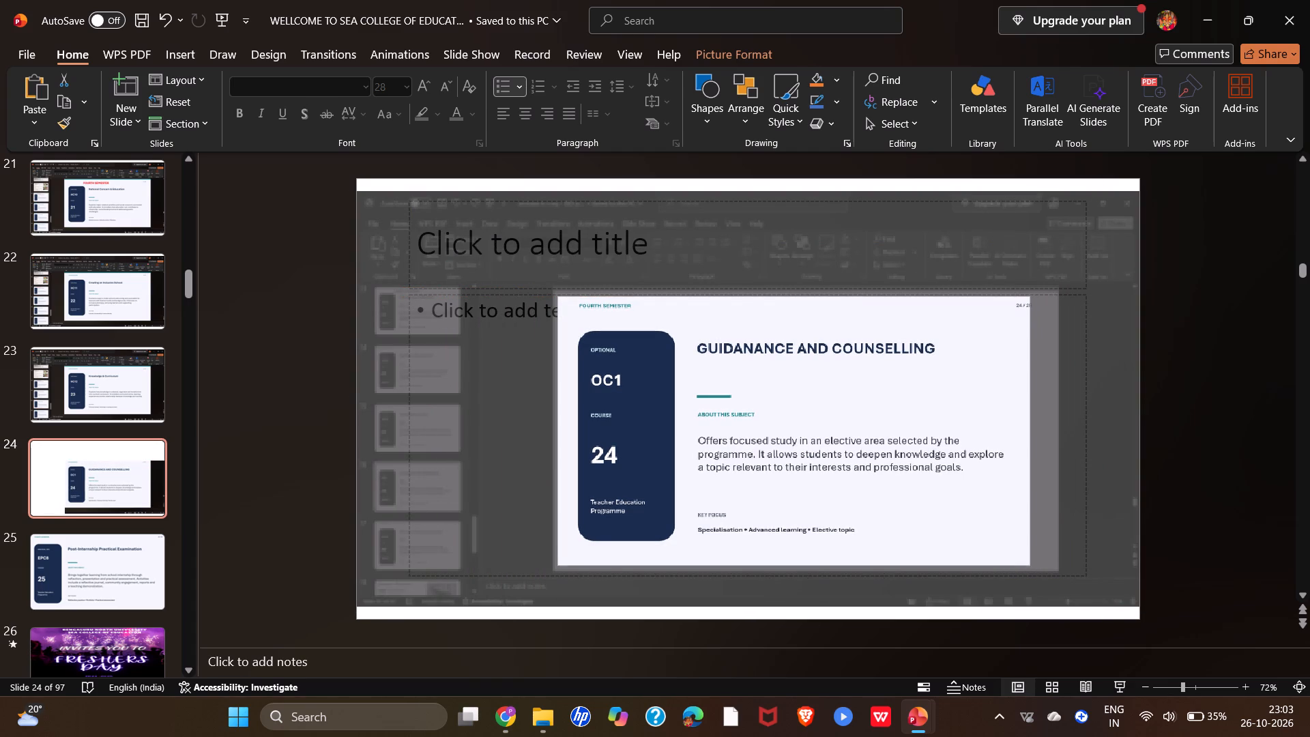
drag(1030, 564, 1054, 565)
click(1213, 457)
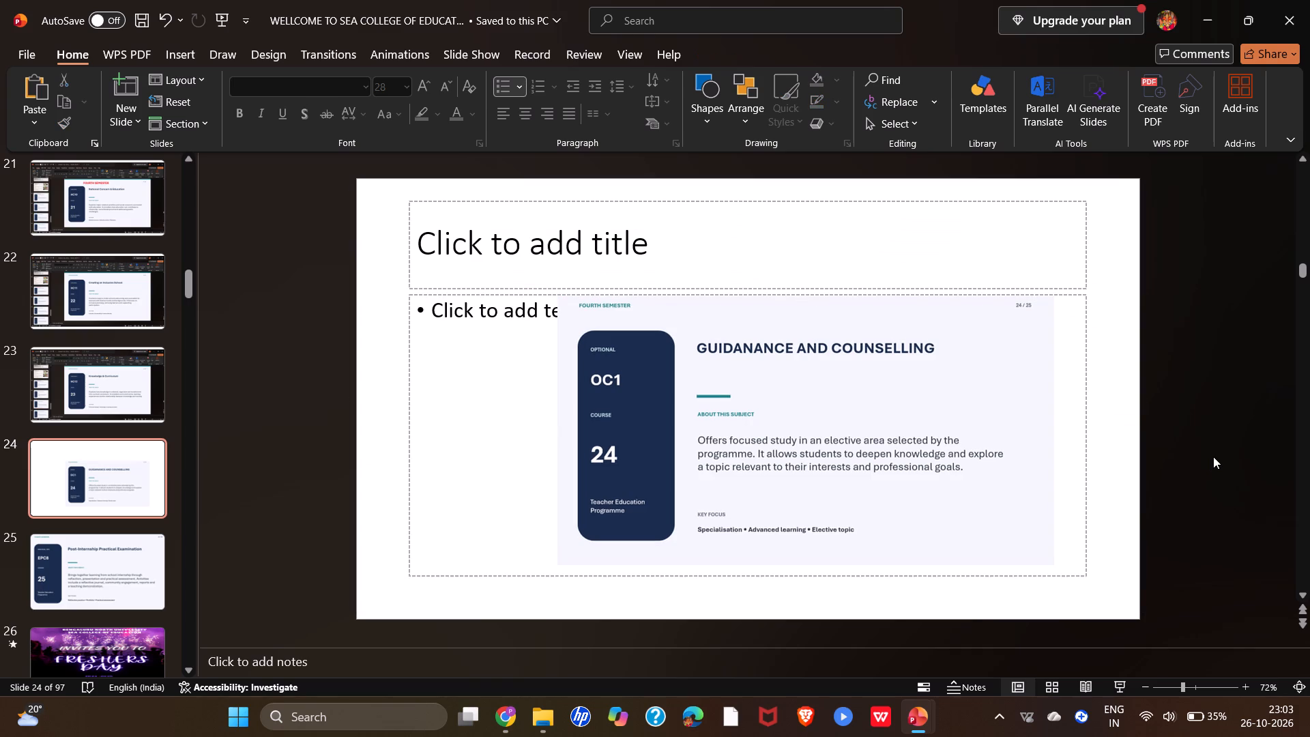
Enlarge the cropped "Guidanance and Counselling" picture on slide 24 in both directions to cover the whole slide.
click(1004, 379)
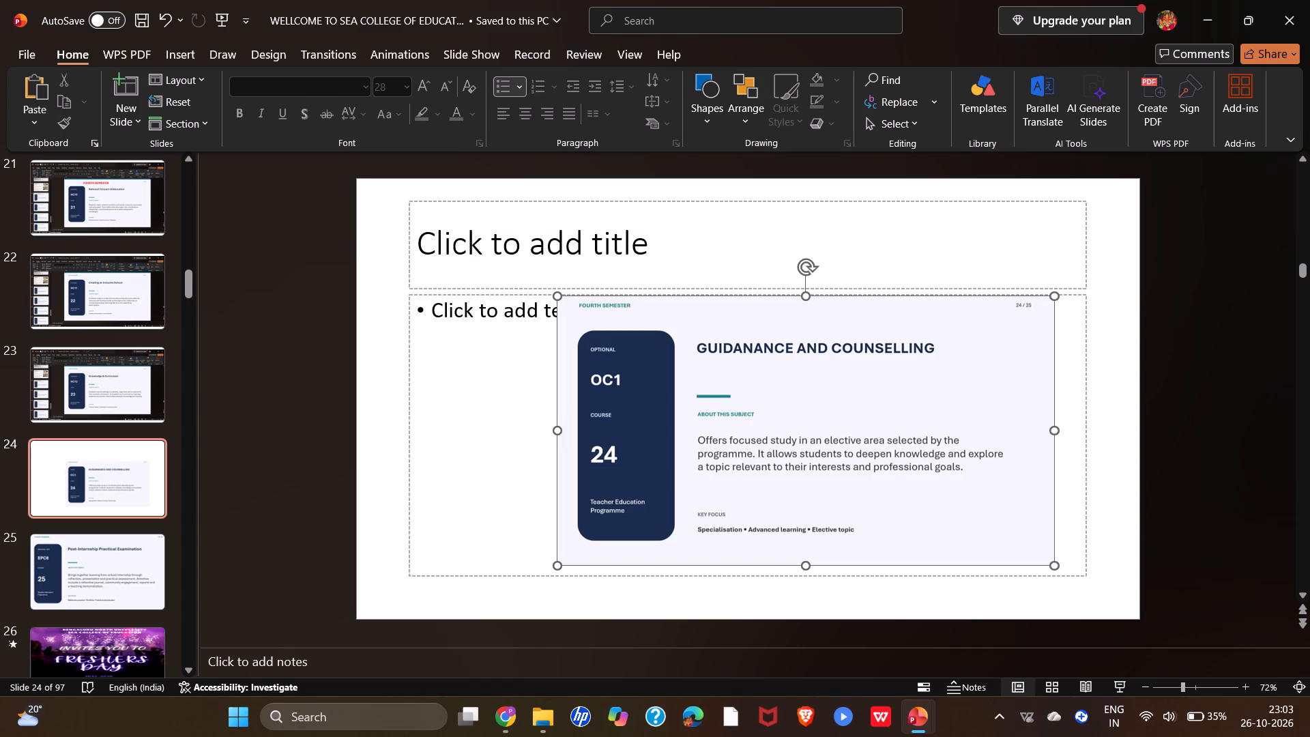
click(558, 295)
drag(559, 298, 364, 180)
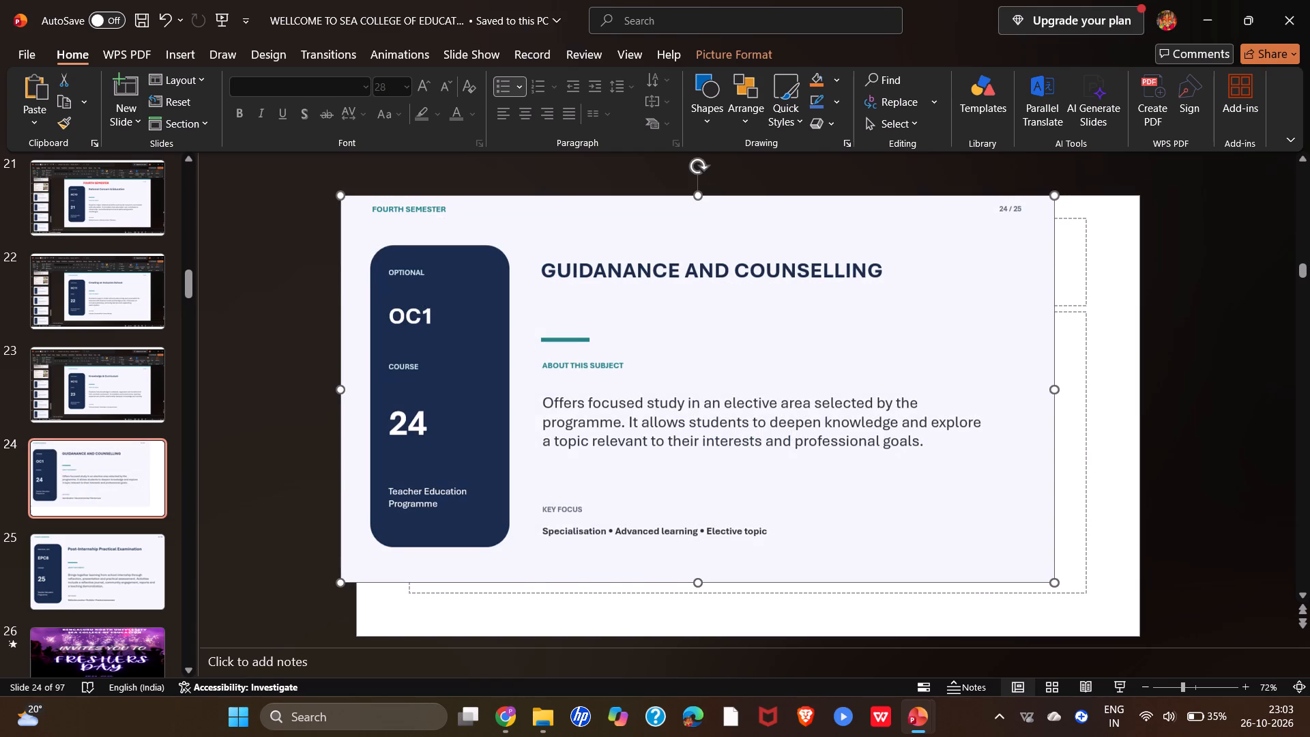
drag(1051, 588, 1074, 605)
click(1202, 439)
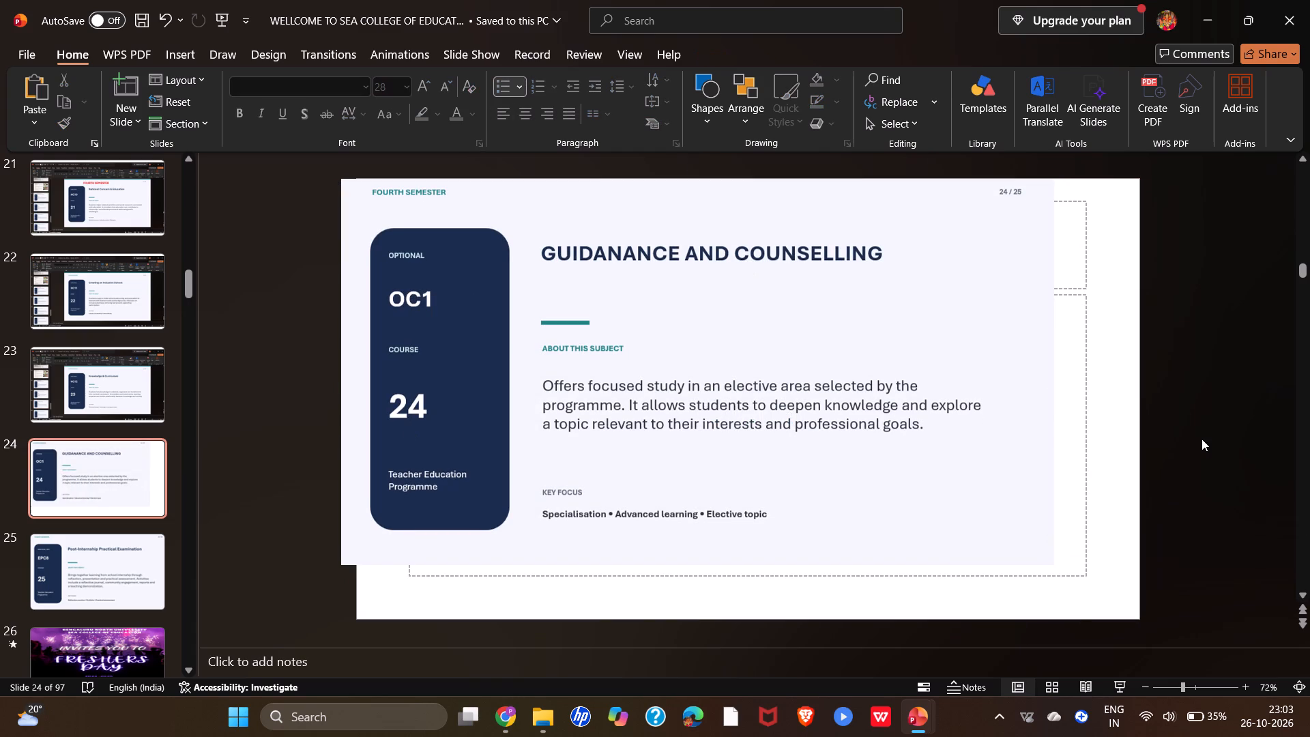
click(1067, 561)
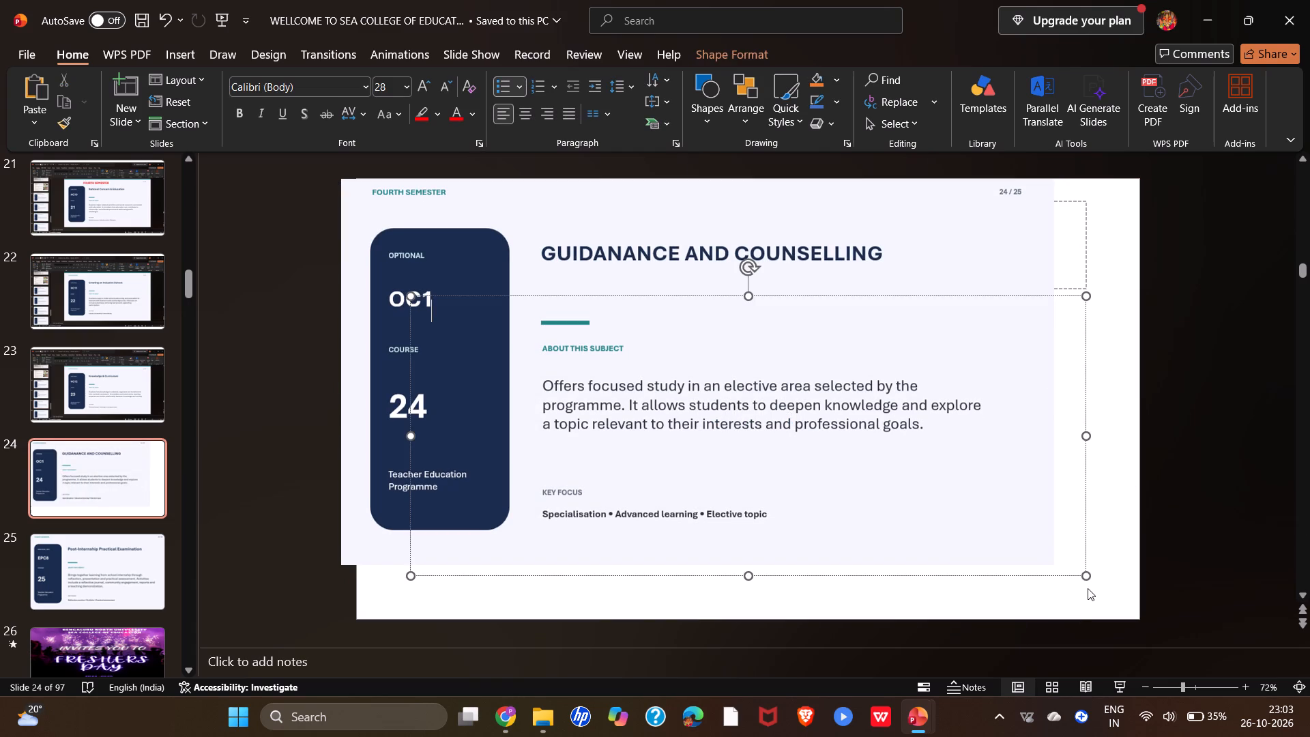
drag(1086, 574, 1146, 617)
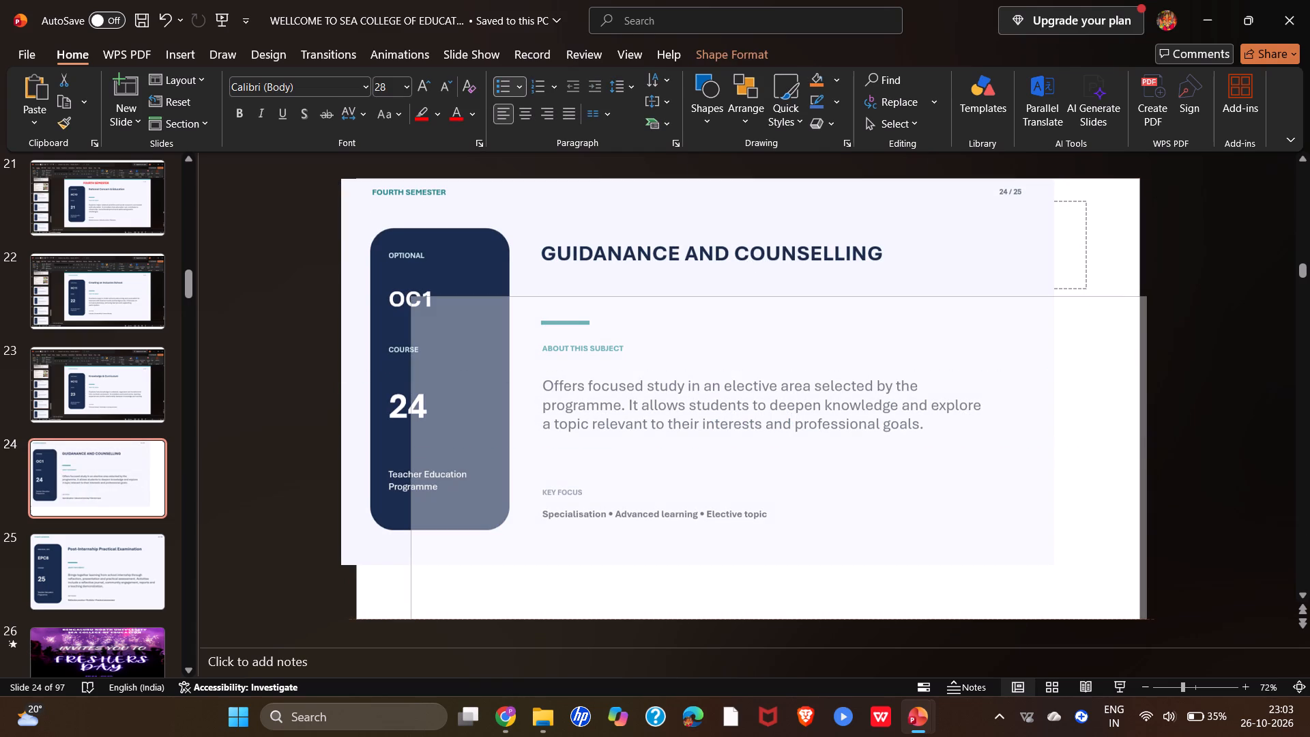
drag(1146, 617, 1147, 617)
click(1215, 491)
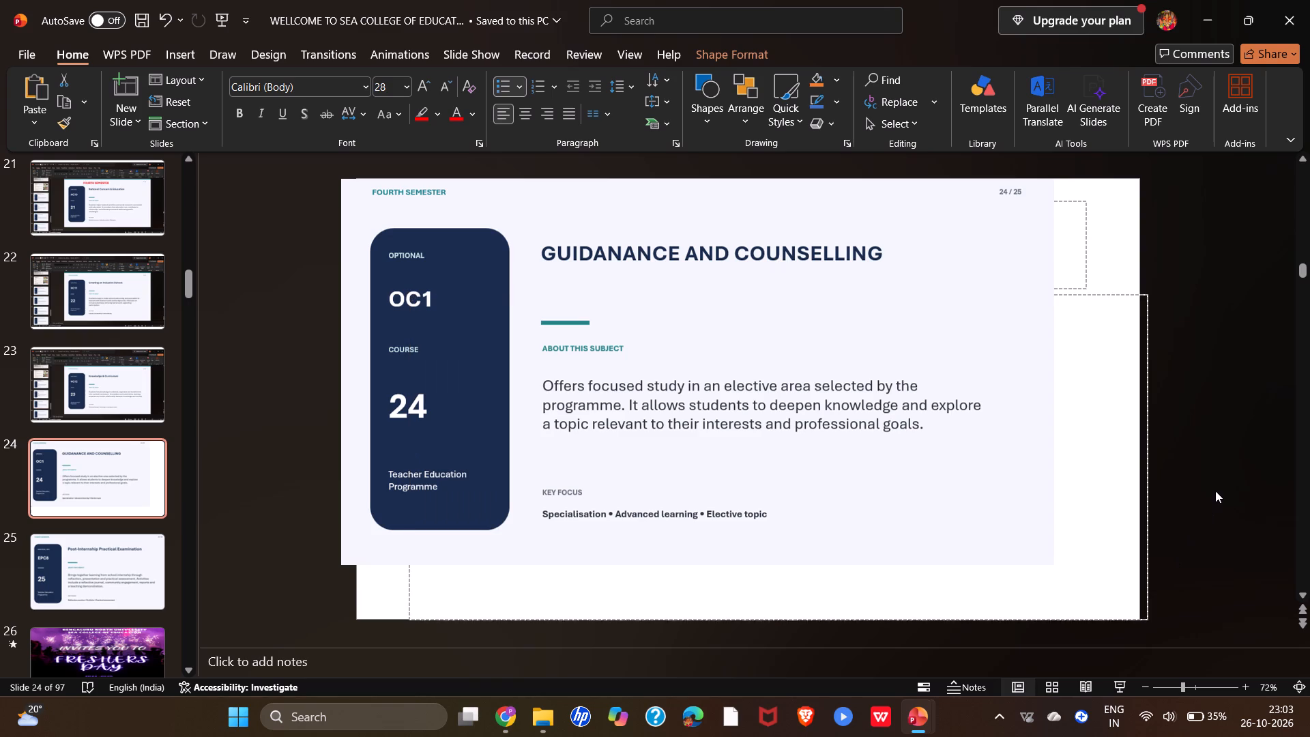
click(1028, 395)
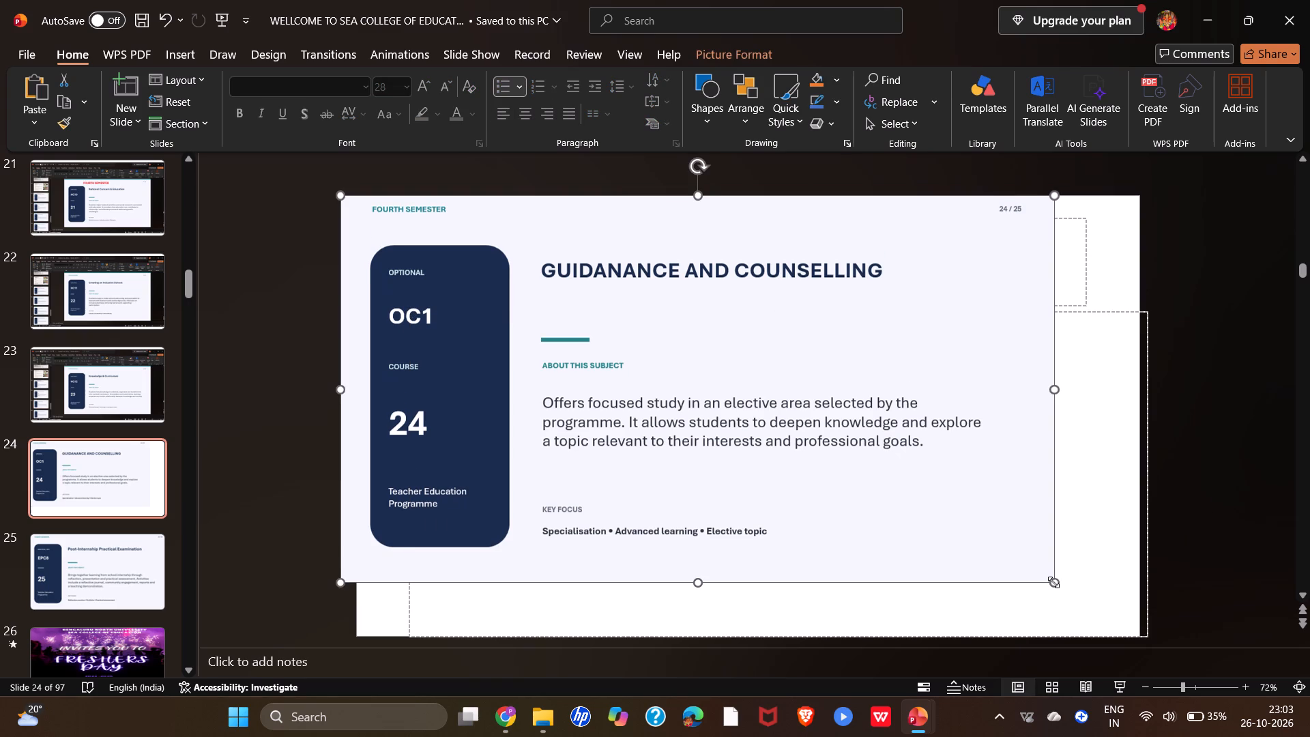
drag(1052, 581, 1157, 637)
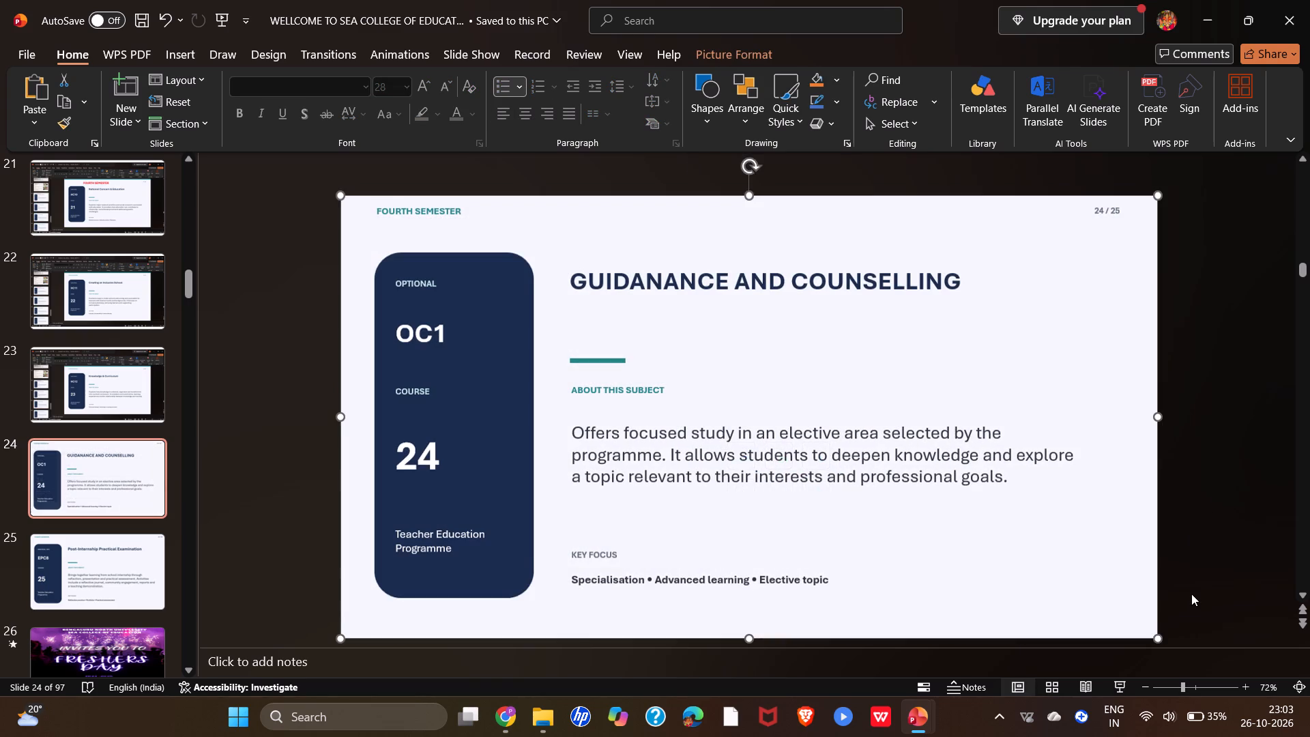
click(1191, 594)
Crop the screenshot on slide 23 to the "Knowledge & Curriculum" slide content, cutting off the surrounding program window.
click(127, 383)
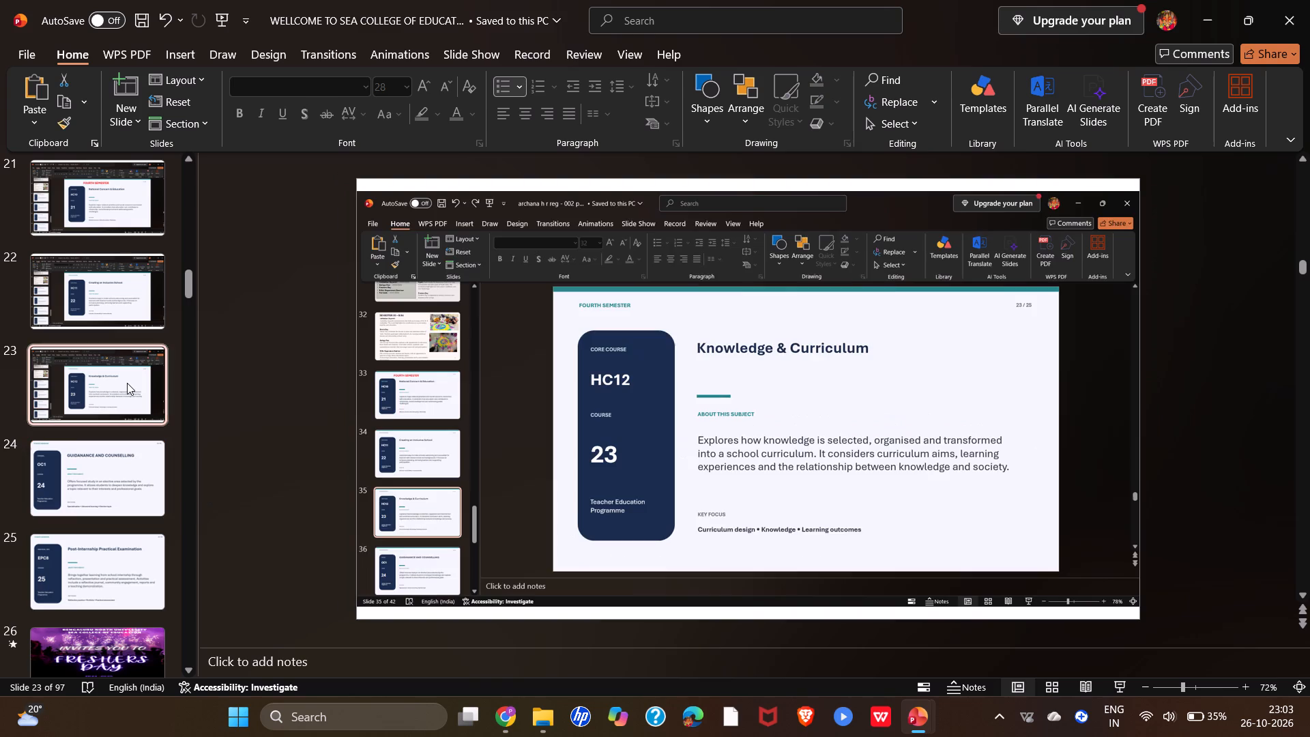
right_click(524, 388)
click(581, 222)
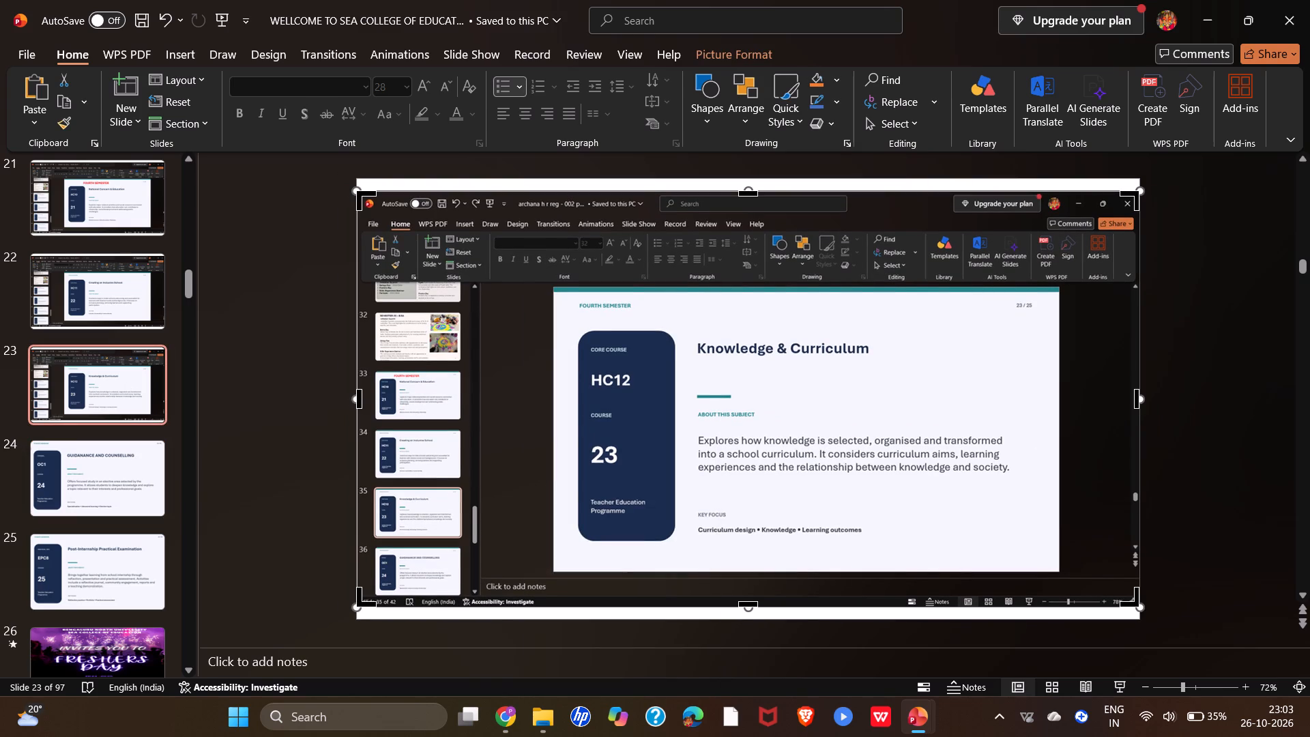
drag(1132, 195, 1077, 267)
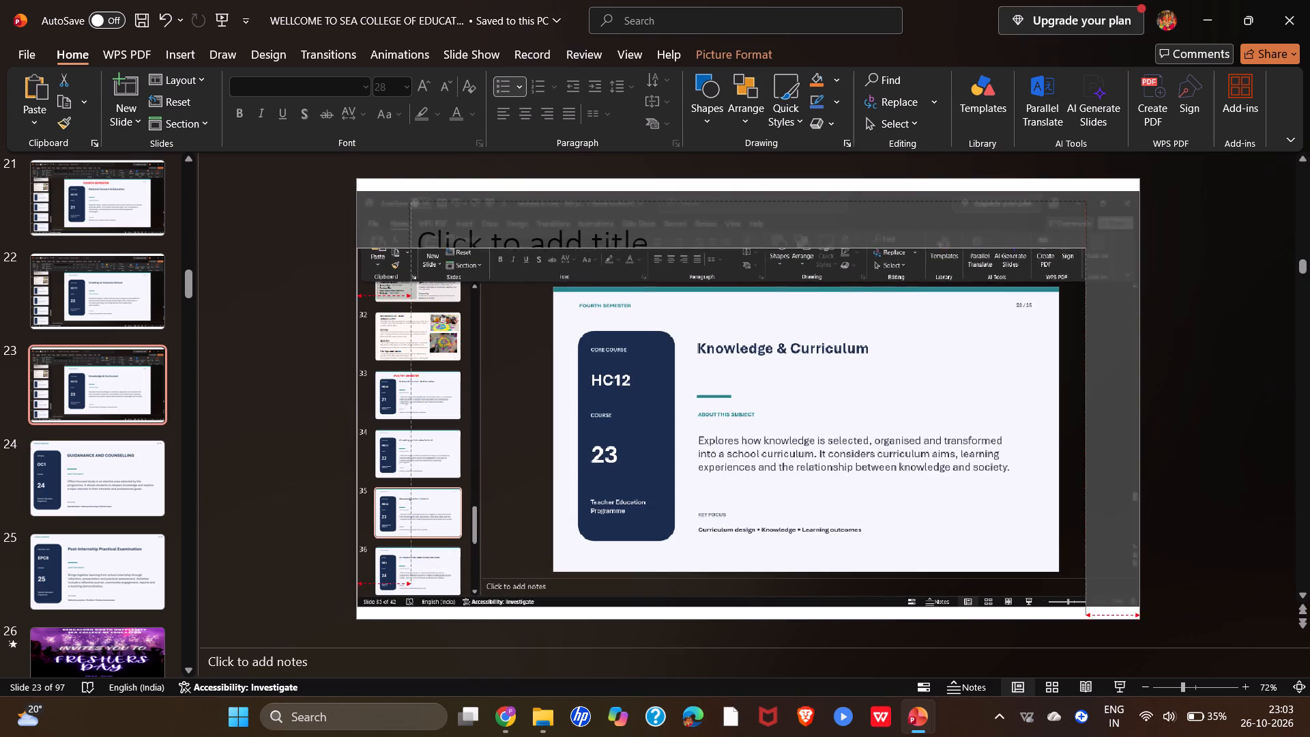
drag(1077, 267, 1049, 295)
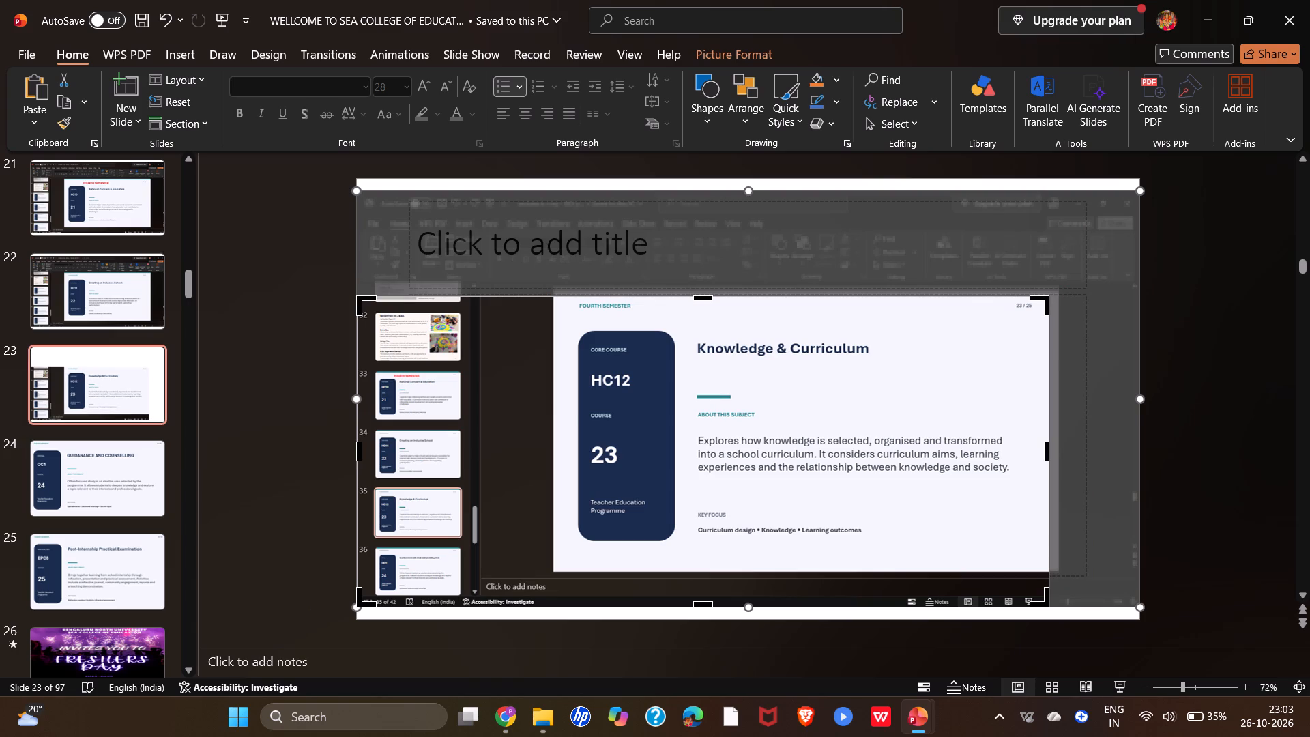
drag(364, 601, 556, 575)
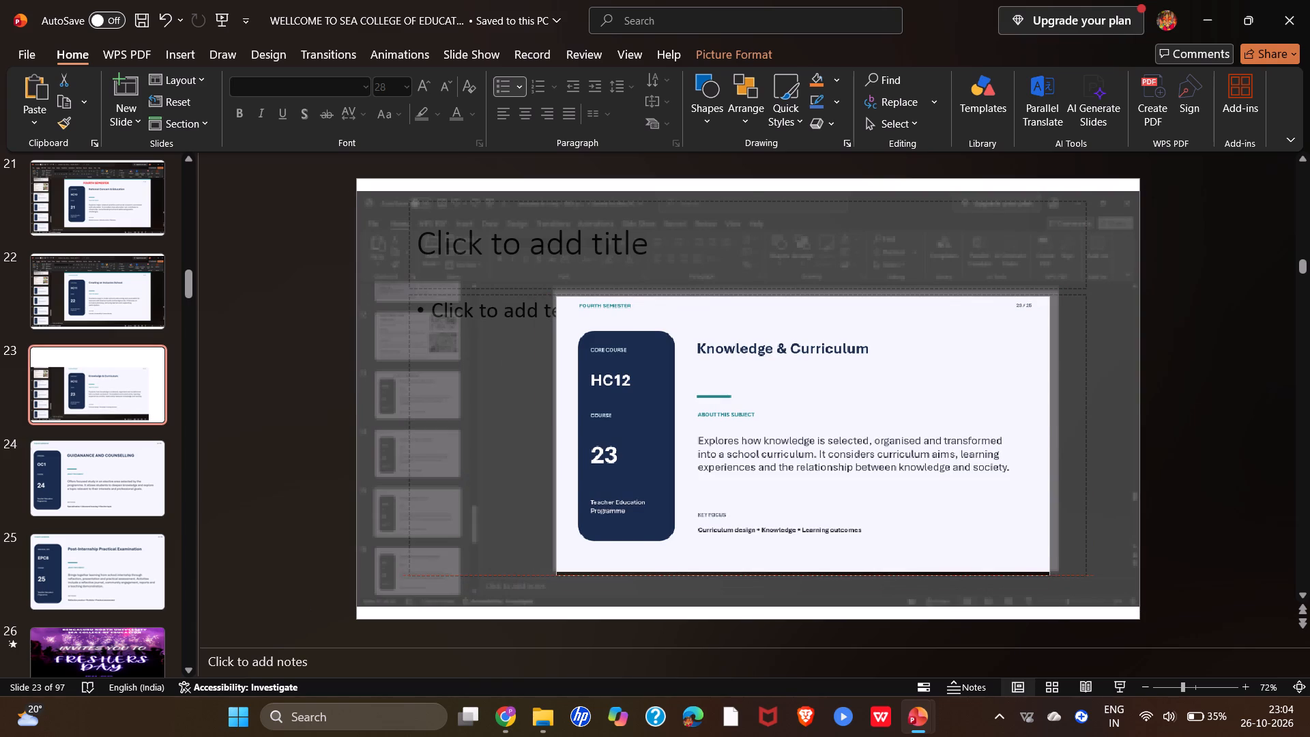
drag(556, 575, 555, 574)
click(239, 534)
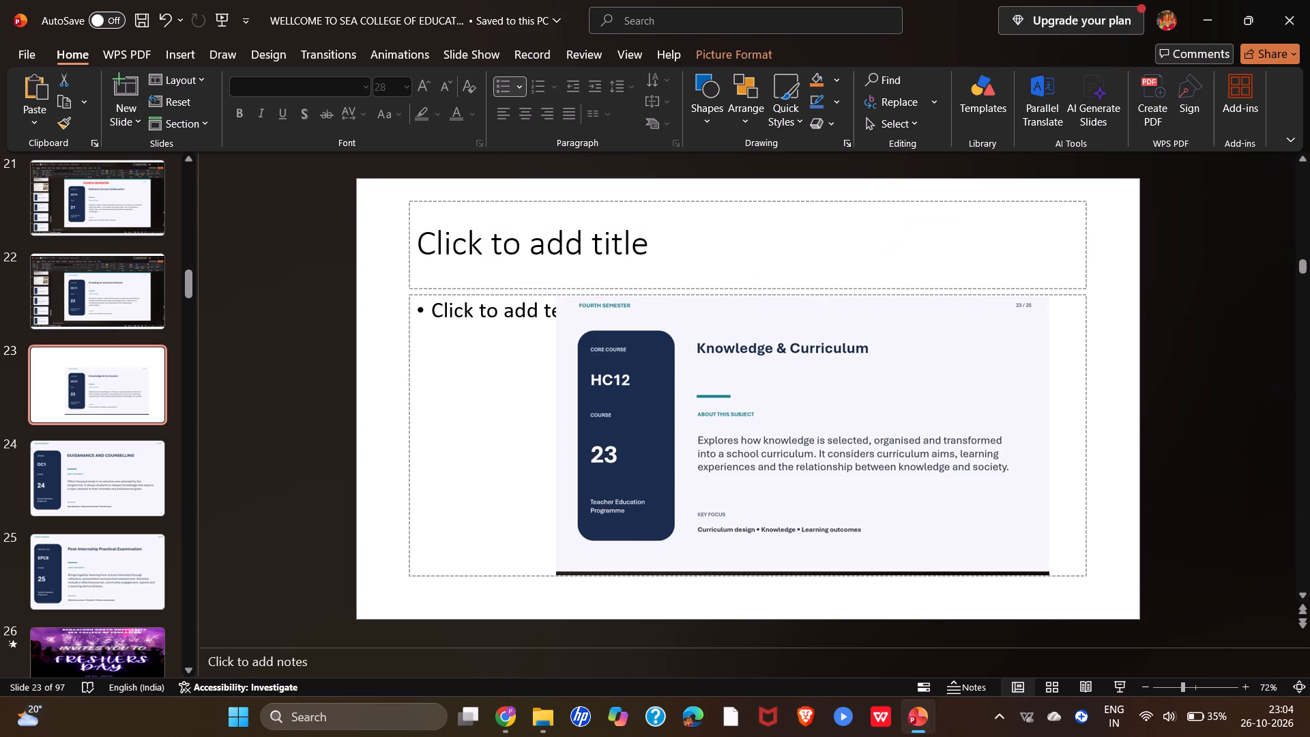
Enlarge the cropped "Knowledge & Curriculum" picture on slide 23 to cover the whole slide.
click(678, 466)
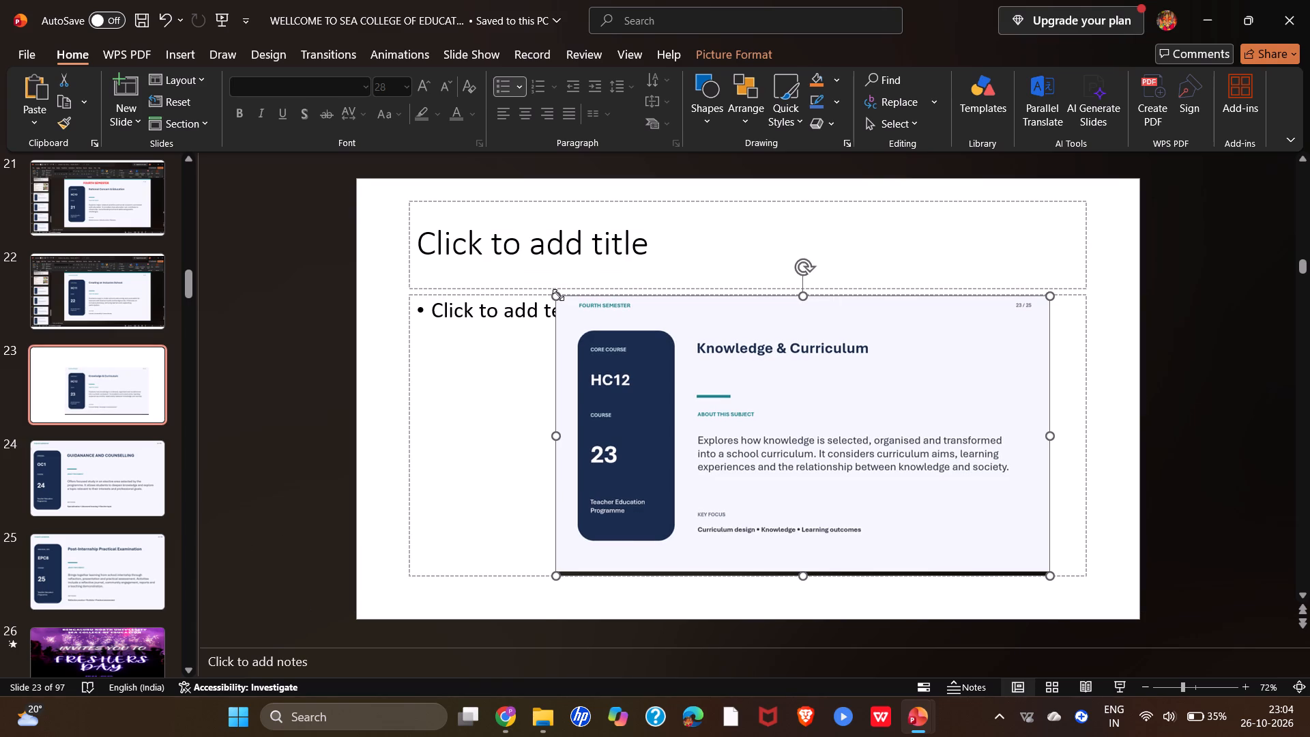
drag(558, 295, 370, 179)
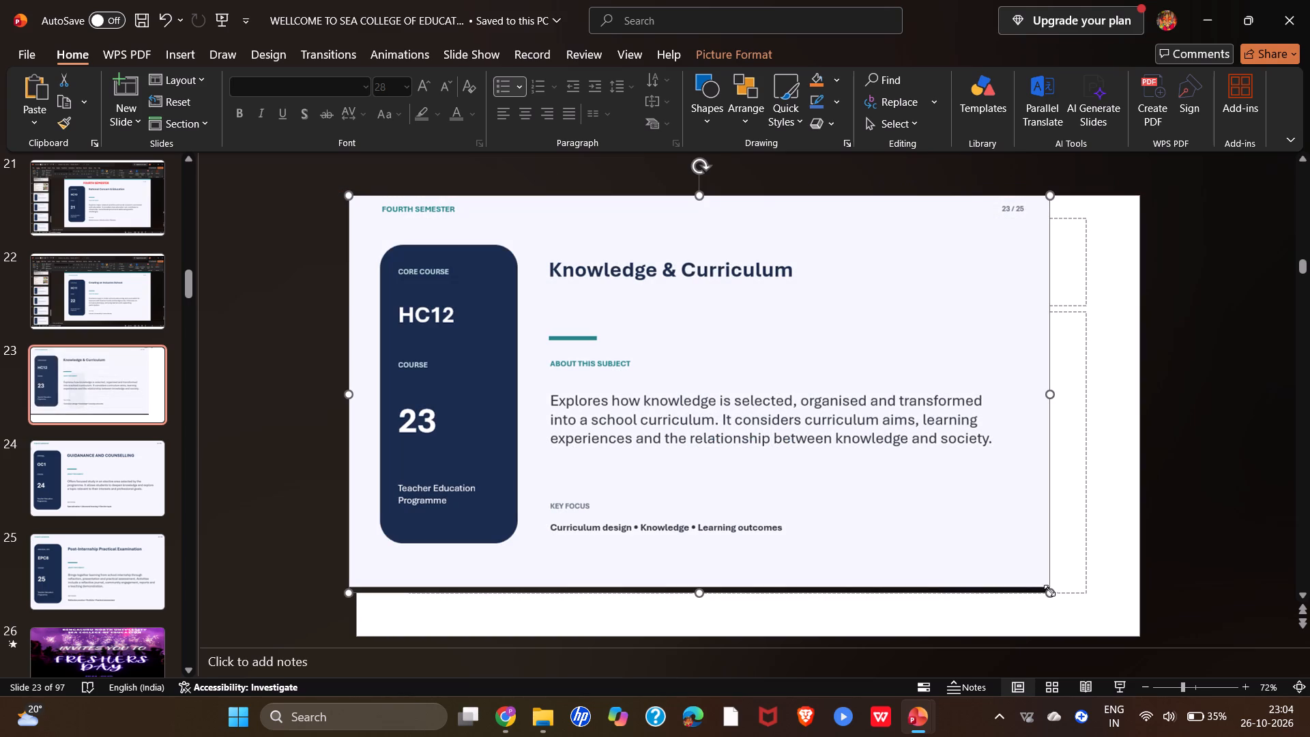
drag(1049, 591, 1148, 650)
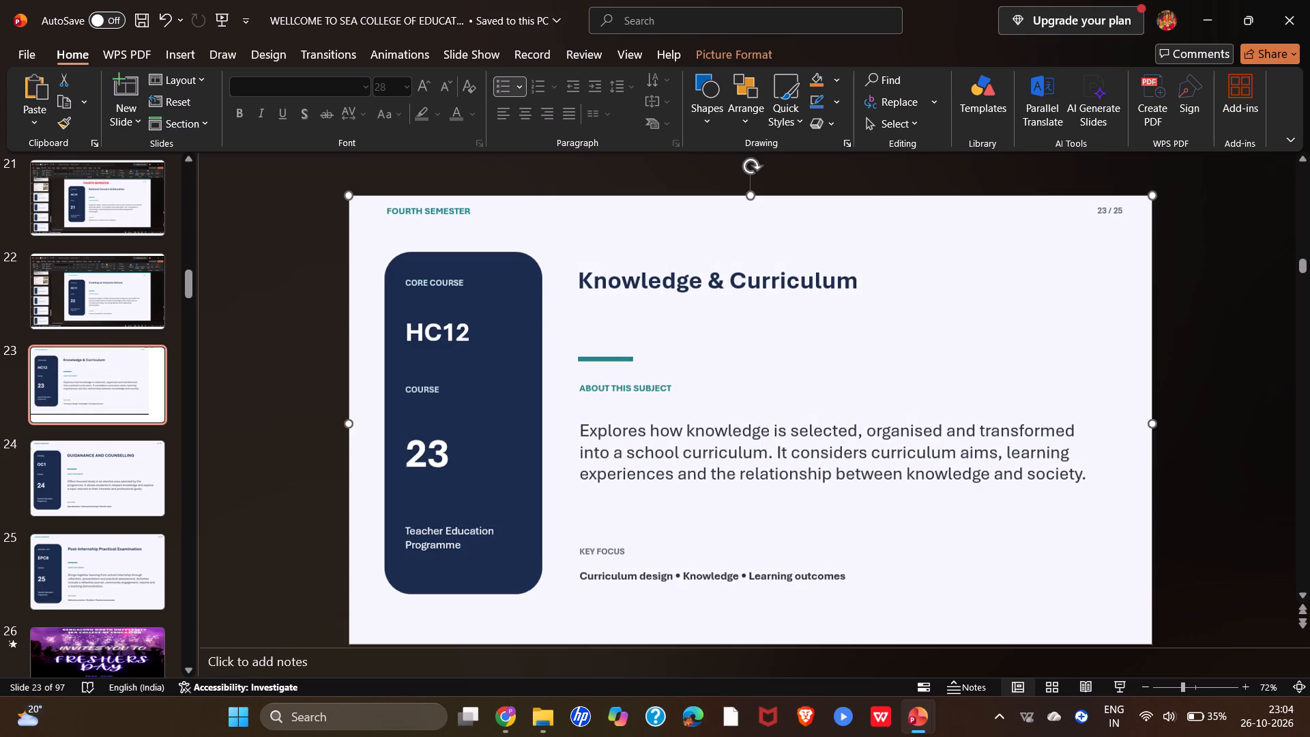
click(1196, 523)
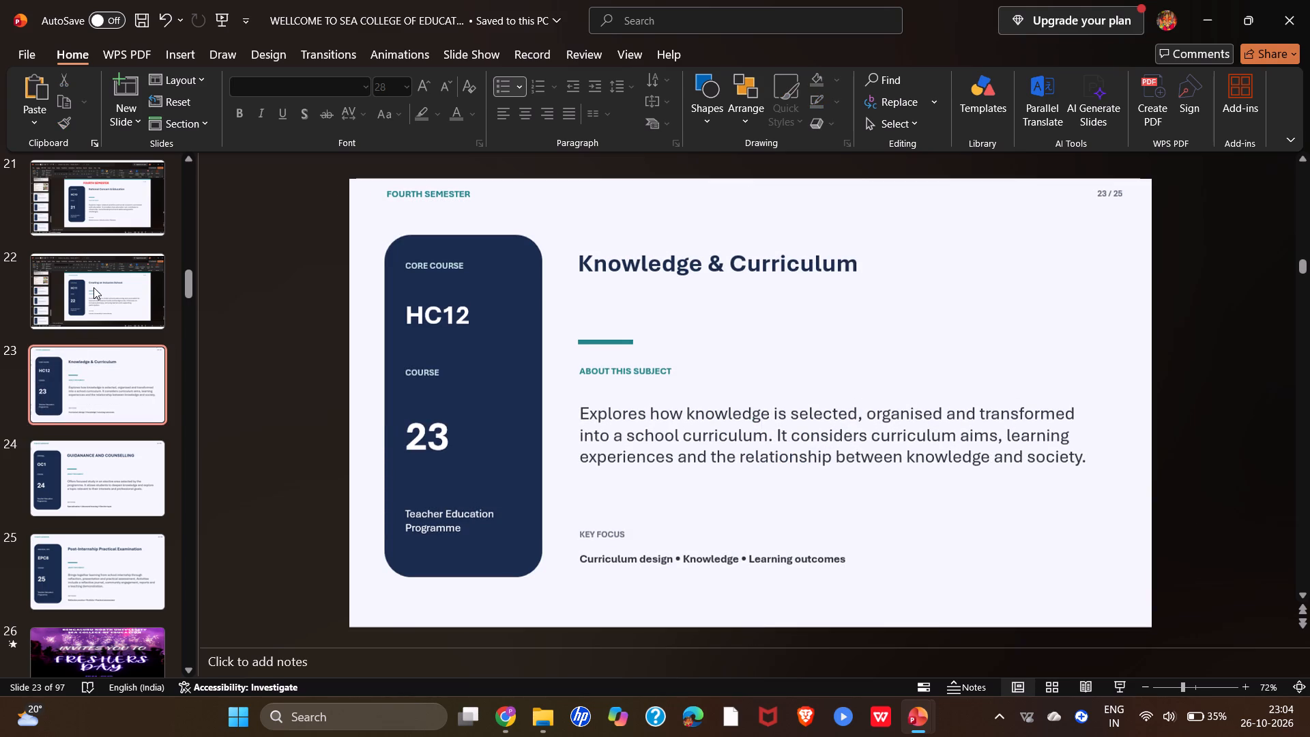
Crop the screenshot on slide 22 to just the "Creating an Inclusive School" slide content.
click(93, 287)
right_click(595, 388)
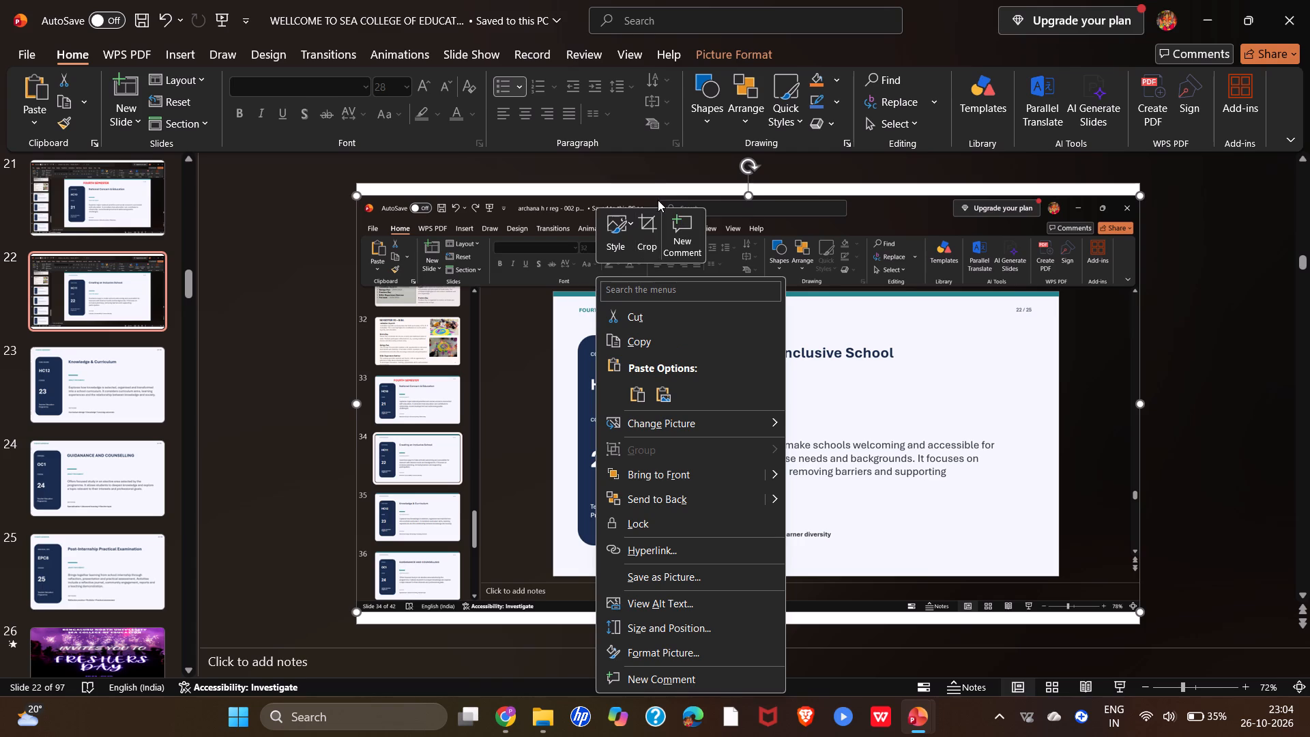
click(653, 228)
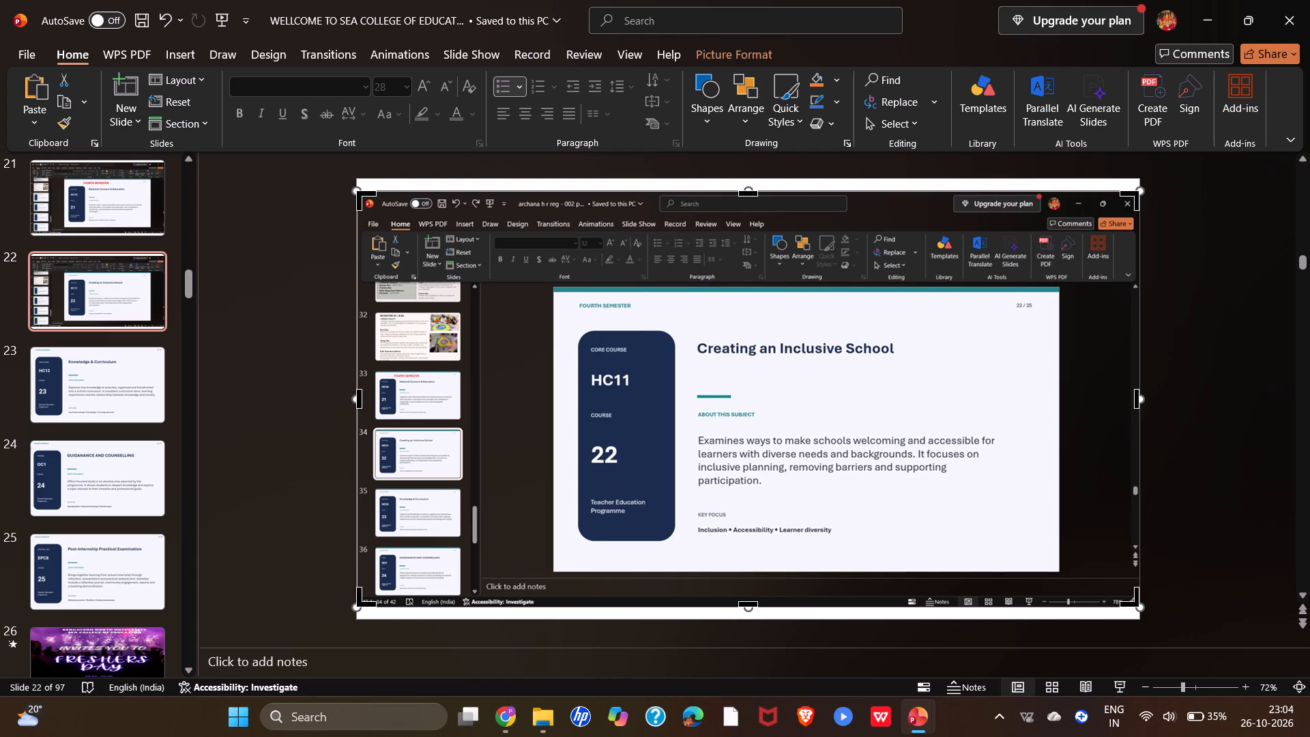
drag(1129, 197, 1043, 287)
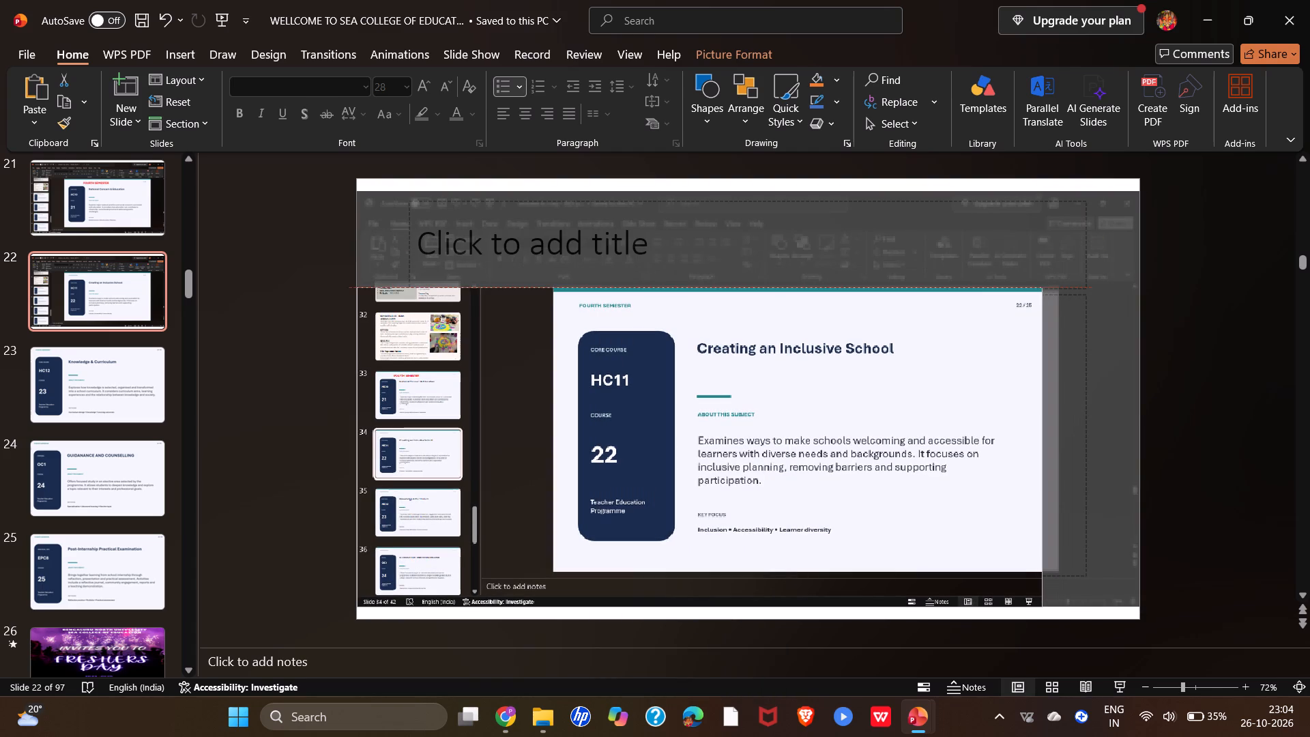
drag(1043, 287, 1047, 296)
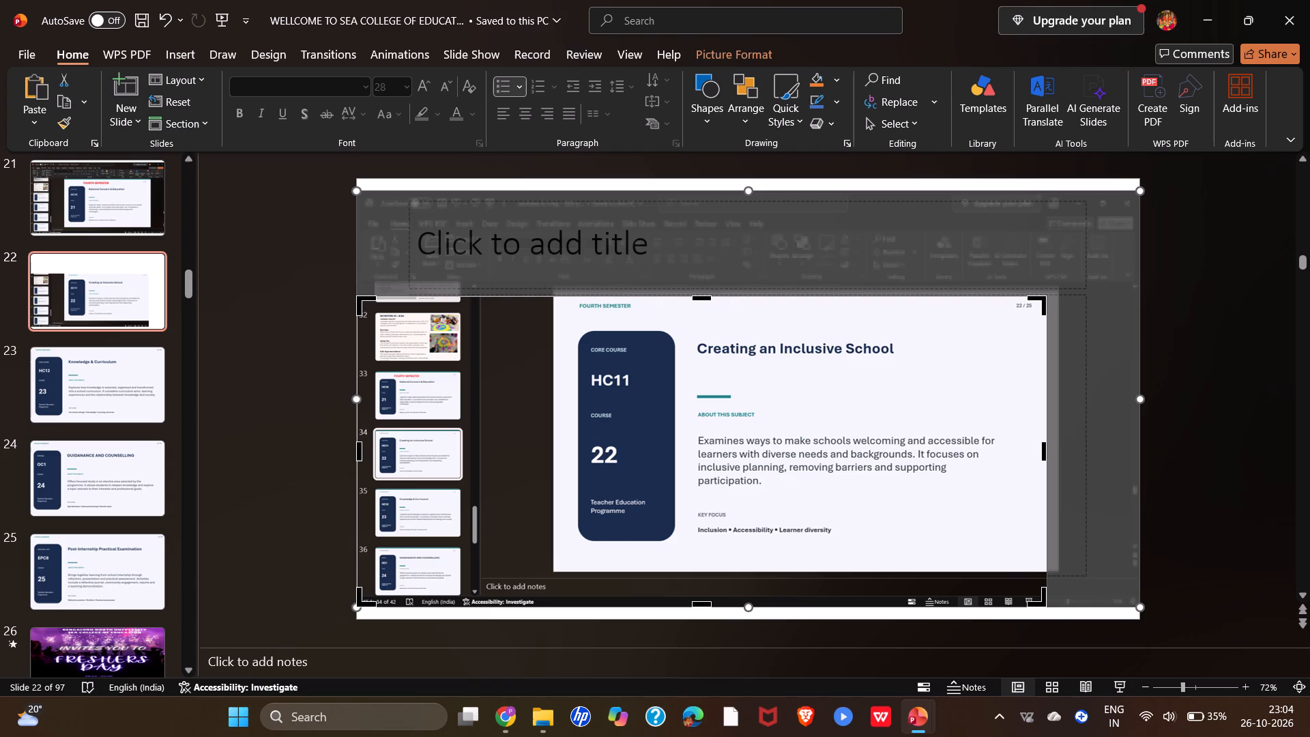
click(363, 600)
drag(363, 600, 564, 562)
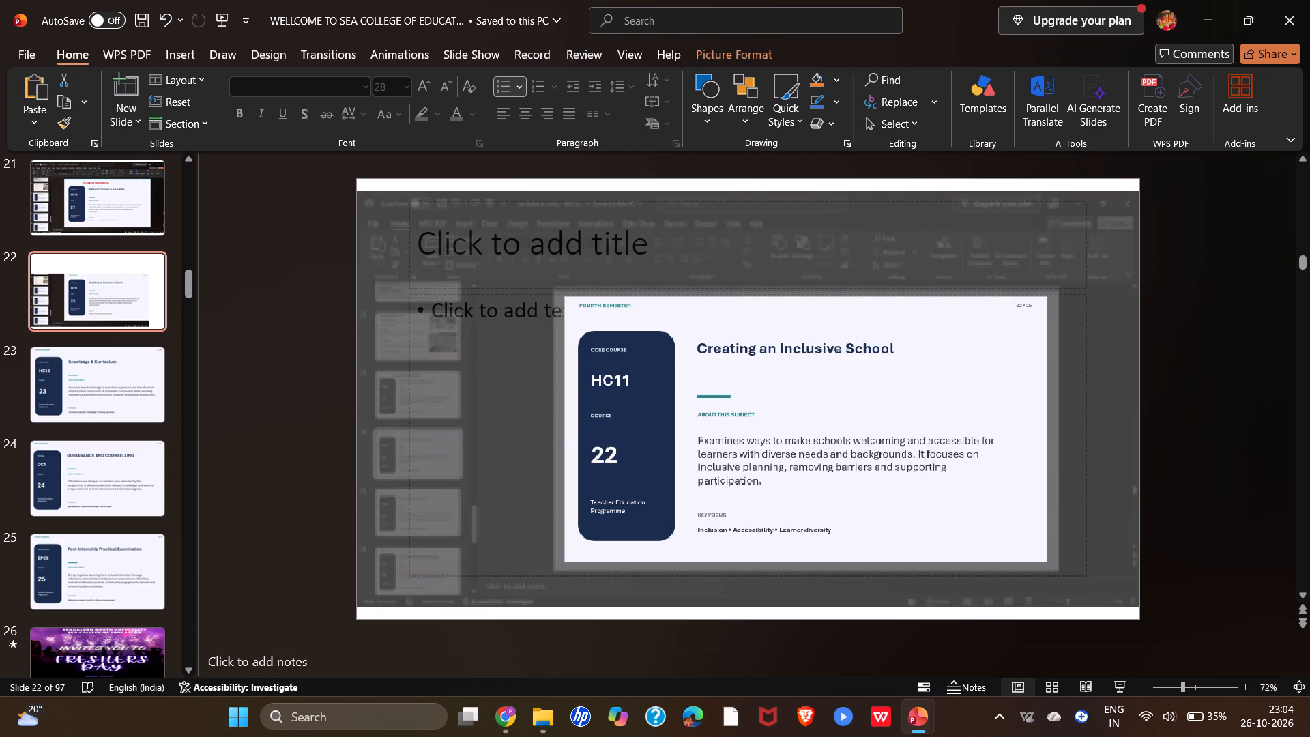
drag(564, 562, 564, 563)
click(274, 516)
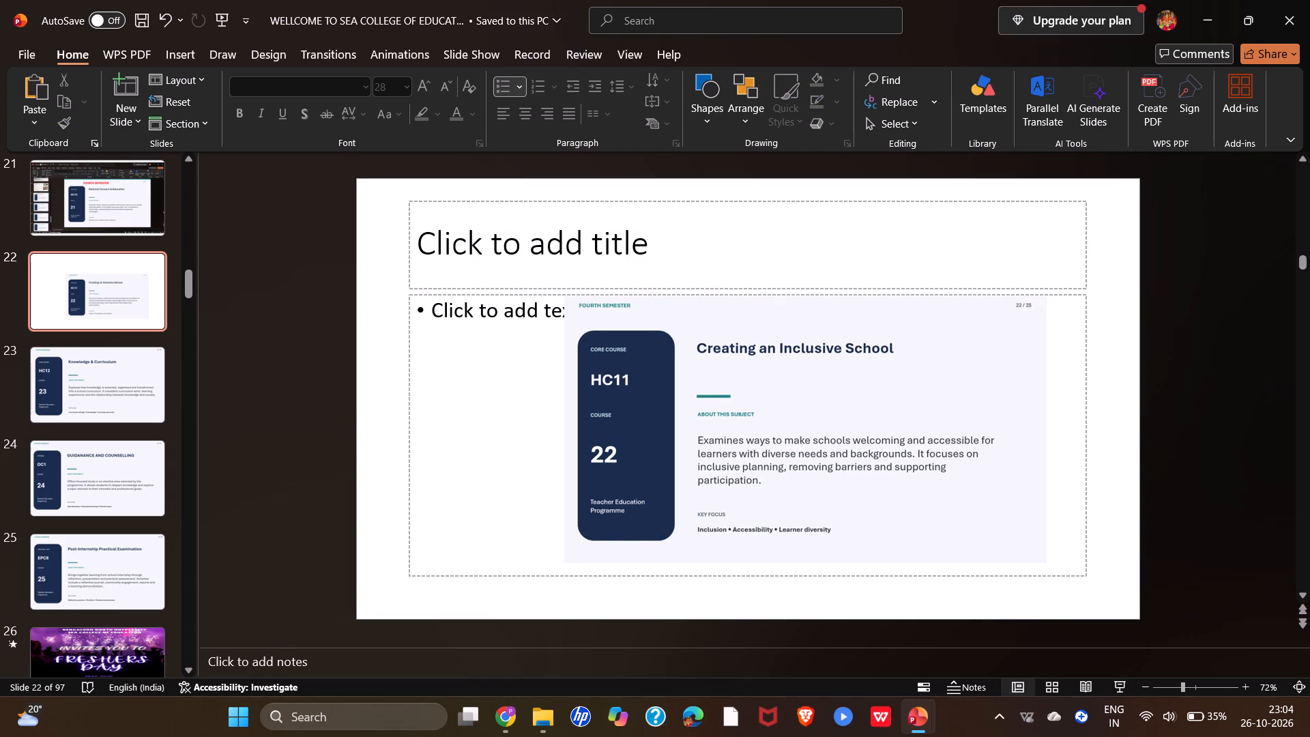
Enlarge the cropped "Creating an Inclusive School" picture on slide 22 to cover the whole slide.
click(738, 408)
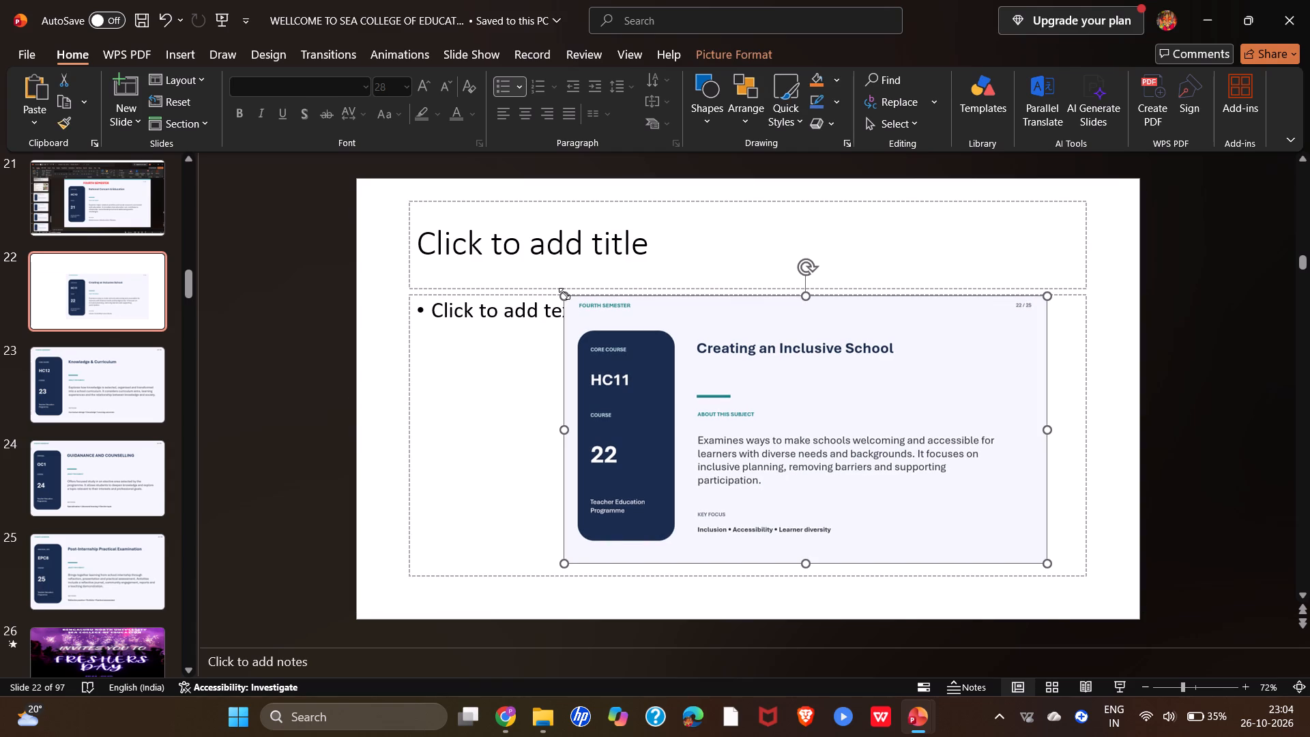
drag(564, 294, 362, 182)
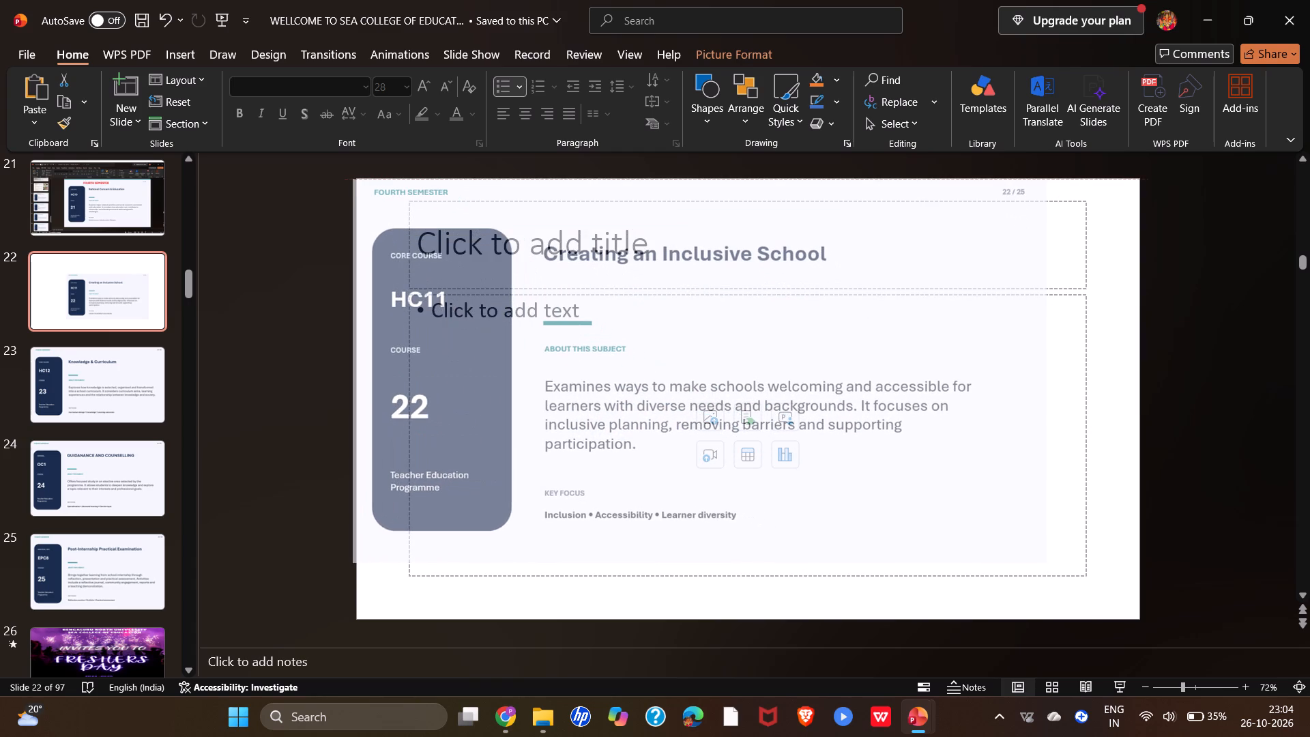
drag(362, 182, 362, 179)
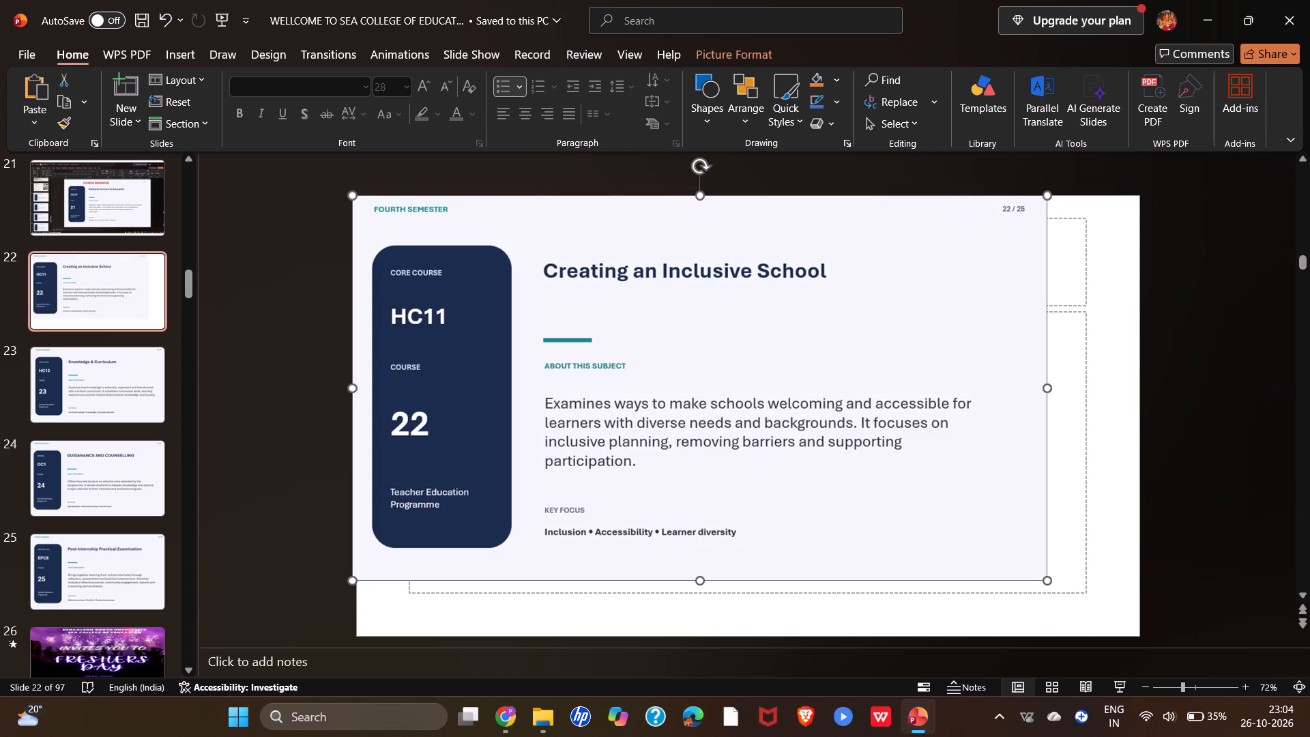
drag(1044, 577, 1124, 632)
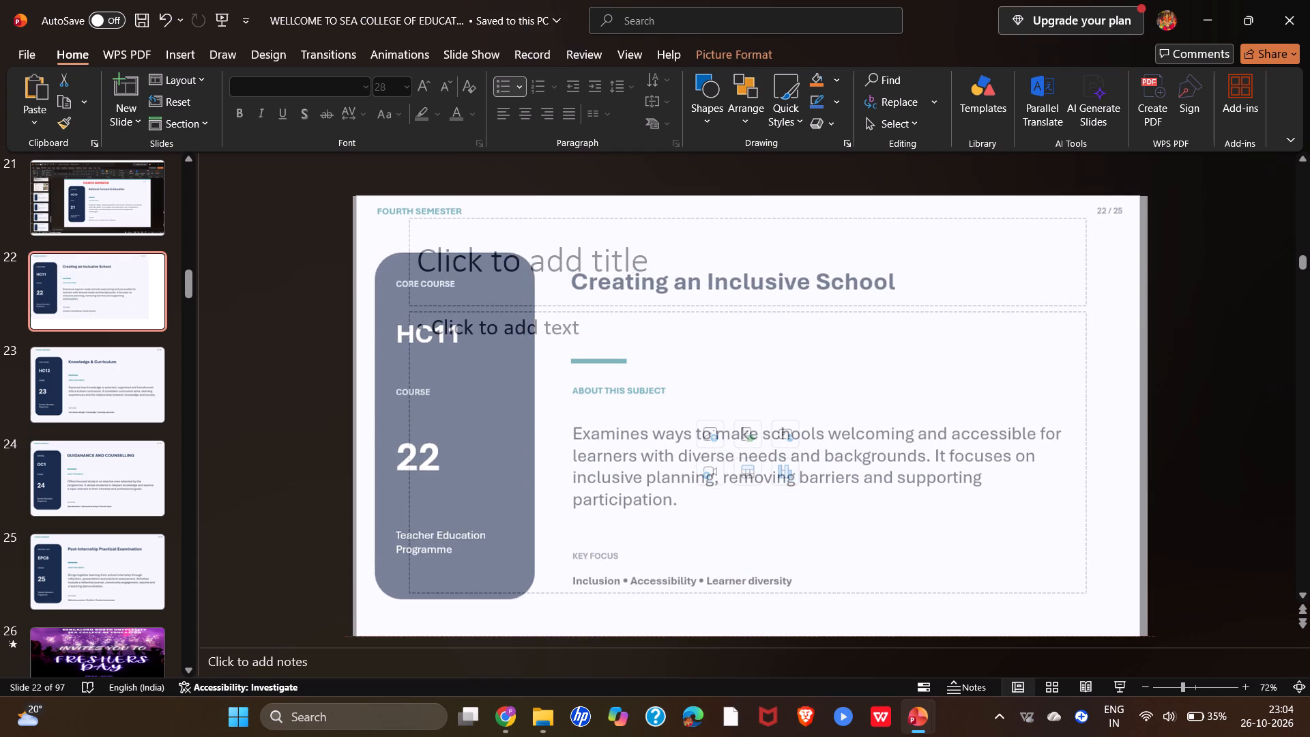
drag(1124, 632, 1128, 633)
click(1223, 500)
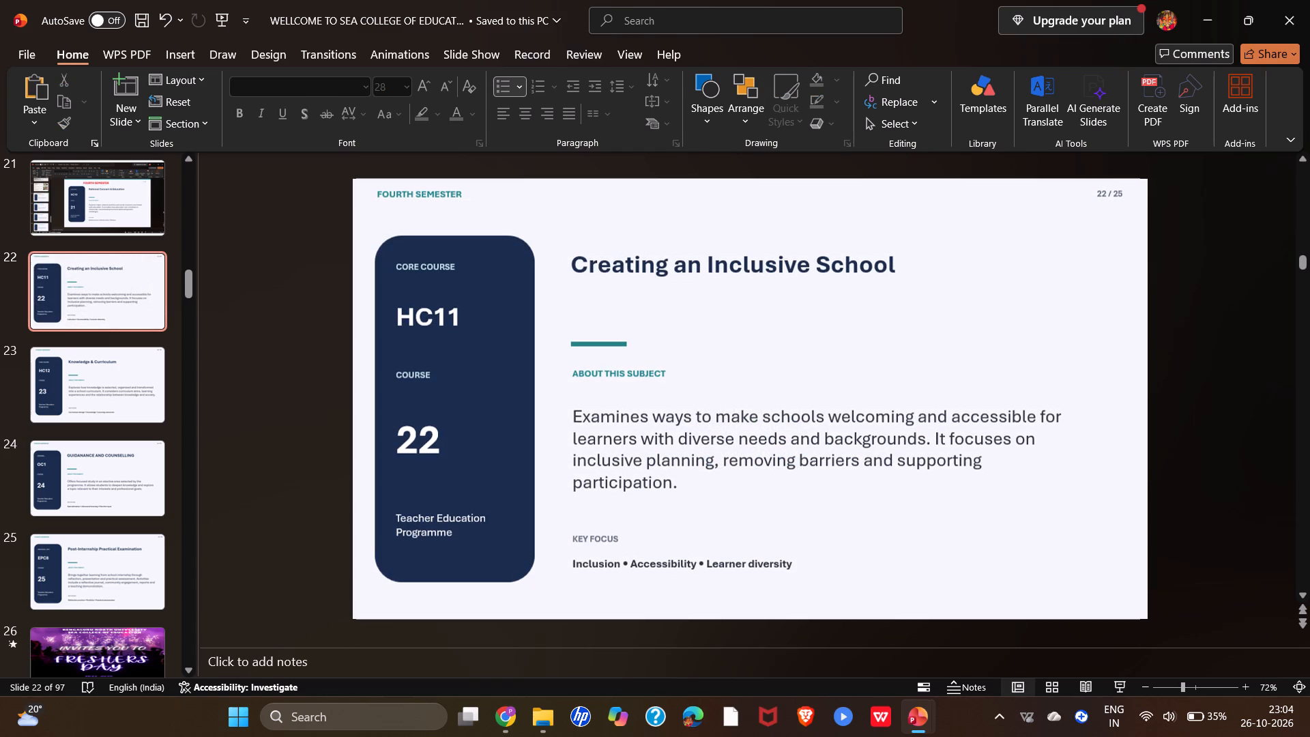
Crop the screenshot on slide 21 to just the "National Concern & Education" slide content, cutting off the surrounding program window.
scroll(62, 332, up, 1)
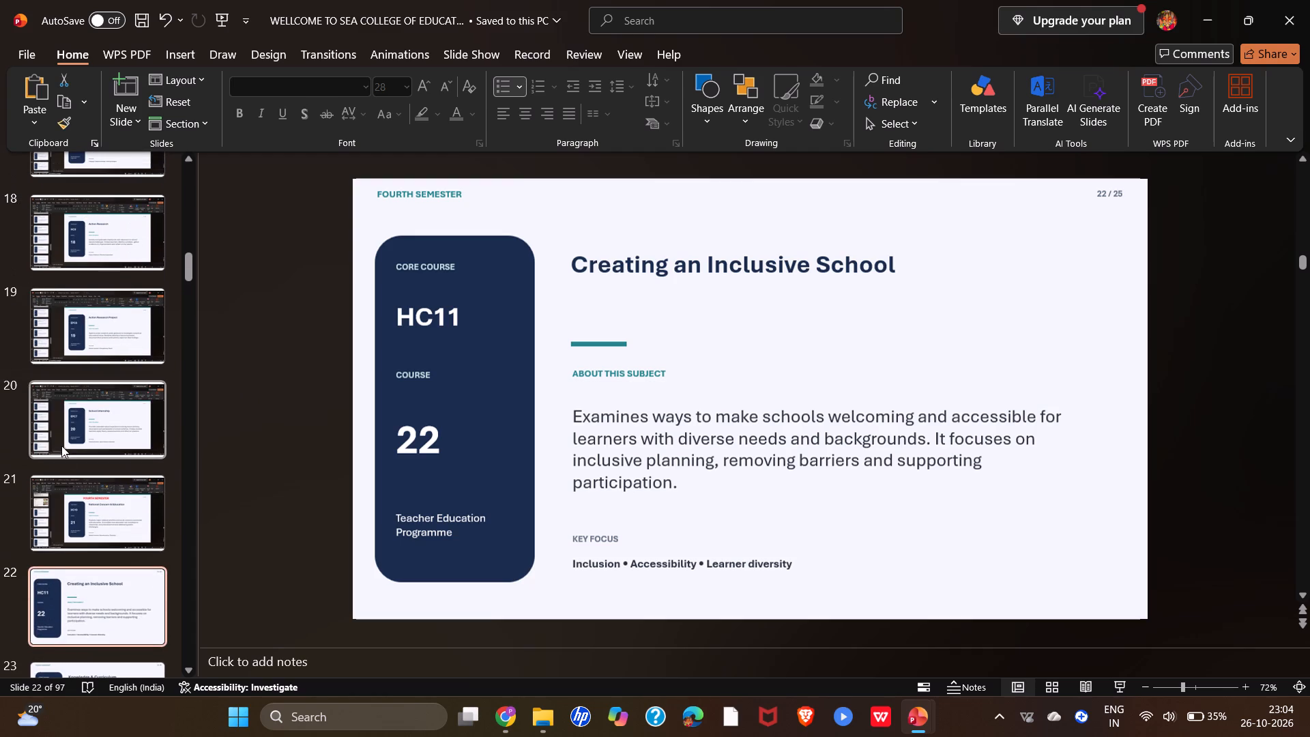
click(77, 521)
right_click(636, 444)
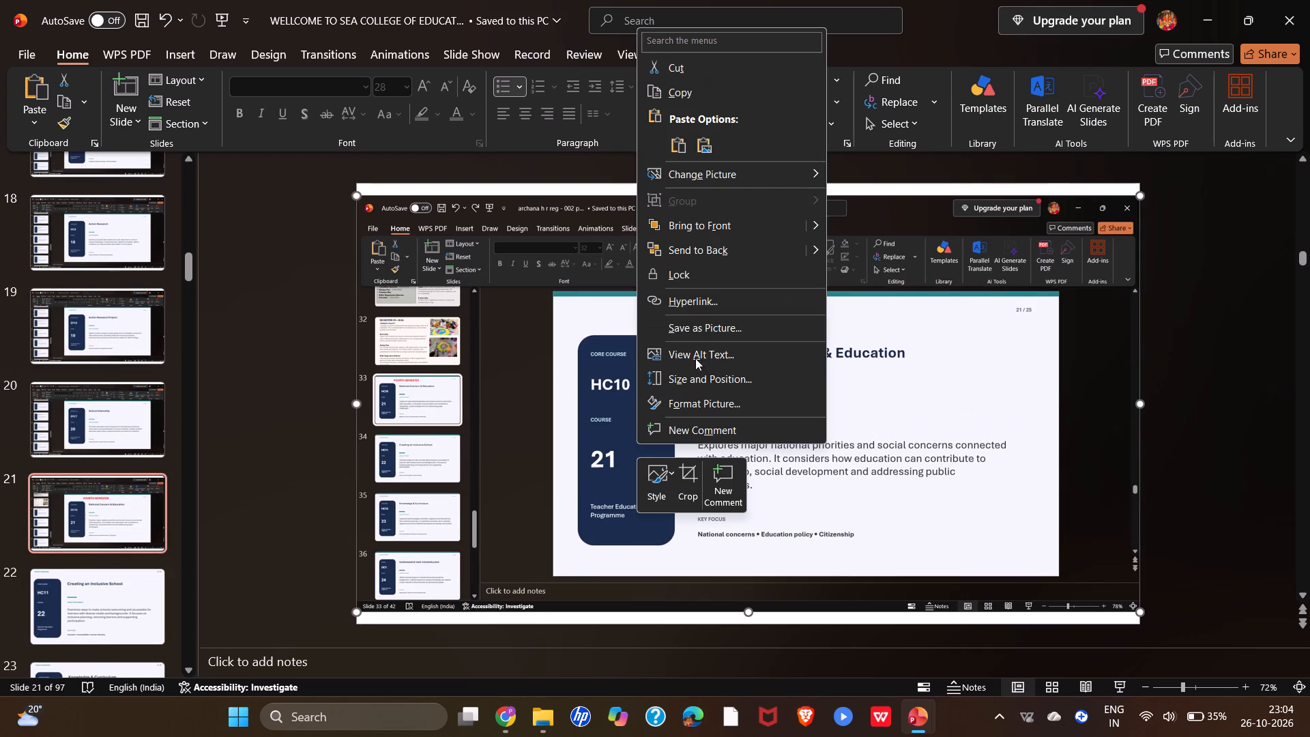
click(687, 481)
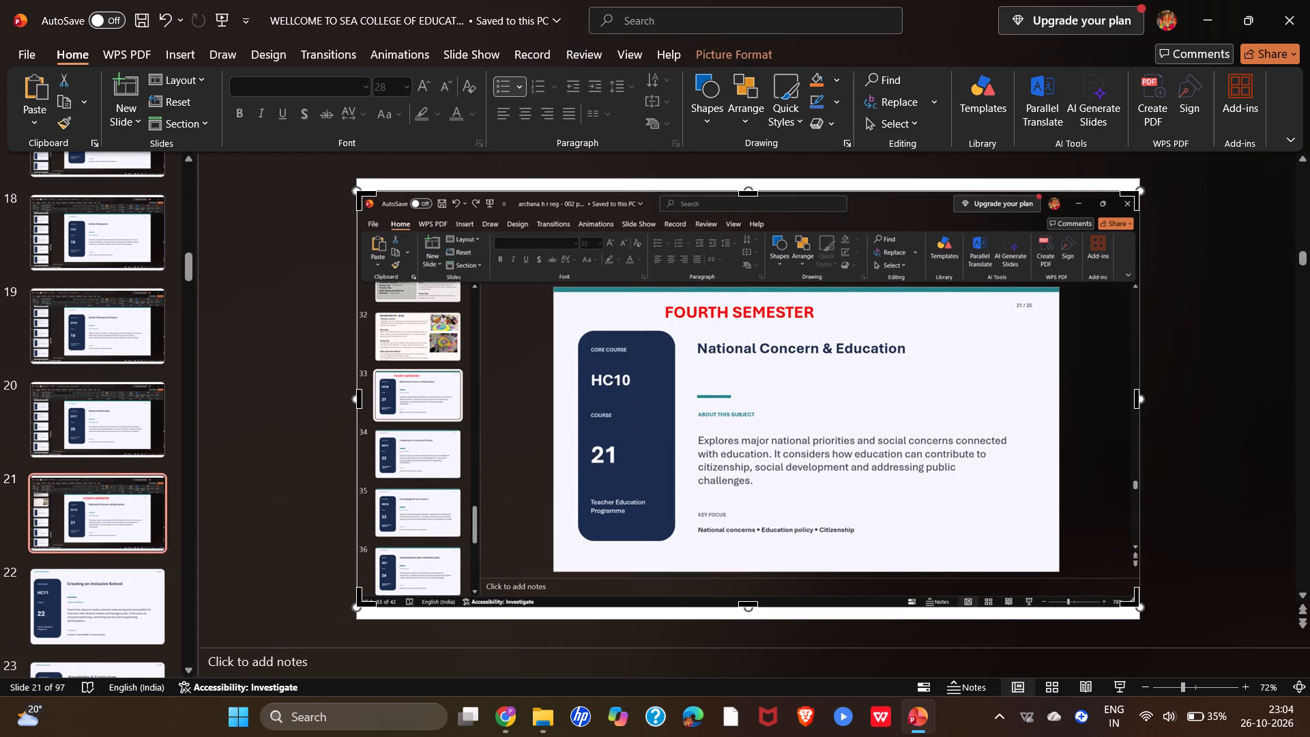
drag(1132, 195, 1049, 300)
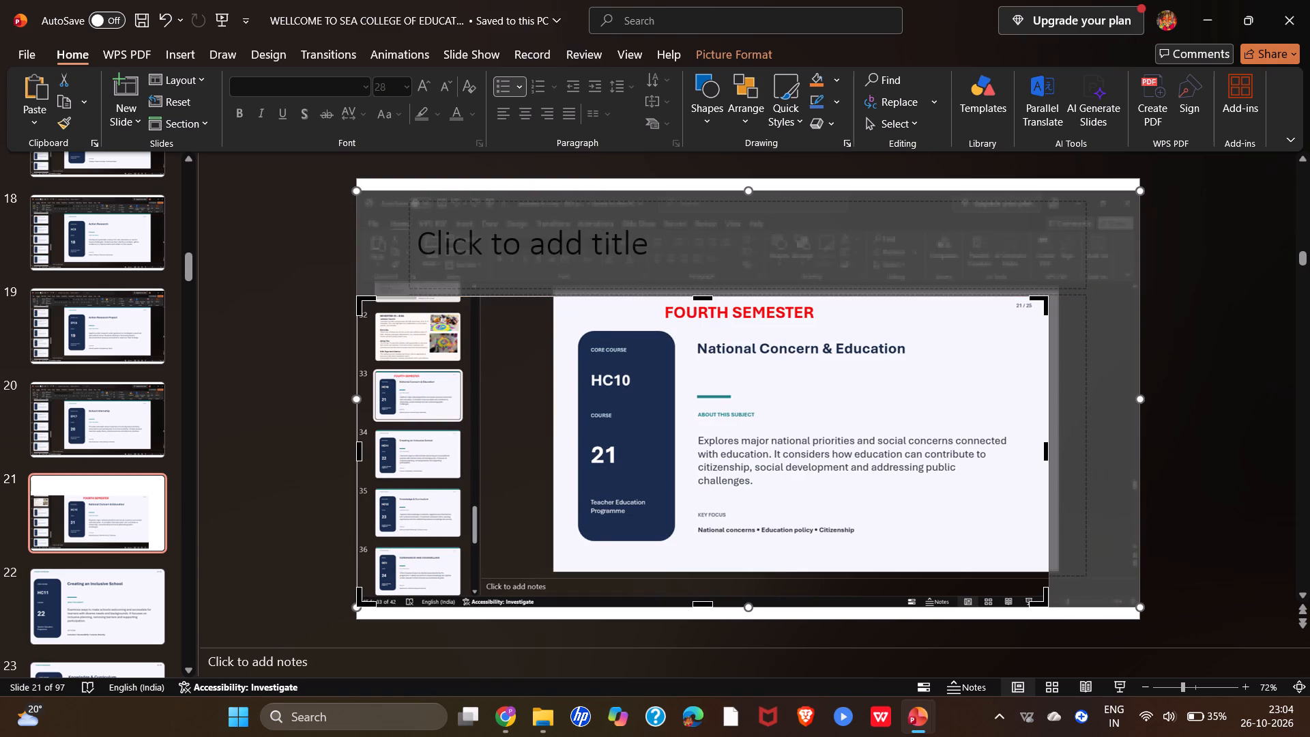
drag(363, 601, 551, 578)
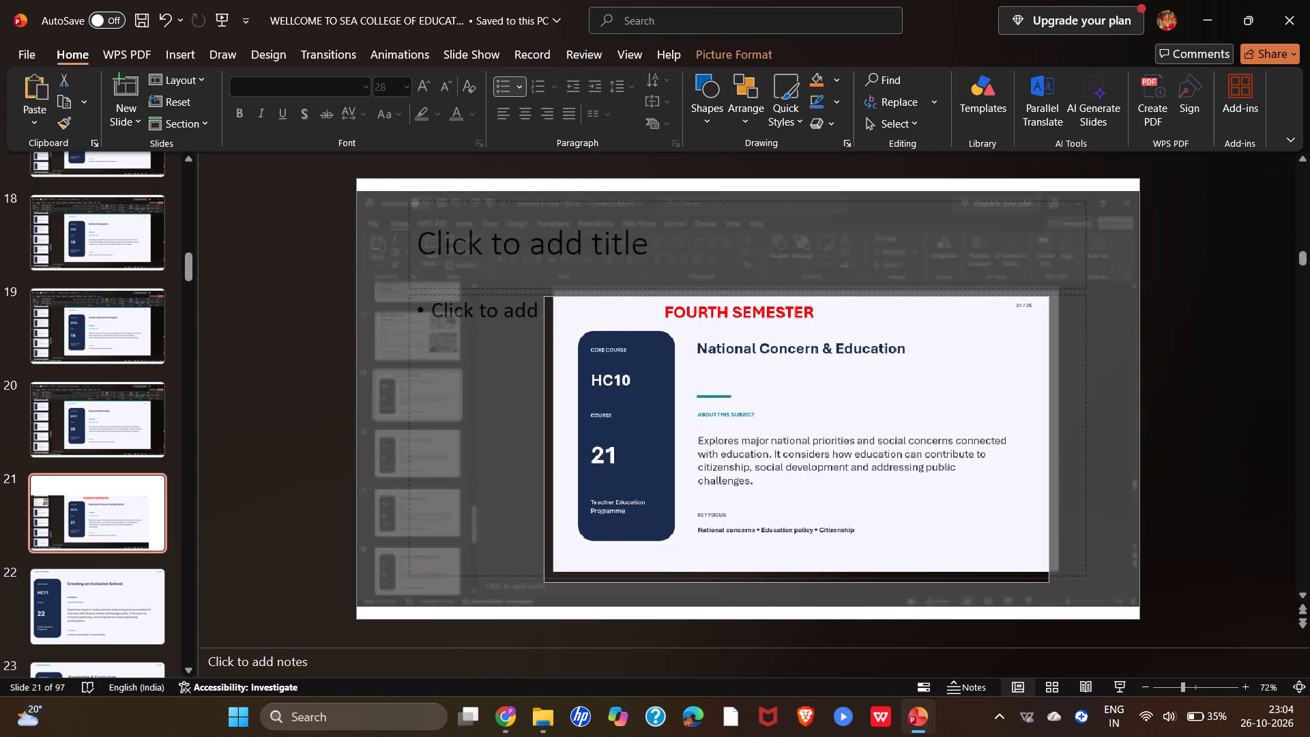
drag(551, 578, 561, 570)
click(226, 542)
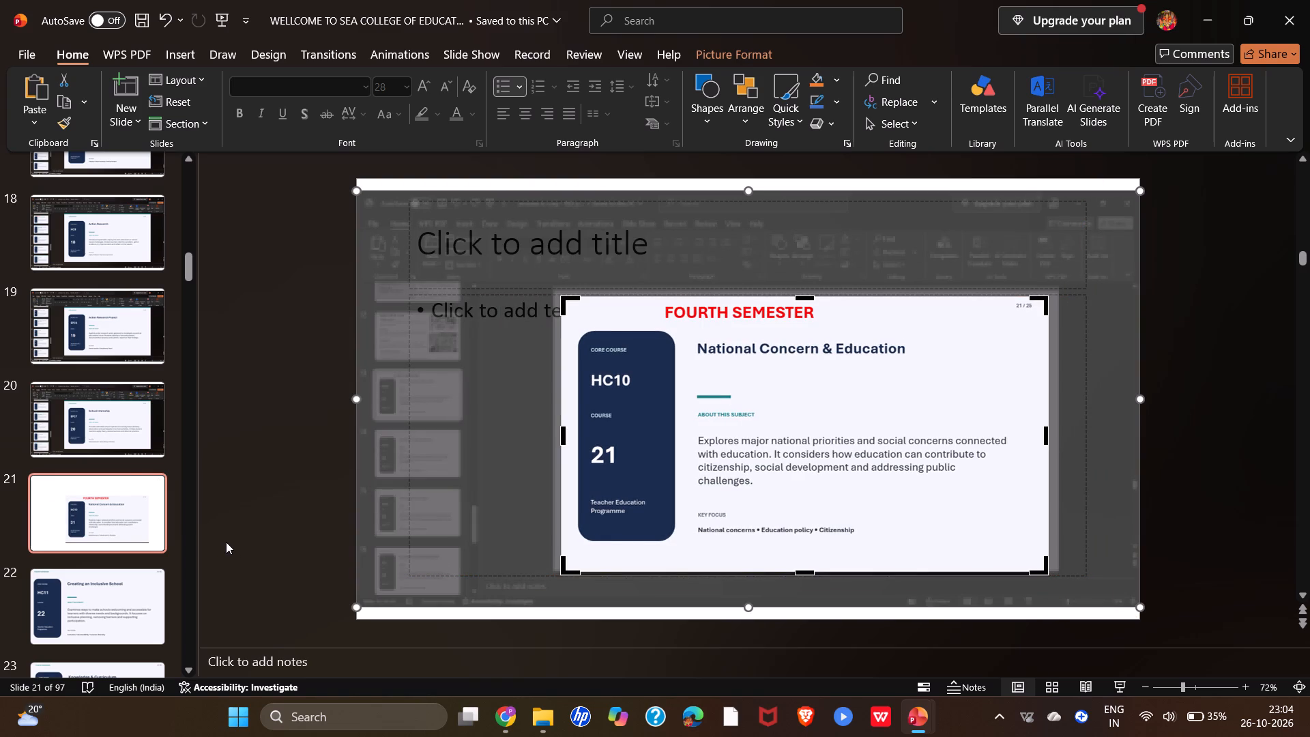
Enlarge the cropped "National Concern & Education" picture on slide 21 to cover the whole slide.
click(583, 452)
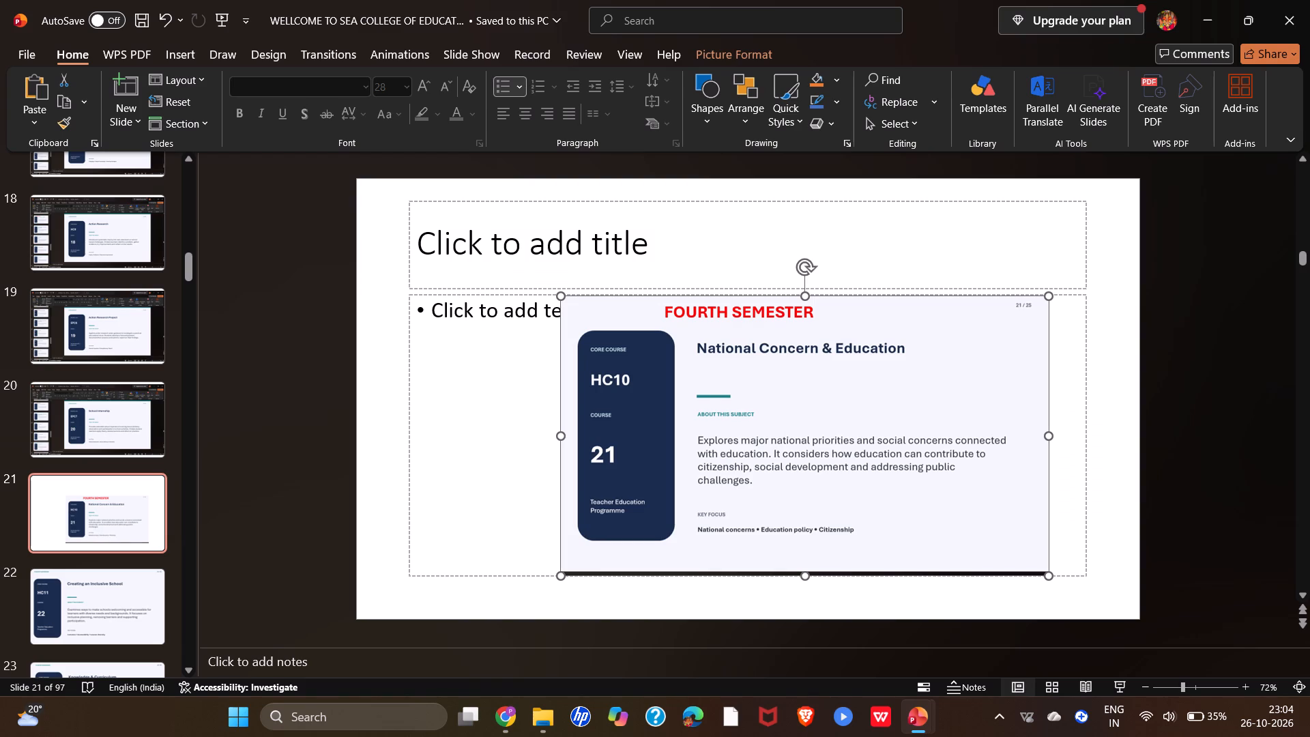
drag(561, 299, 370, 177)
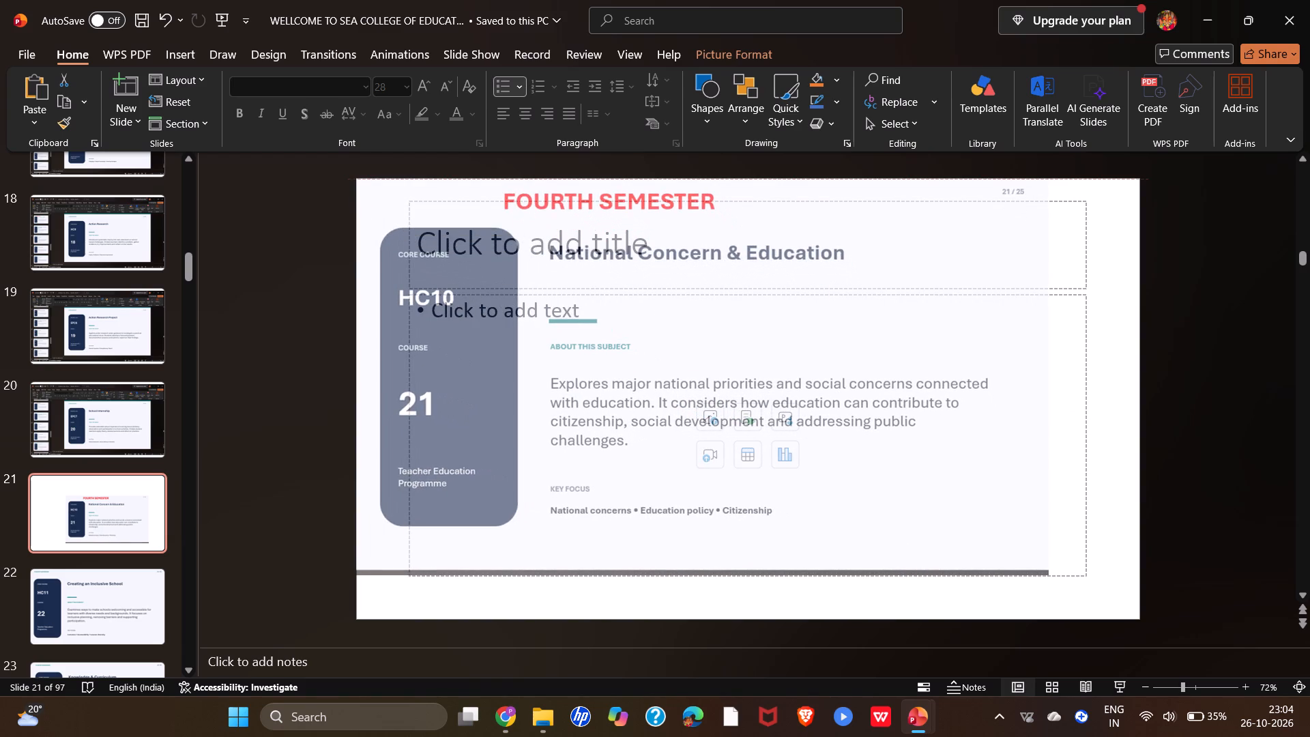
drag(370, 177, 370, 177)
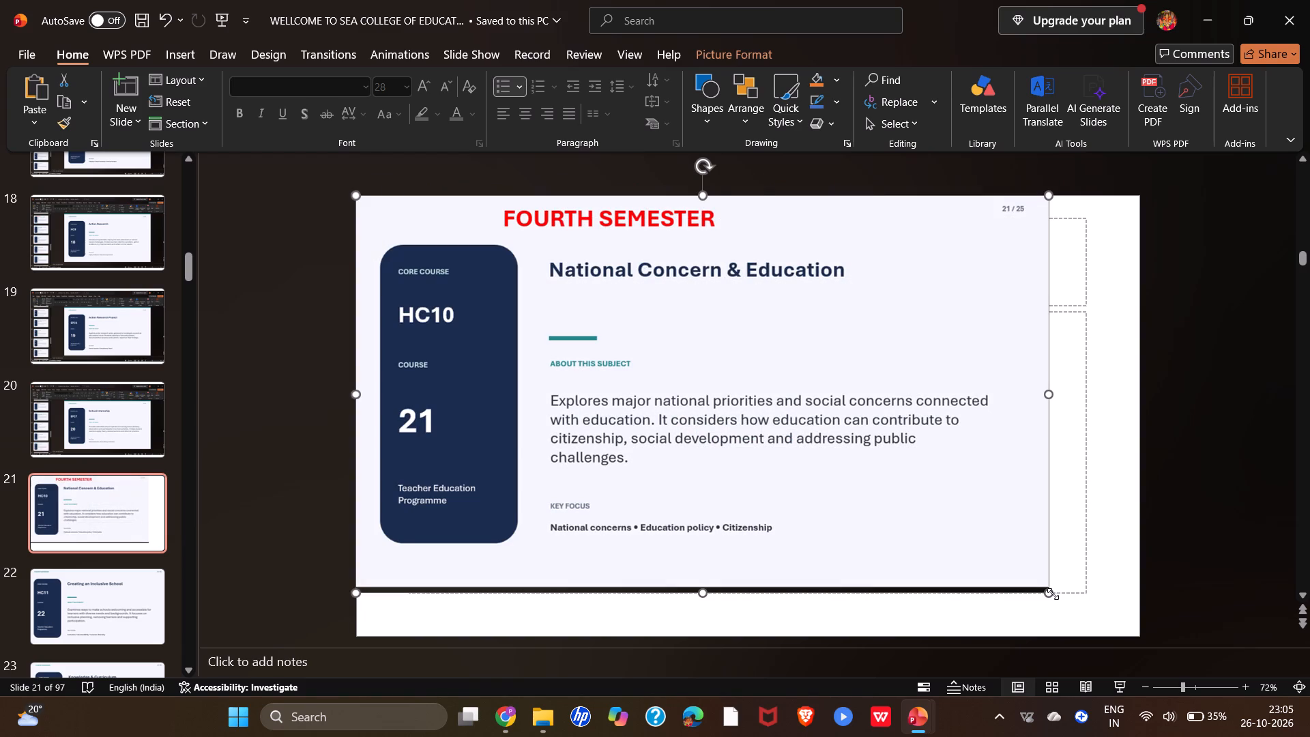
drag(1053, 593, 1150, 640)
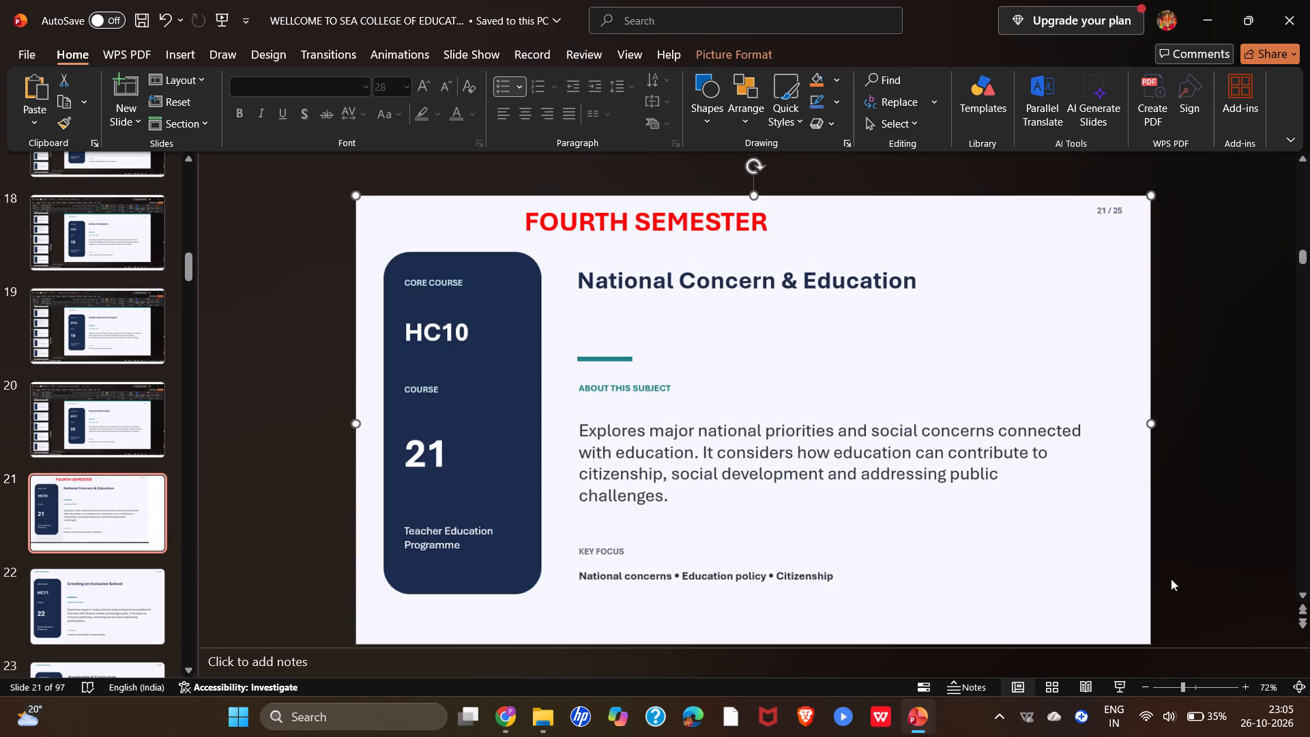
click(1257, 520)
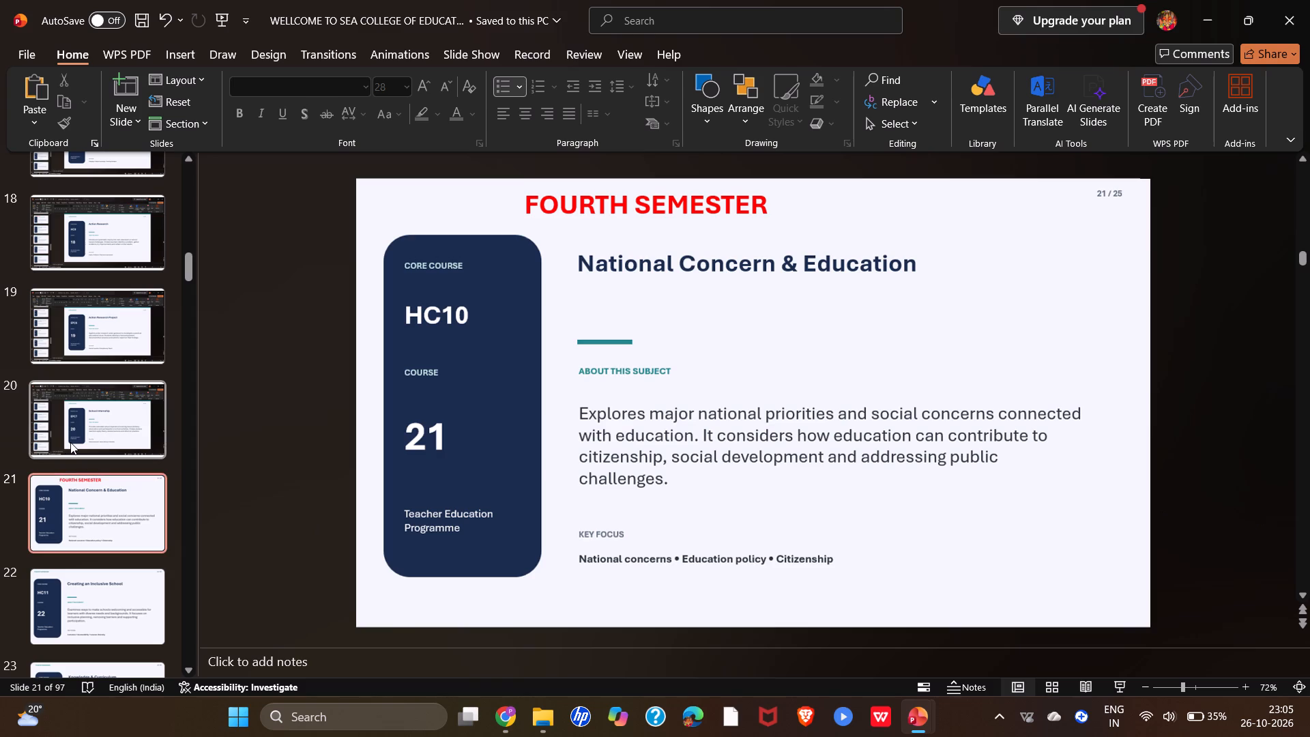
Crop the screenshot on slide 20 to just the "School Internship" slide content, removing the surrounding program window.
click(70, 442)
right_click(684, 359)
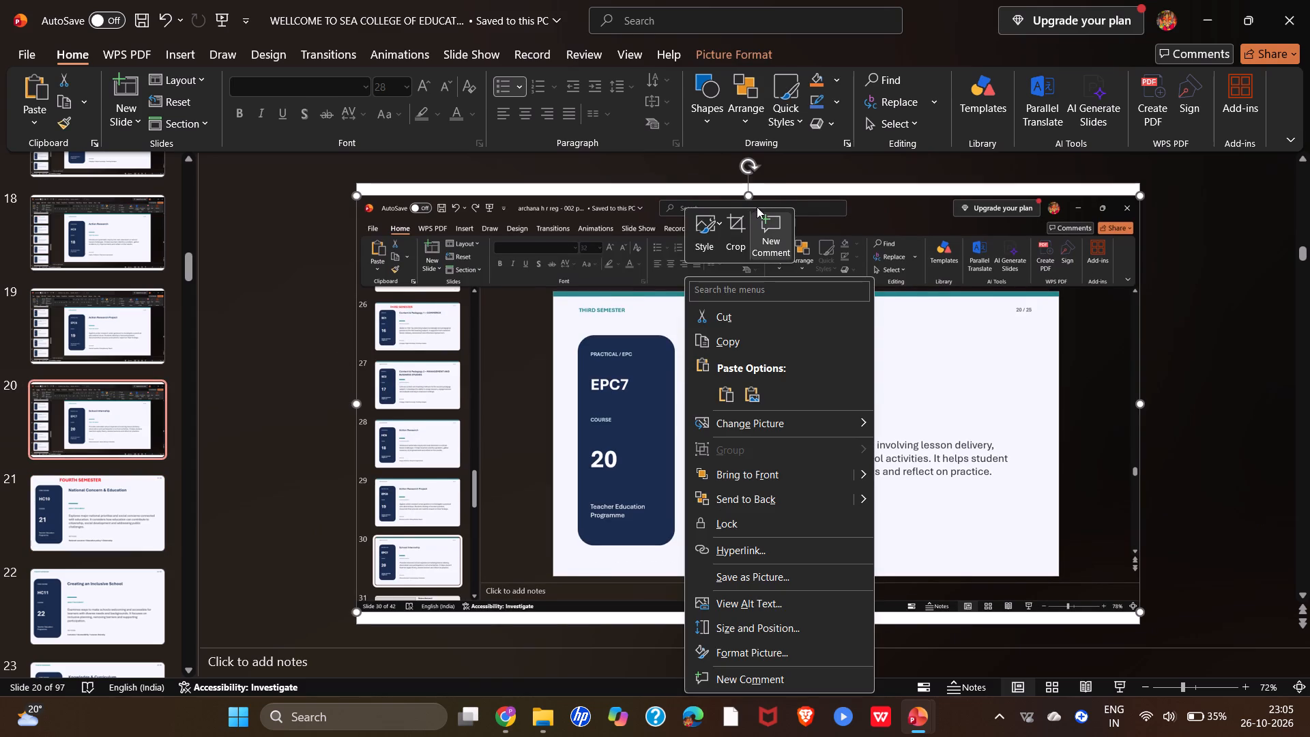
click(742, 229)
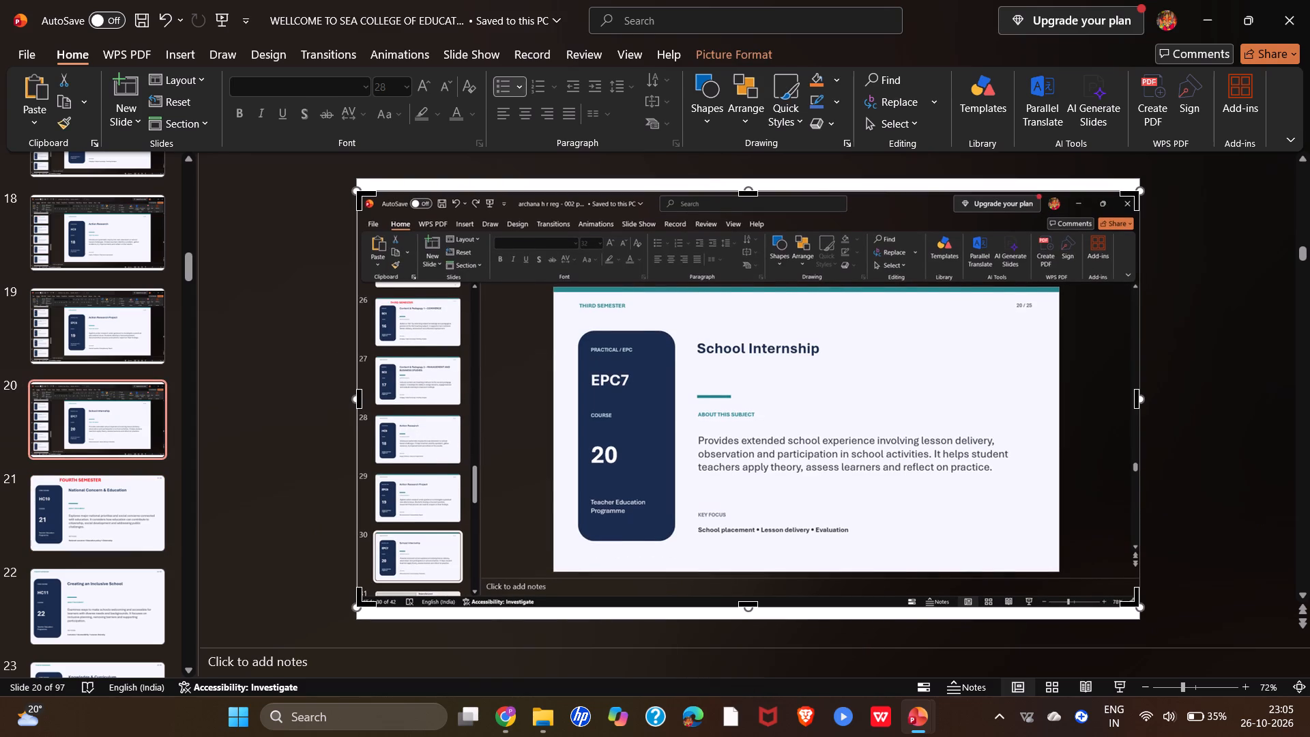
drag(1136, 199, 1053, 295)
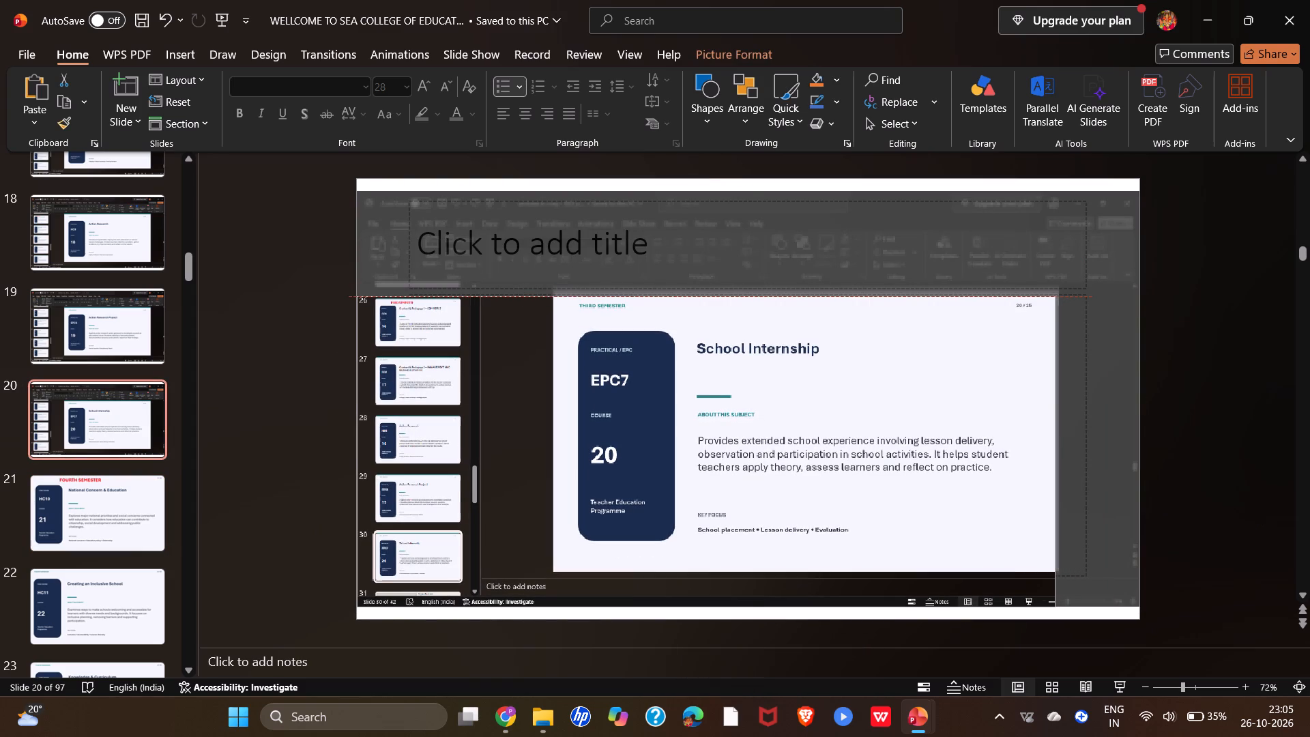
drag(1053, 295, 1053, 295)
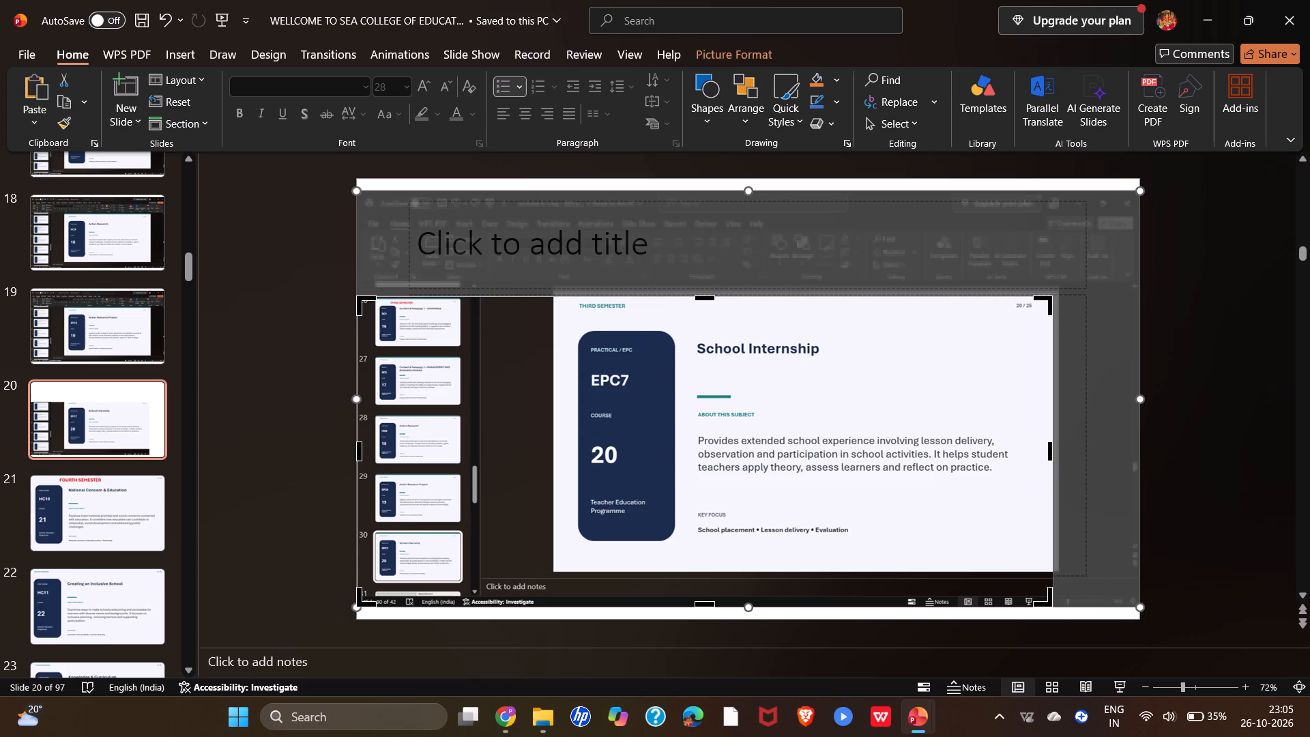
drag(356, 604, 556, 570)
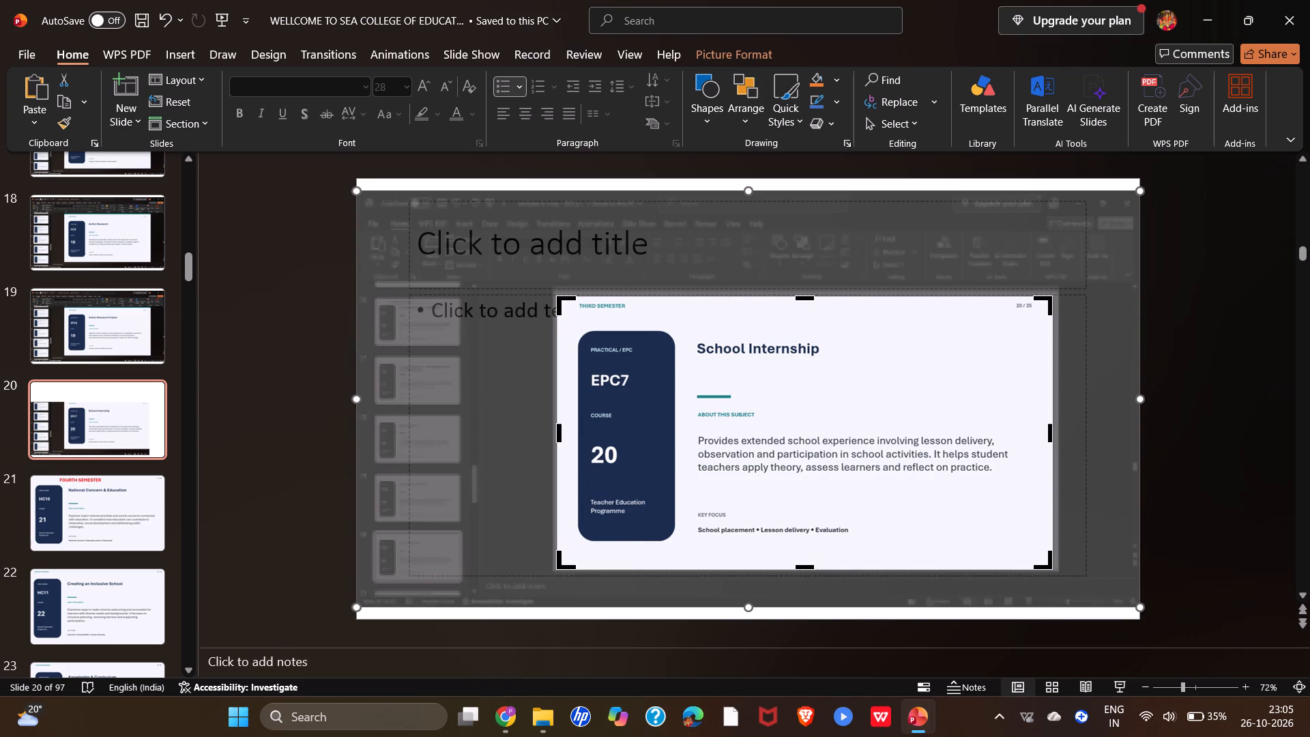
click(325, 507)
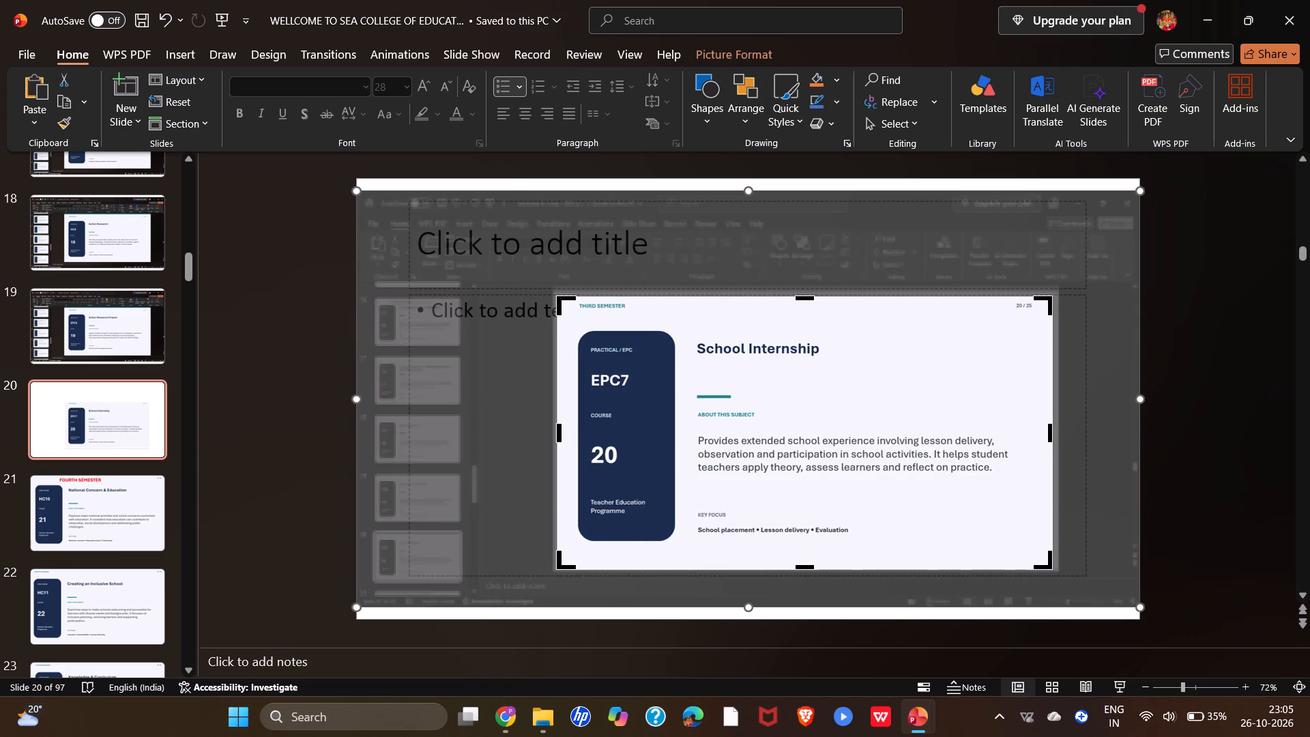
Enlarge the cropped "School Internship" picture on slide 20 to cover the whole slide.
click(779, 403)
drag(559, 293, 476, 237)
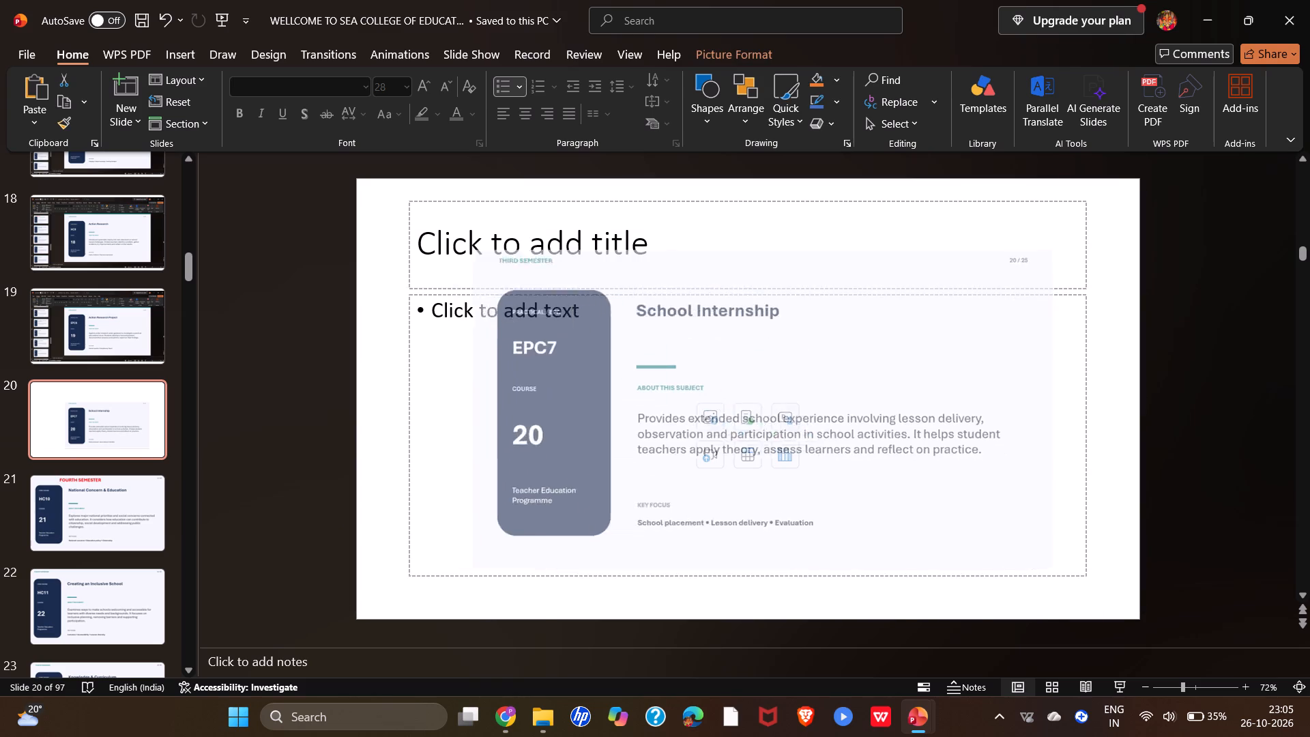
drag(476, 237, 389, 176)
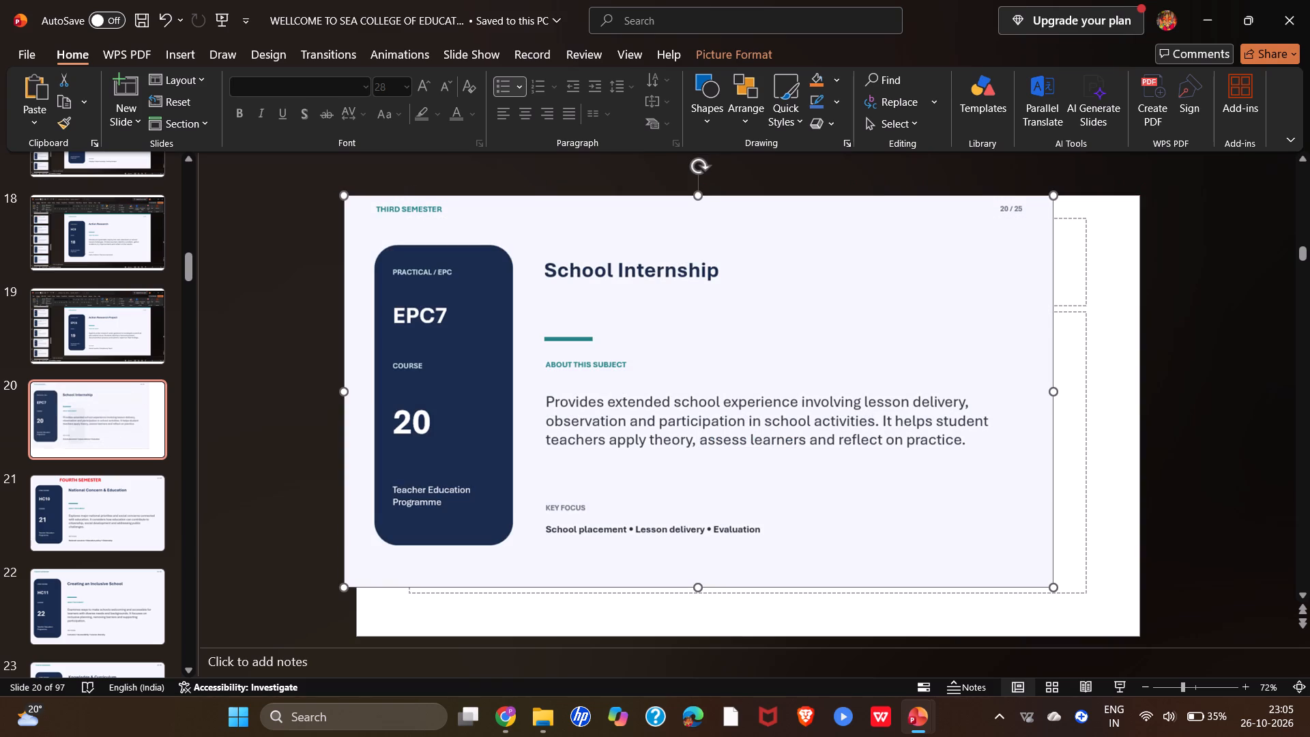
drag(1052, 583, 1141, 636)
click(1225, 536)
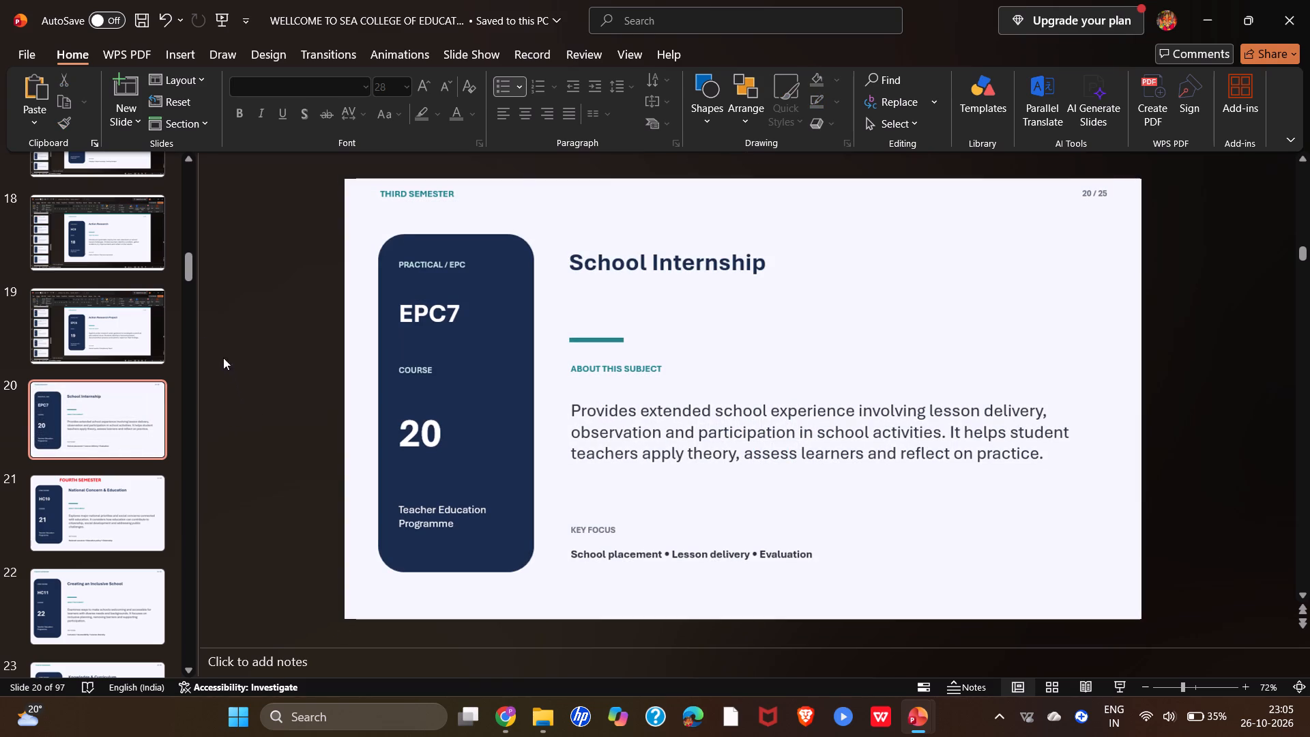
Crop the screenshot on slide 19 to just the "Action Research Project" slide content, cutting off the surrounding program window.
click(83, 321)
right_click(581, 356)
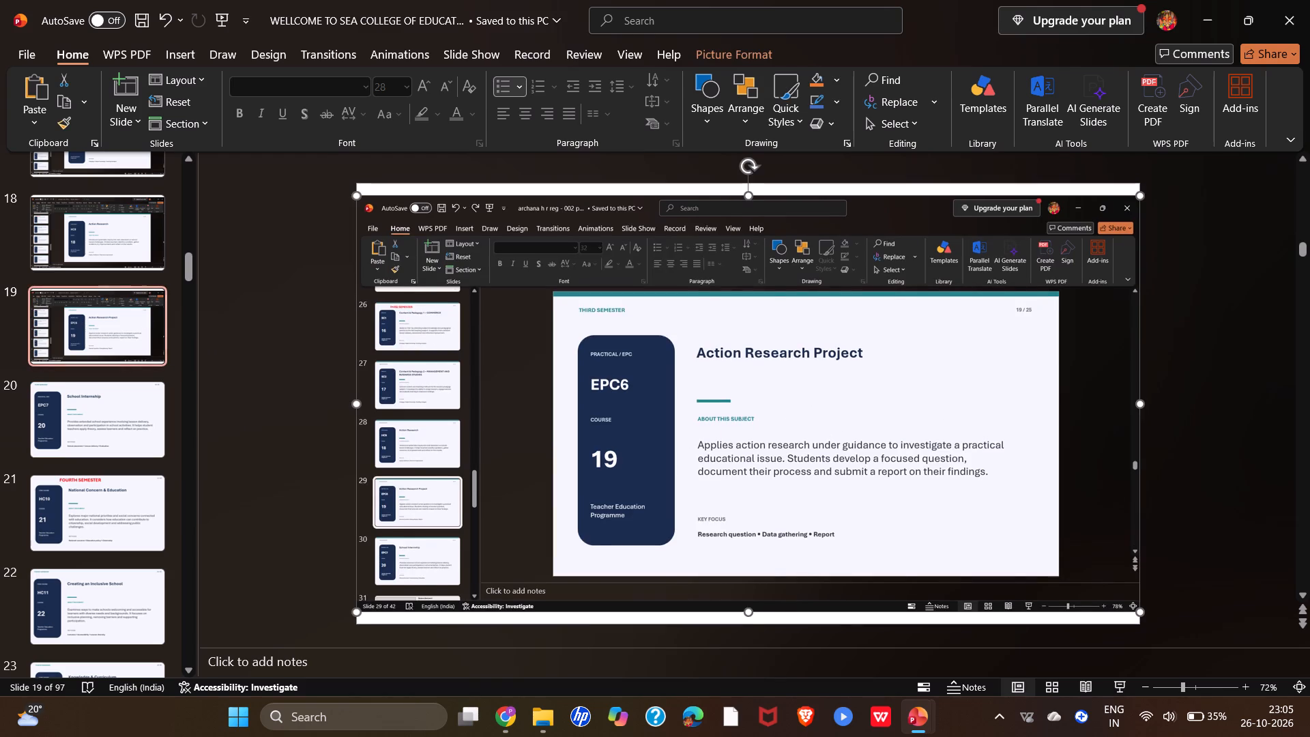
click(643, 226)
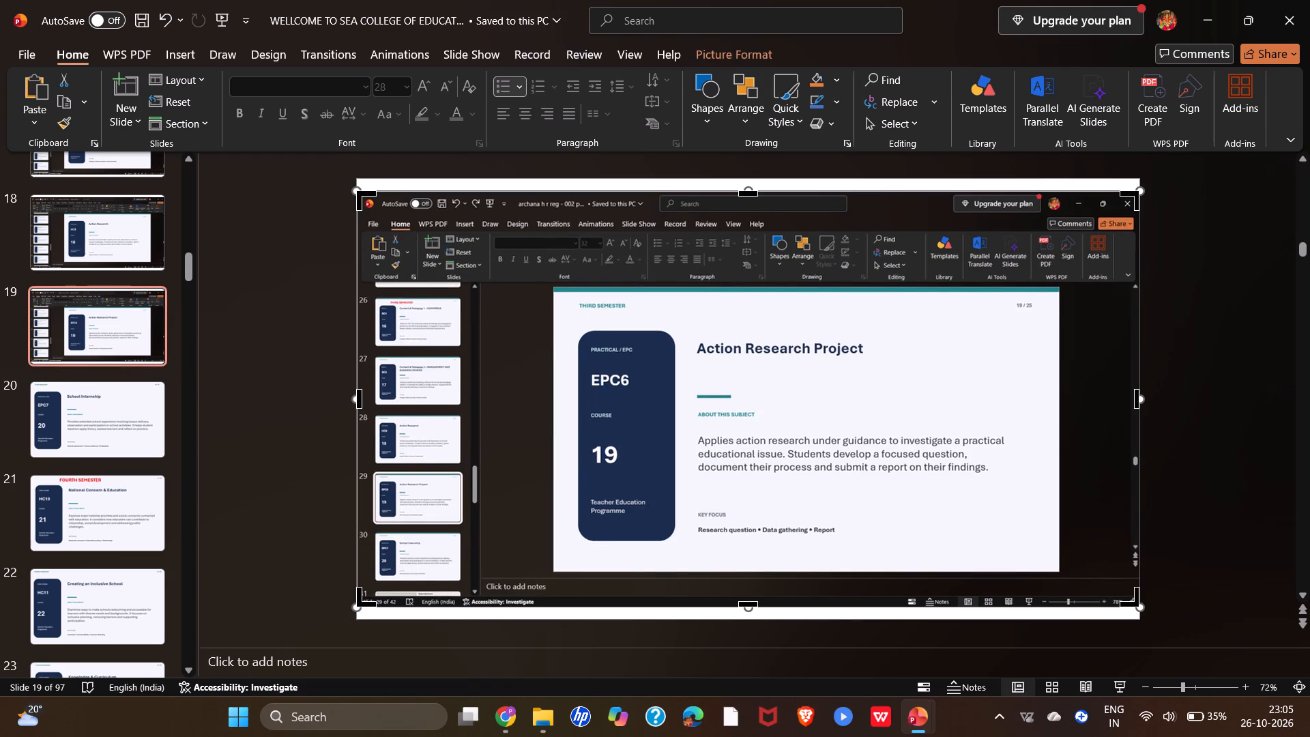
drag(1136, 203, 1065, 285)
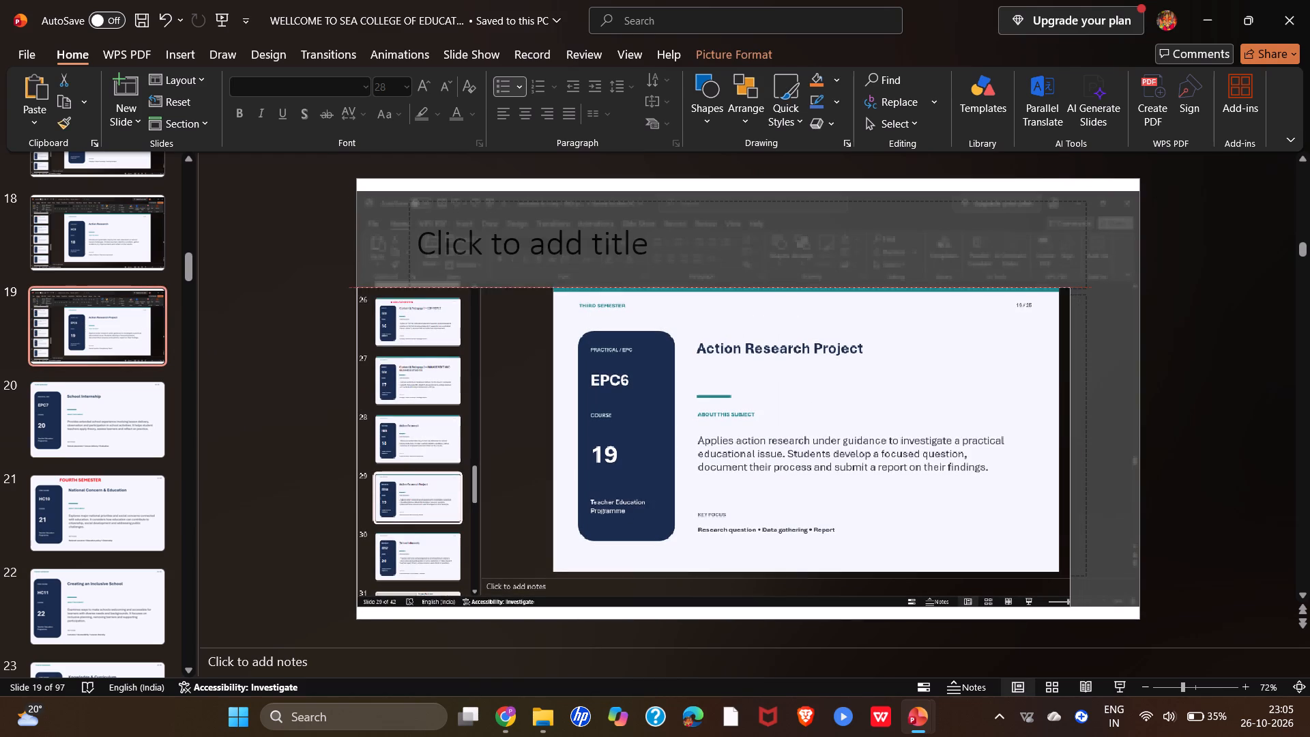
drag(1065, 285, 1038, 297)
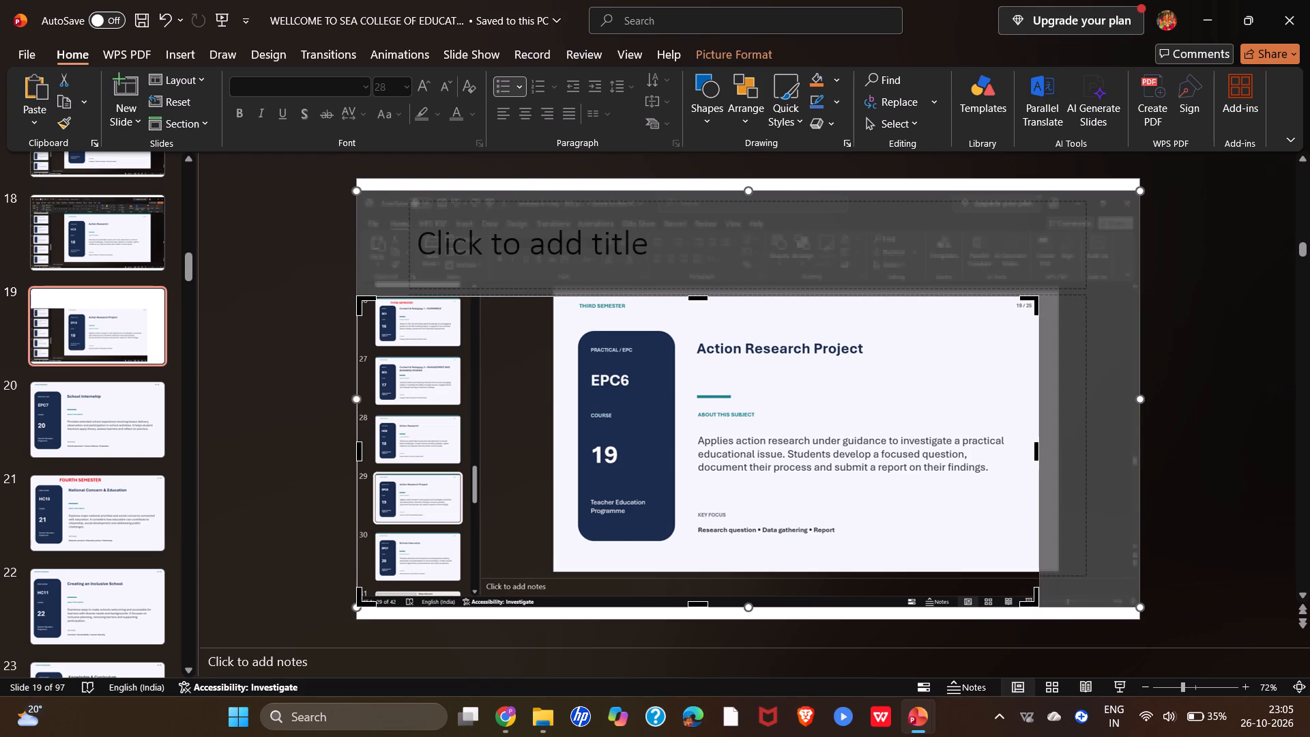
drag(369, 602, 544, 579)
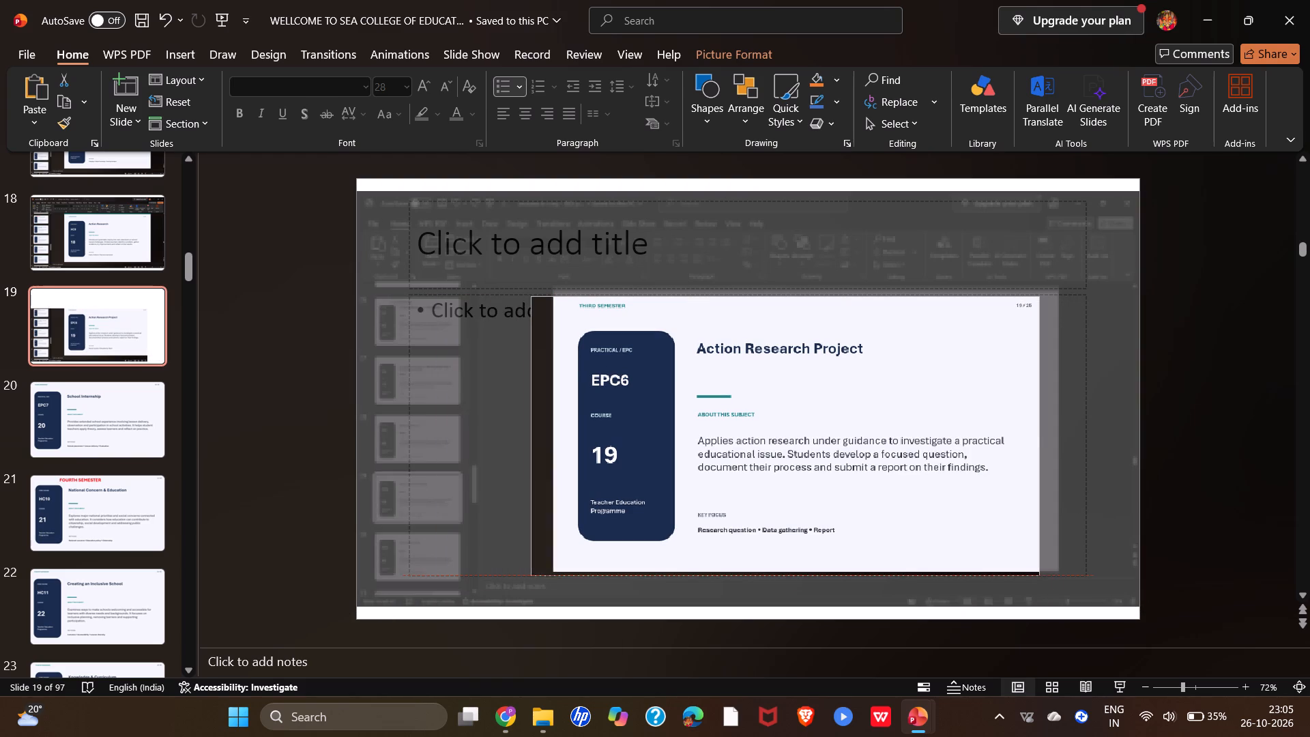
drag(544, 579, 562, 564)
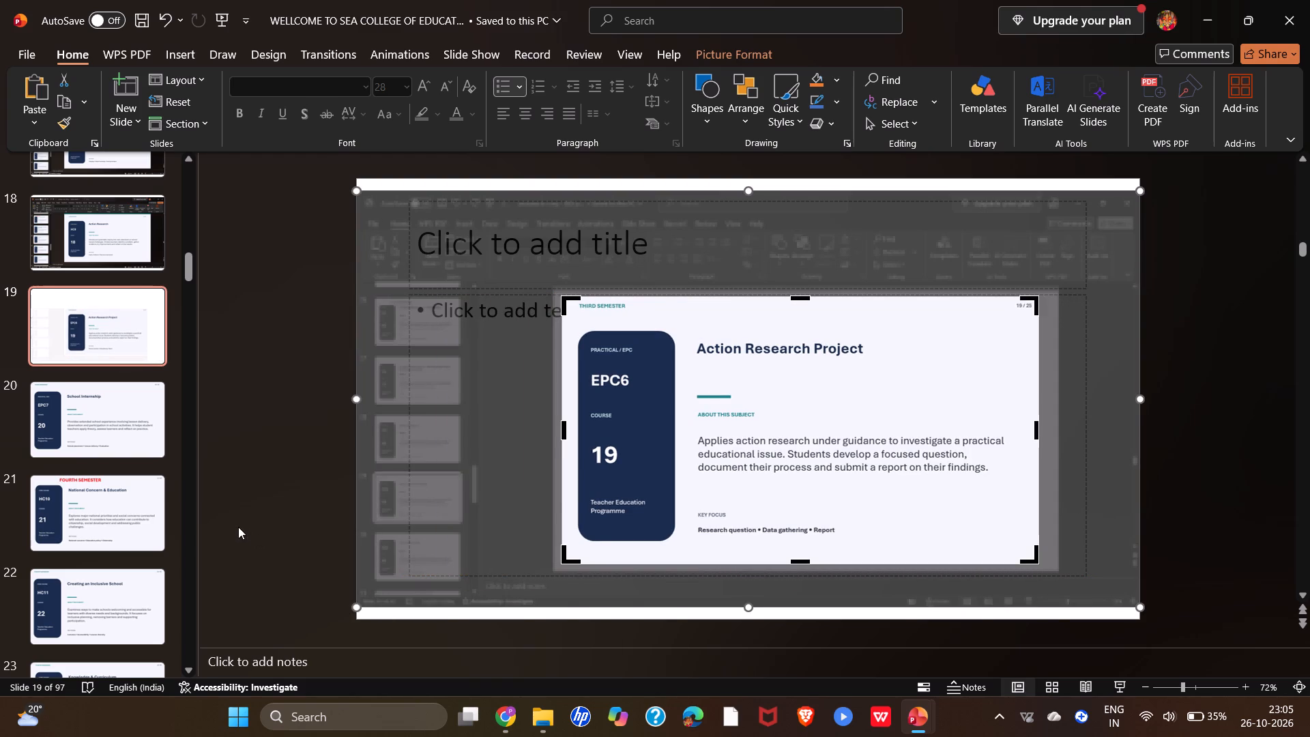
click(238, 527)
Enlarge the cropped "Action Research Project" picture on slide 19 to cover the whole slide.
click(659, 439)
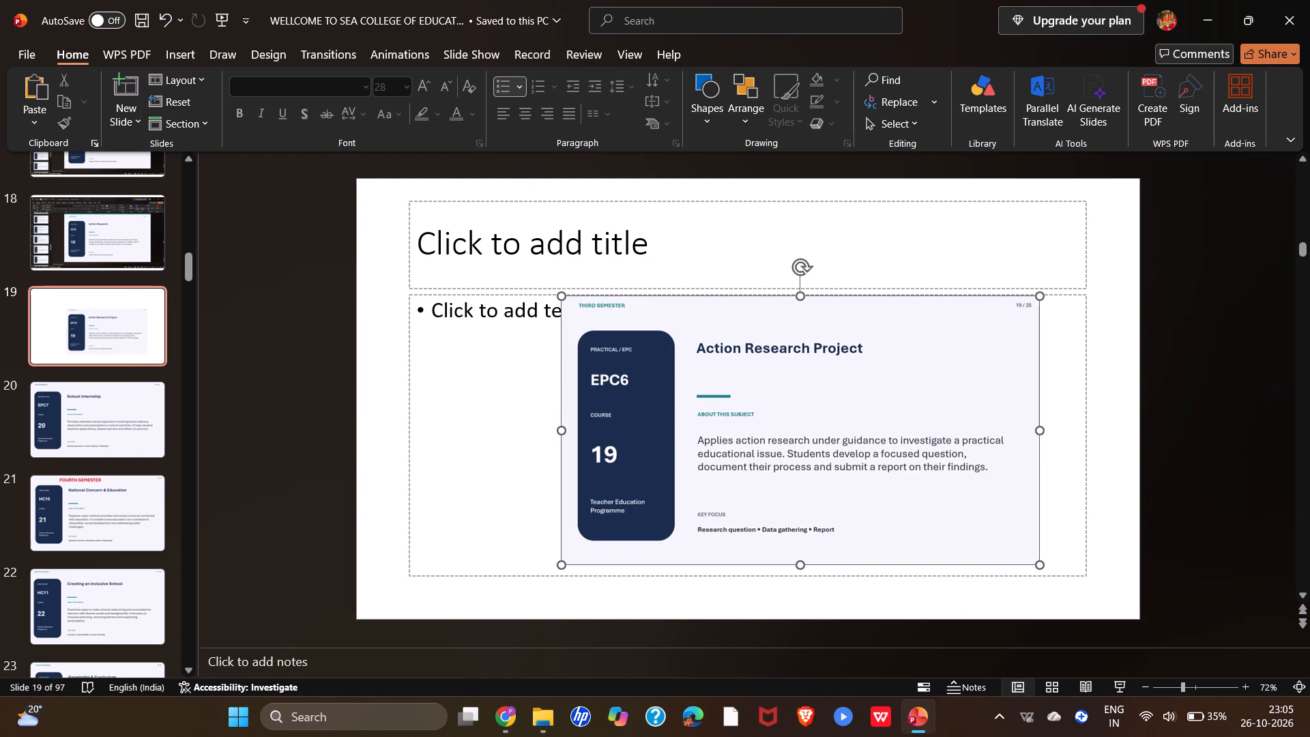
drag(561, 295, 383, 169)
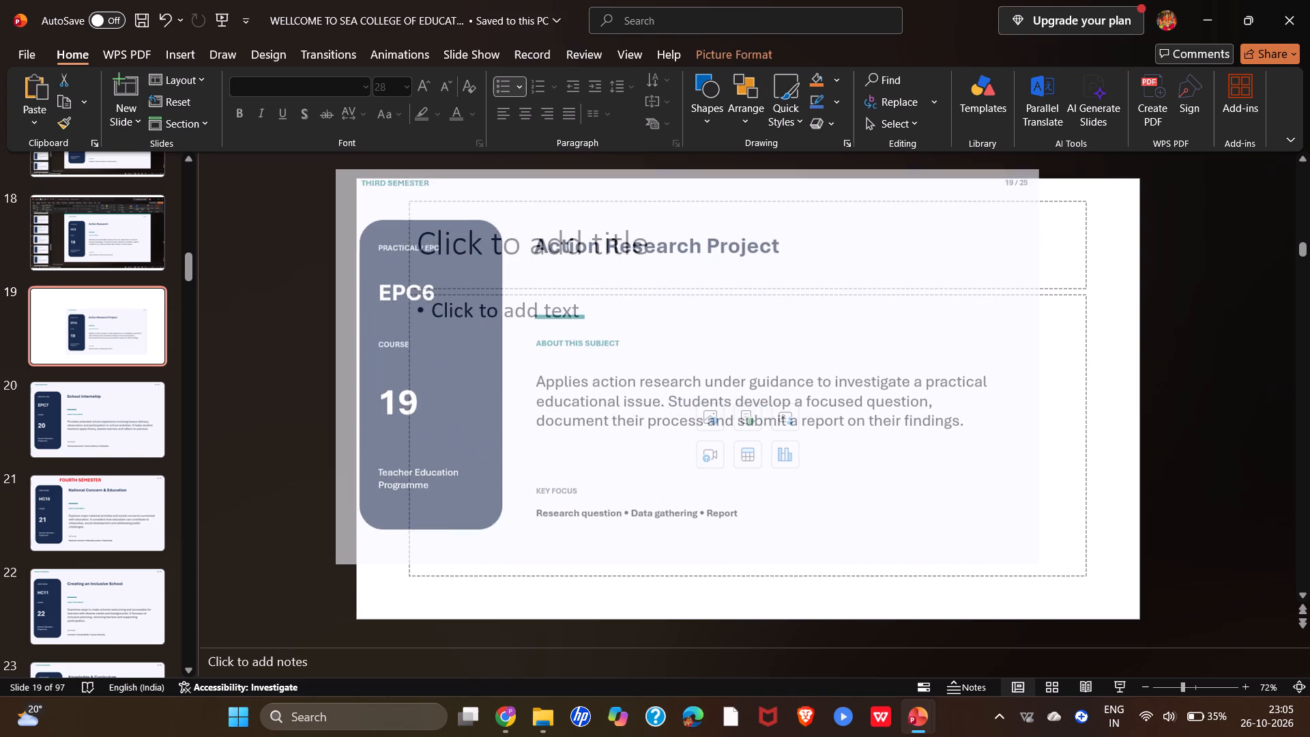
drag(383, 169, 396, 179)
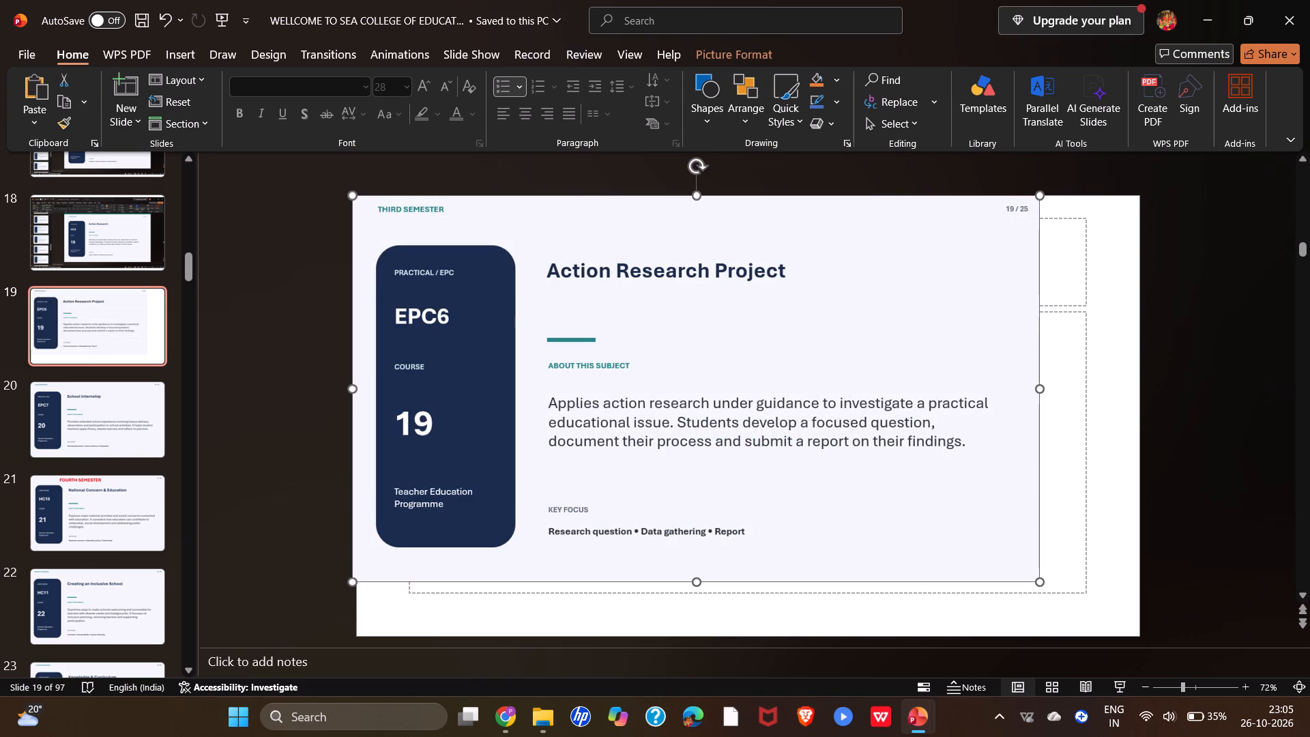
click(1036, 577)
drag(1037, 582, 1128, 635)
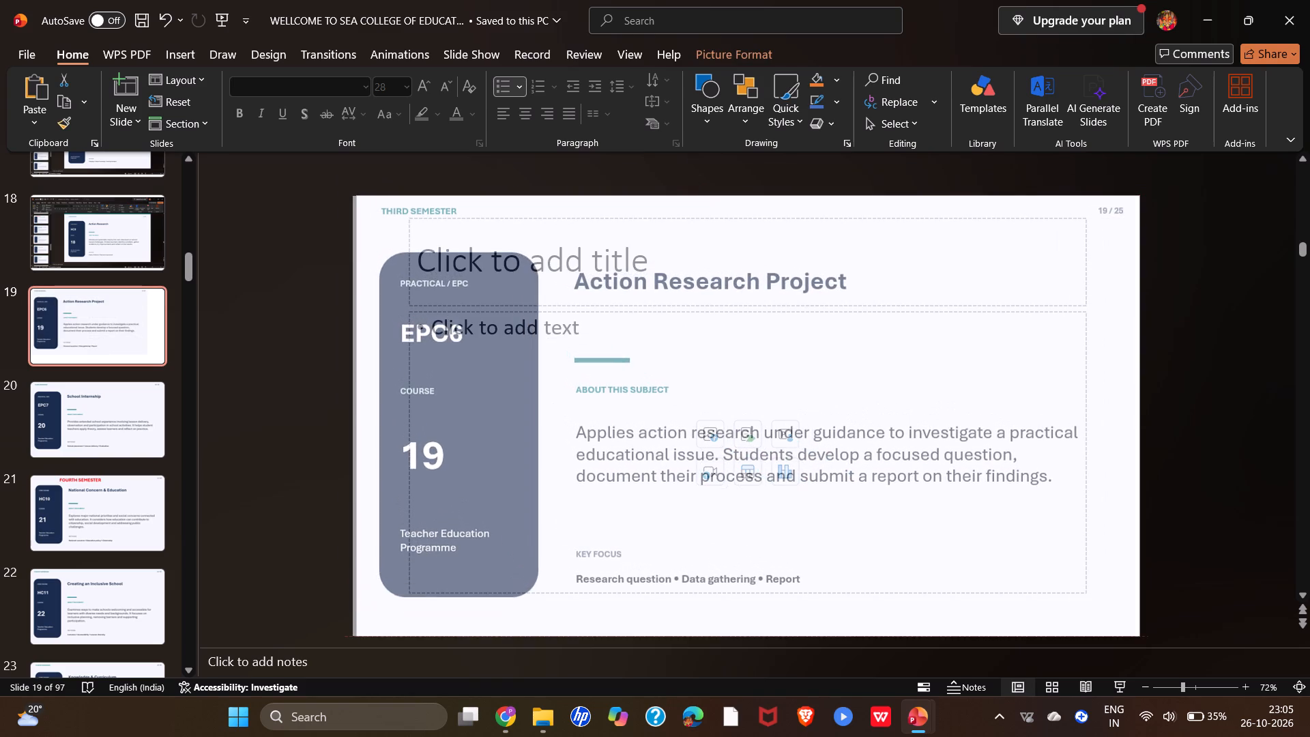
drag(1128, 635, 1133, 635)
click(1213, 492)
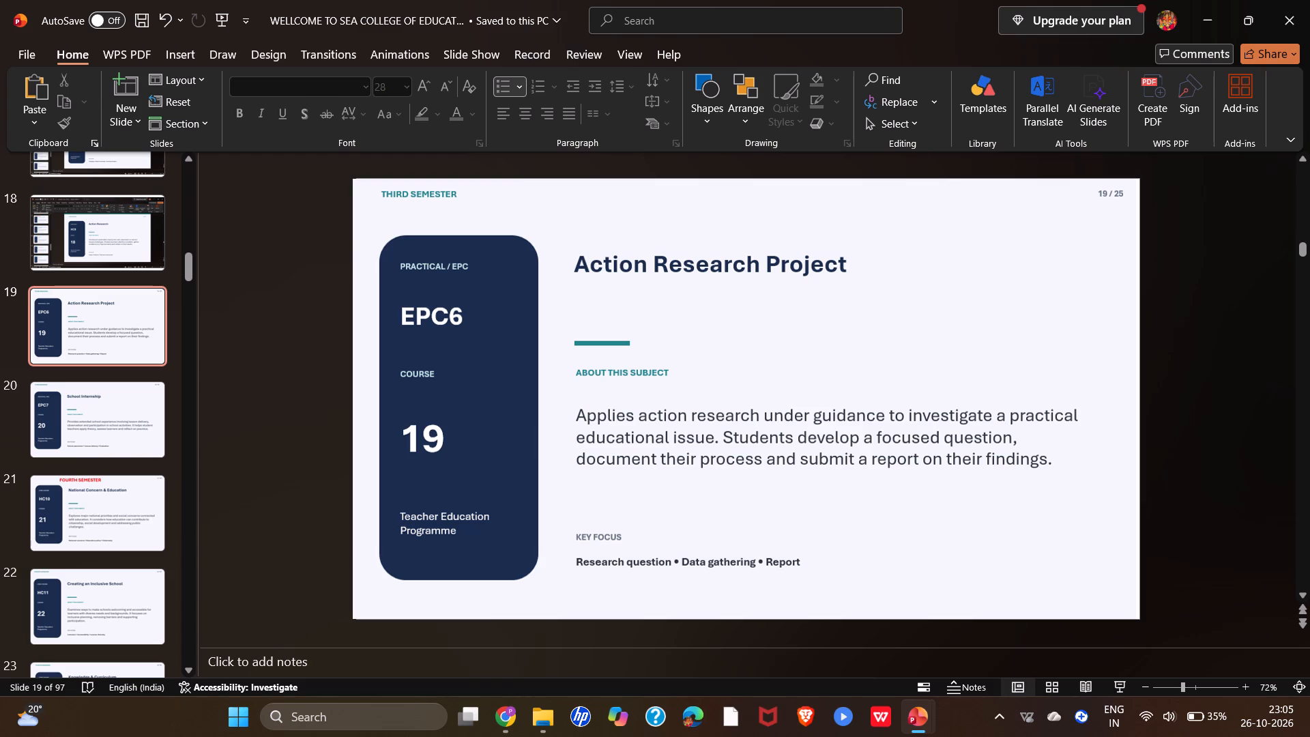
Crop the screenshot on slide 18 to just the "Action Research" slide content, removing the surrounding program window.
scroll(132, 314, up, 1)
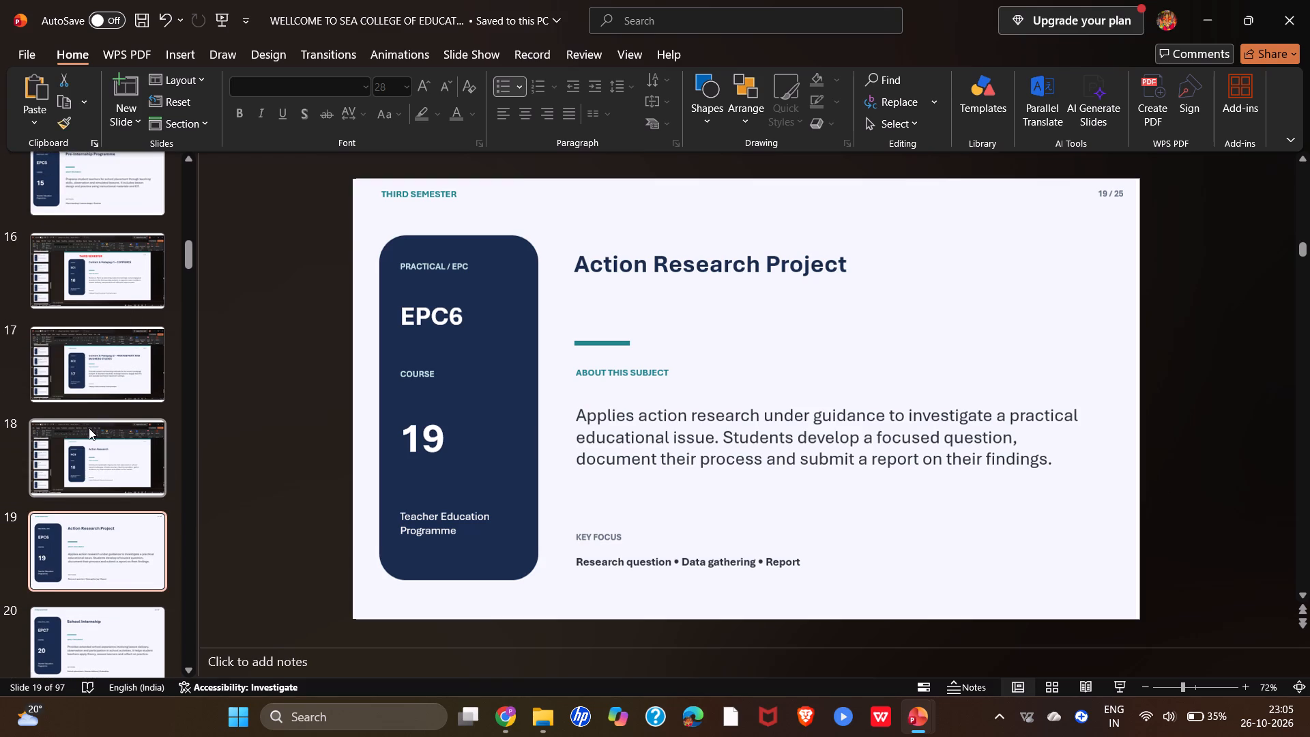
click(87, 427)
right_click(461, 394)
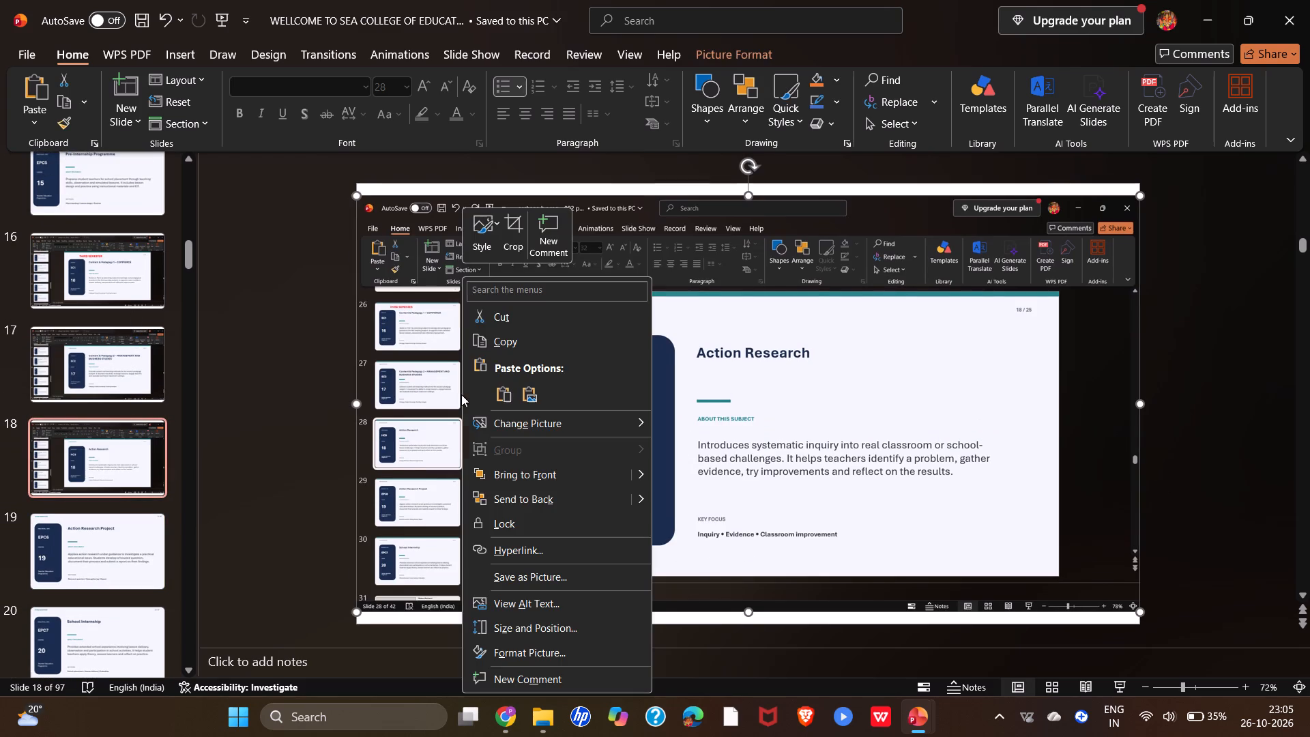
click(521, 225)
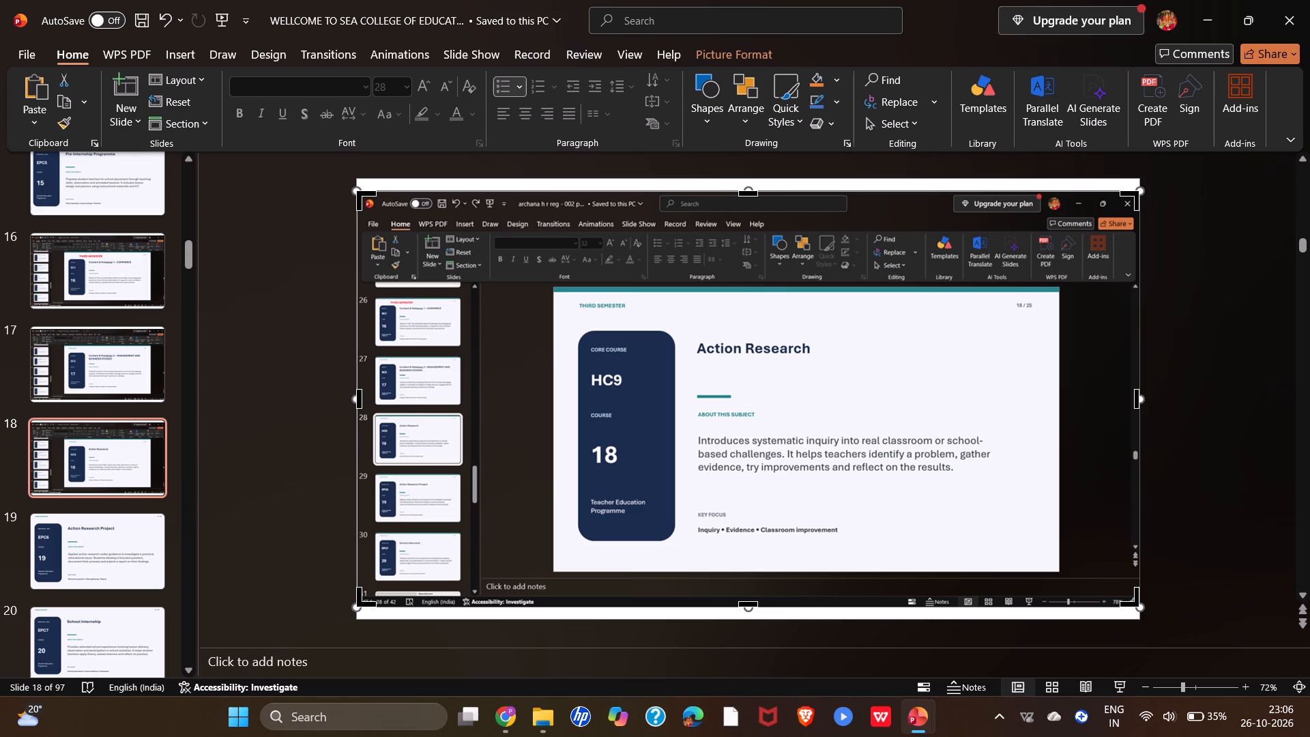
drag(1138, 207, 1045, 299)
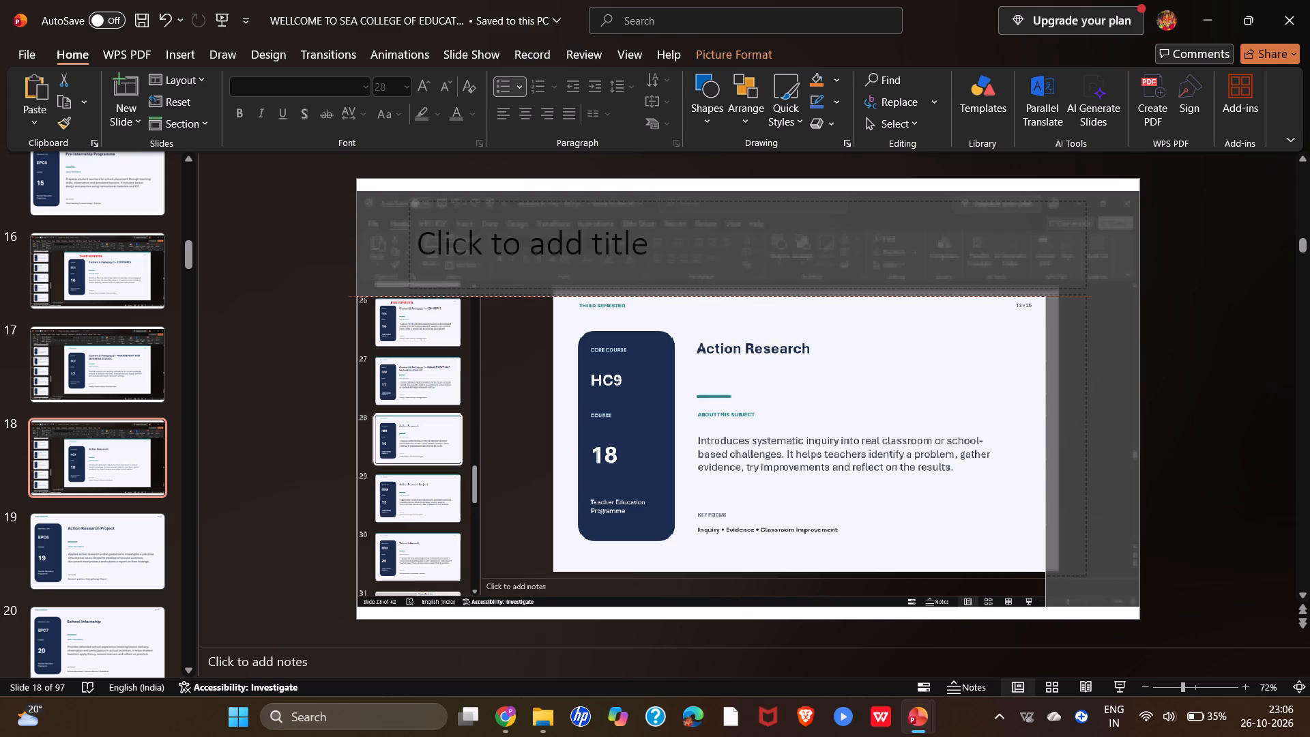
drag(1045, 299, 1051, 296)
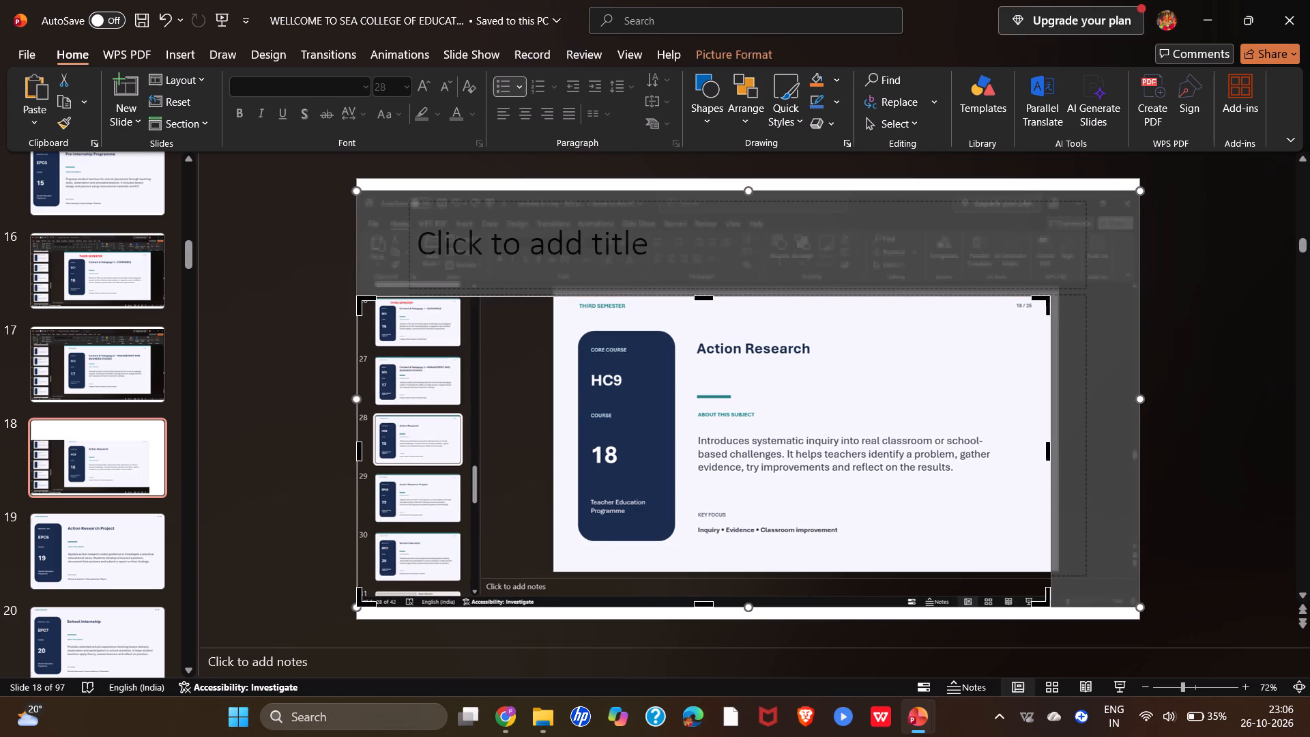
drag(368, 602, 532, 566)
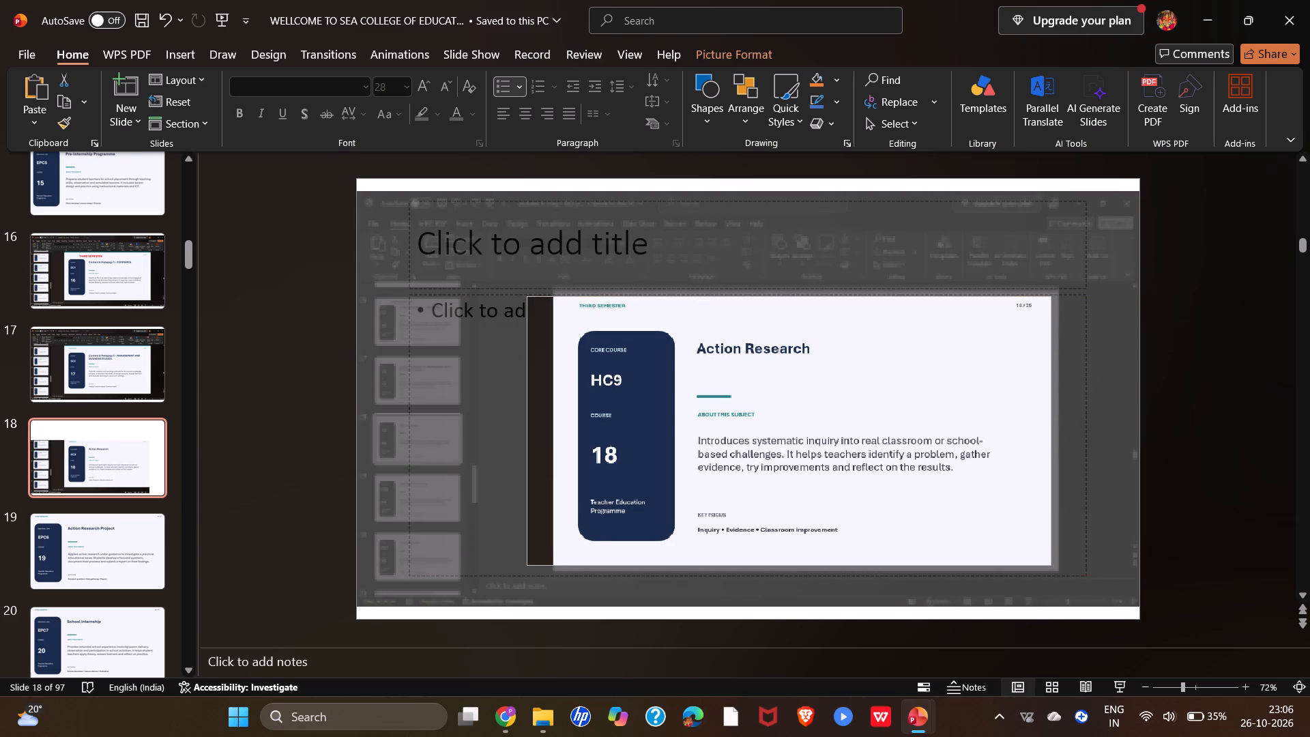
drag(532, 566, 558, 564)
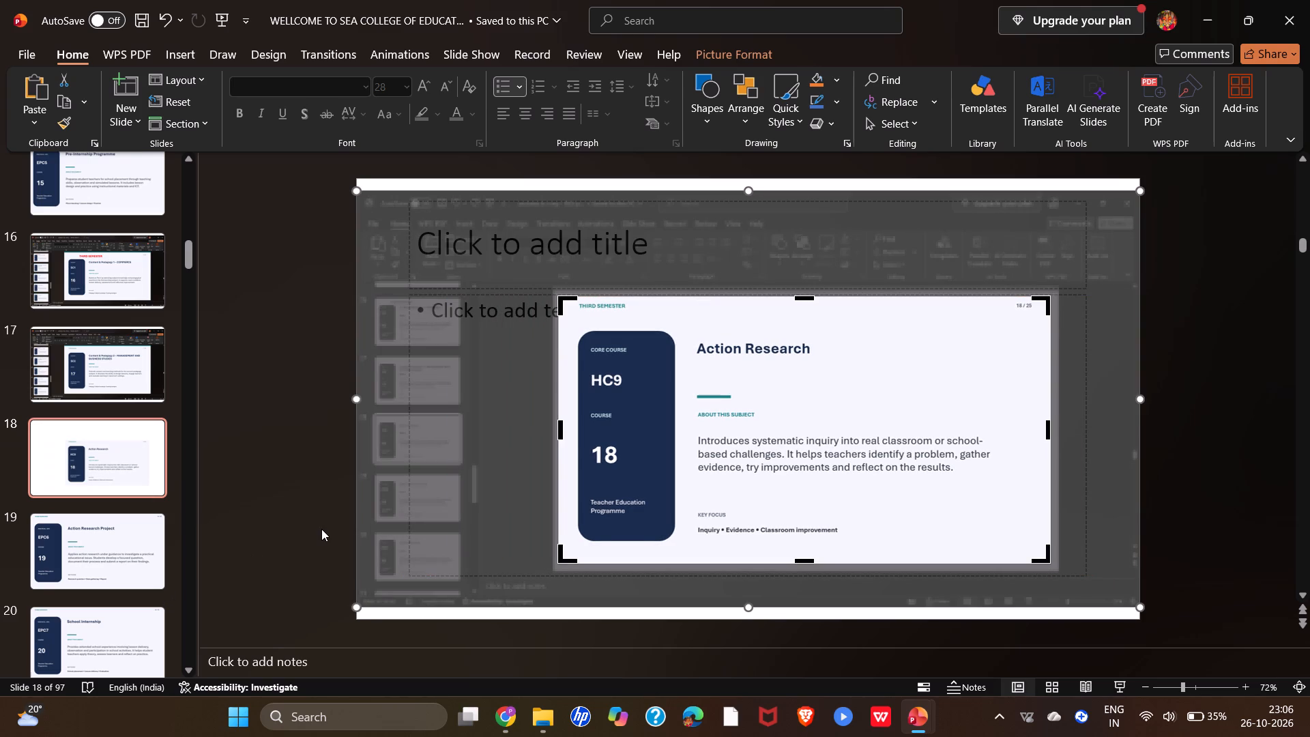
key(Return)
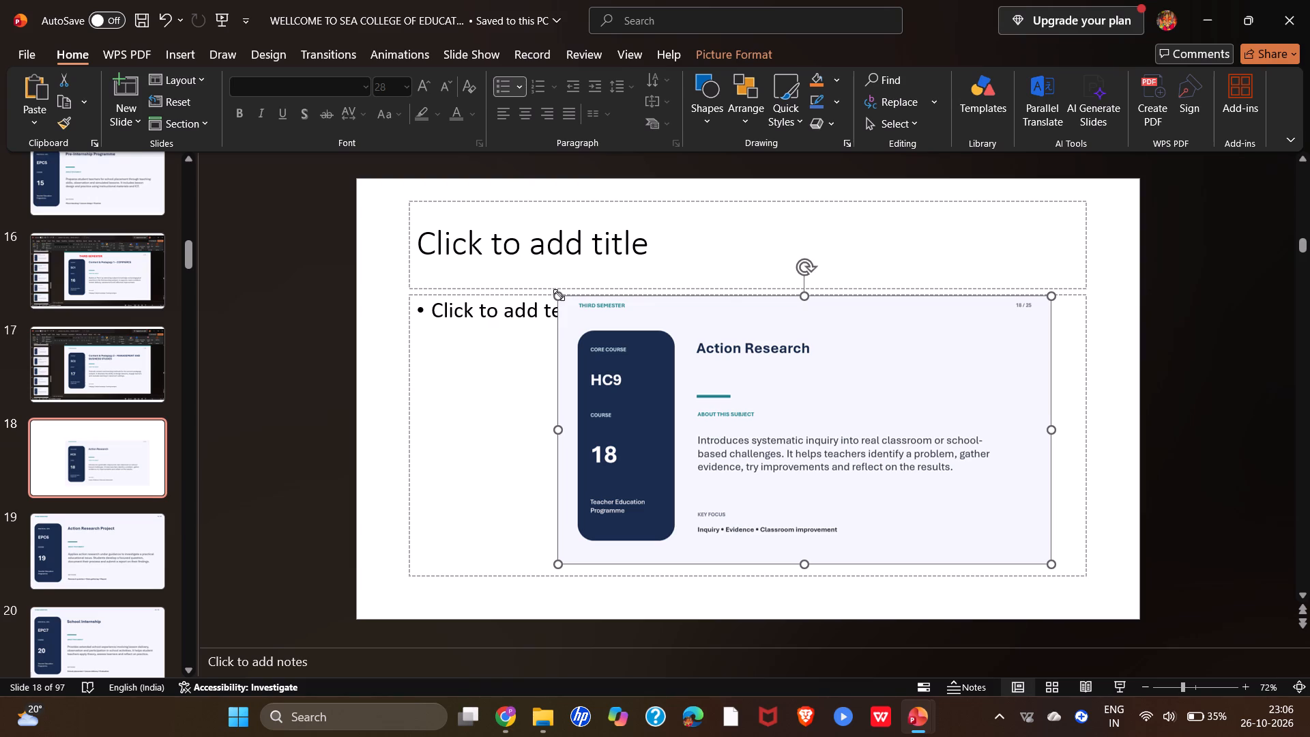
Enlarge the cropped "Action Research" picture on slide 18 to cover the whole slide.
drag(559, 295, 401, 181)
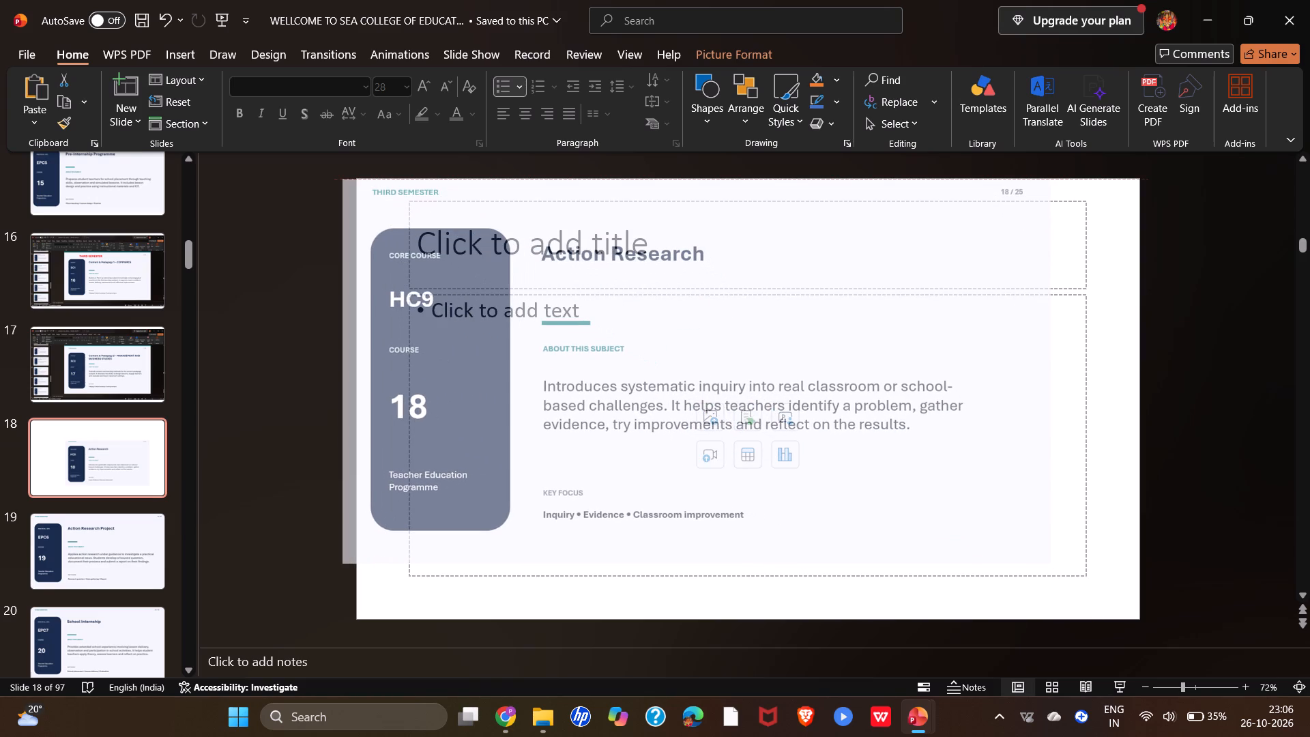
drag(401, 181, 420, 180)
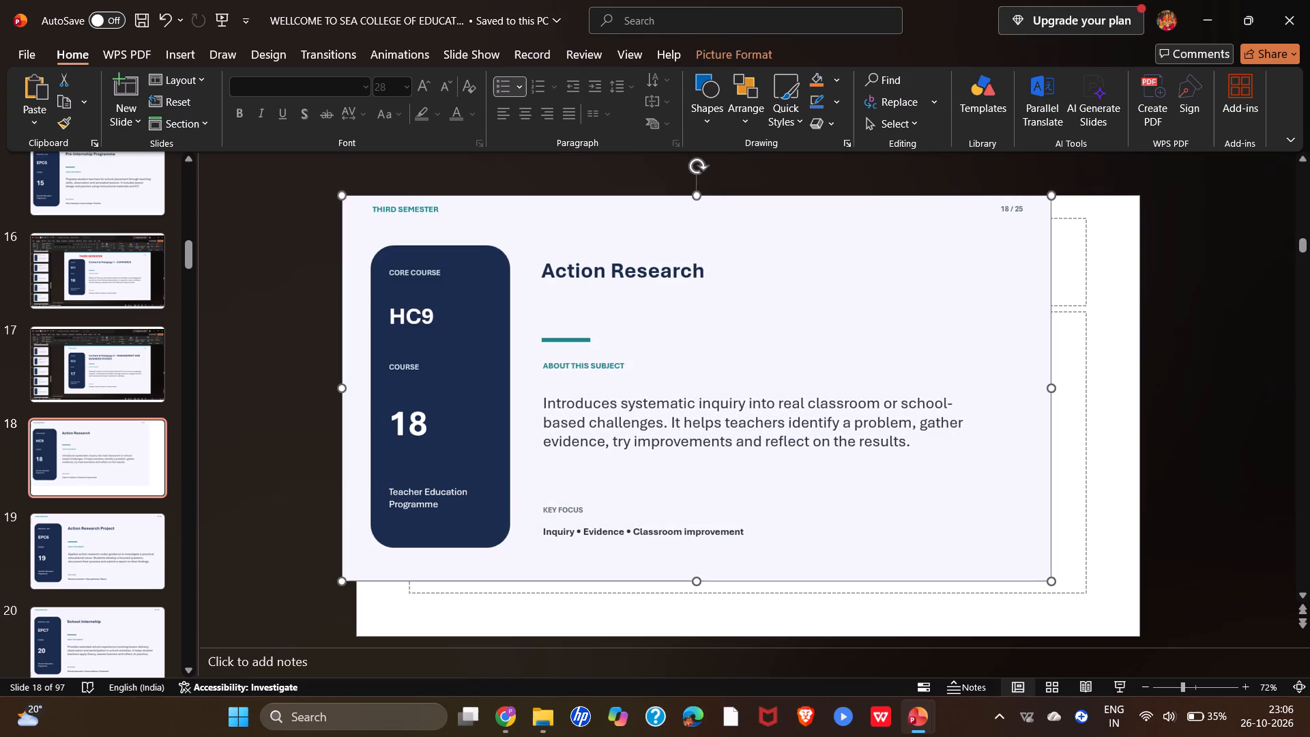
drag(1047, 580, 1111, 620)
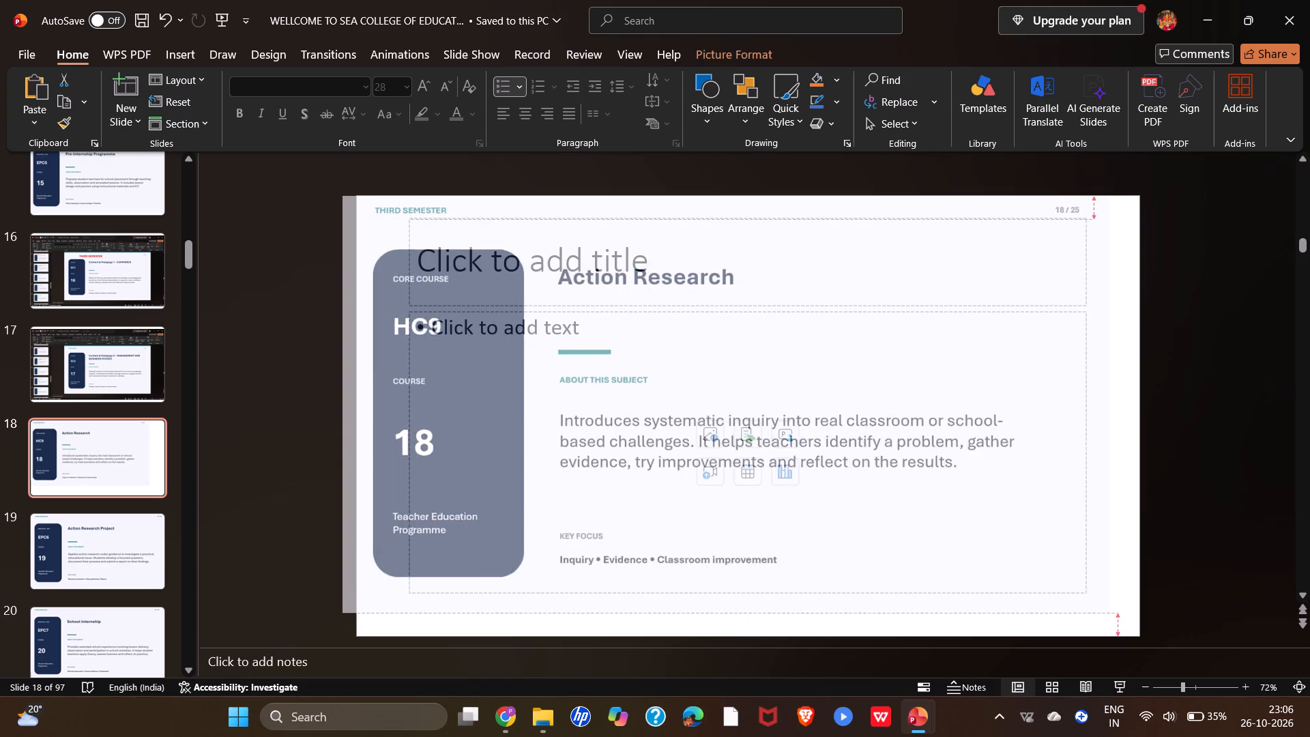
drag(1111, 620, 1134, 637)
click(1199, 514)
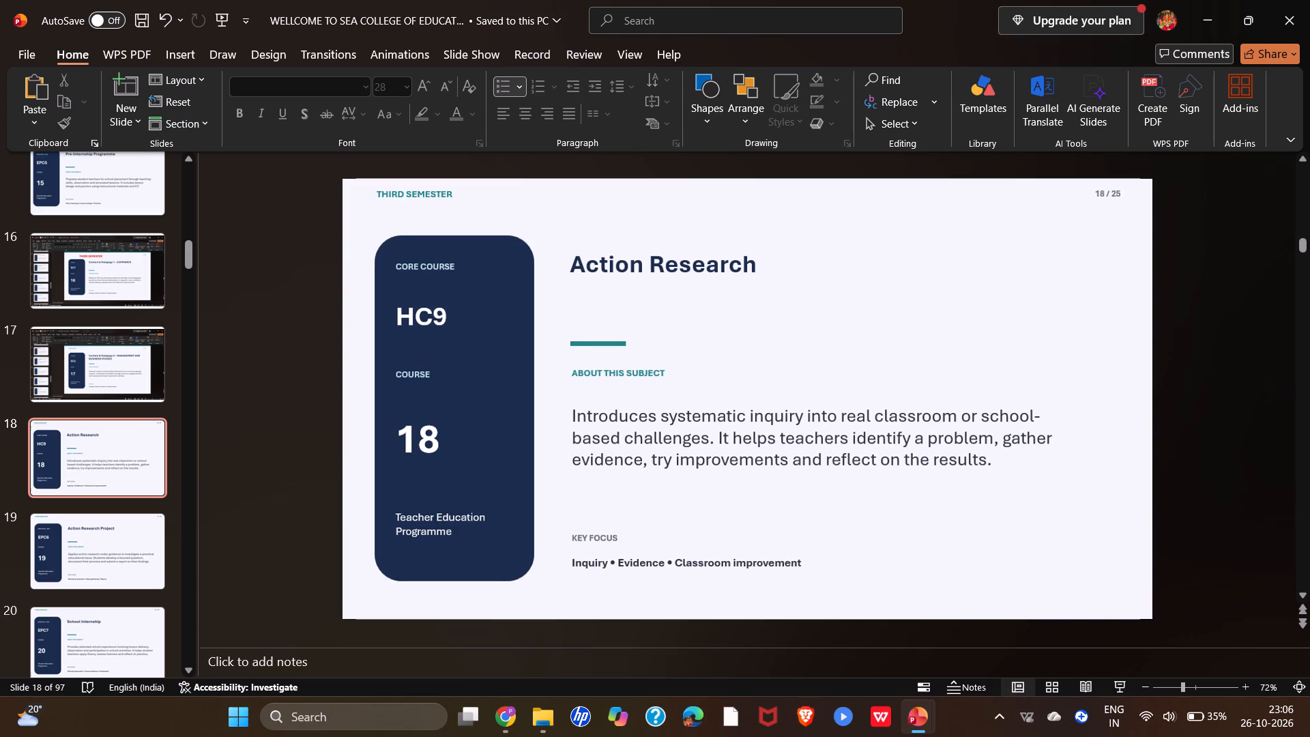
Crop the screenshot on slide 17 to just the "Content & Pedagogy 2 – MANAGEMENT AND BUSINESS STUDIES" slide content.
click(95, 363)
right_click(650, 368)
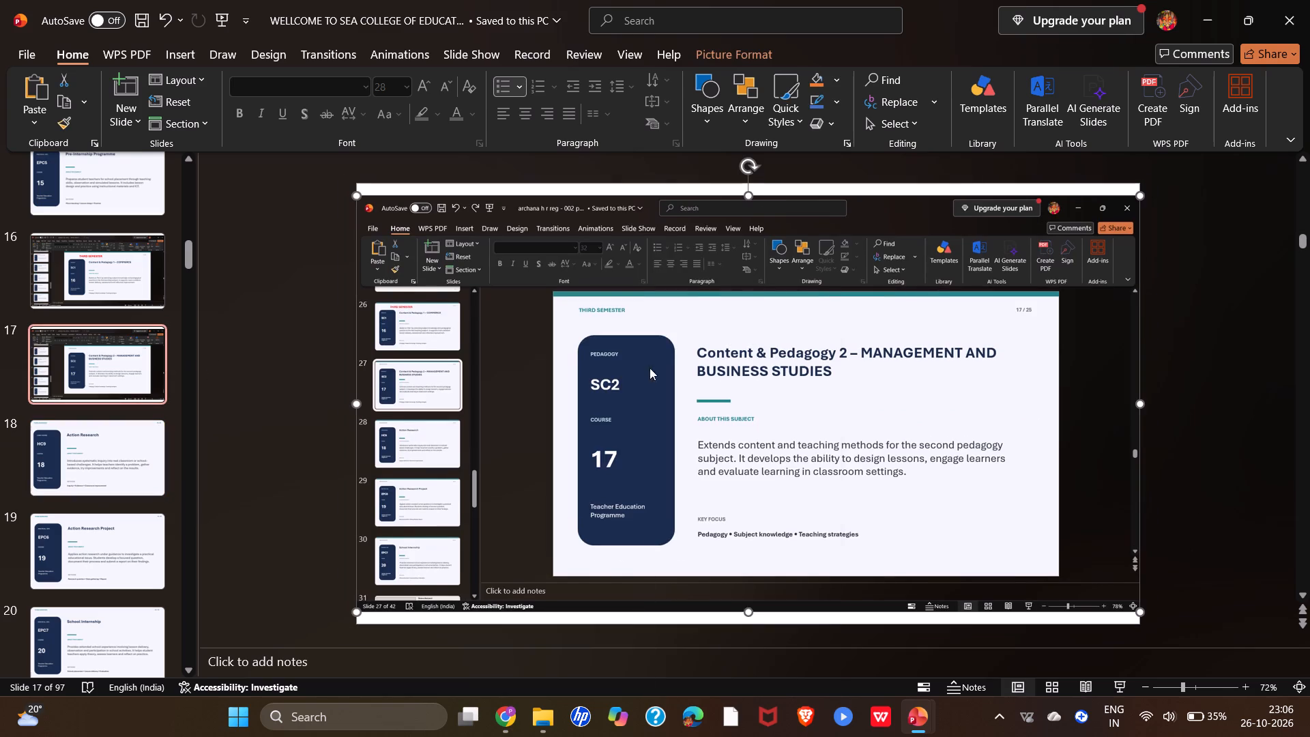
click(701, 227)
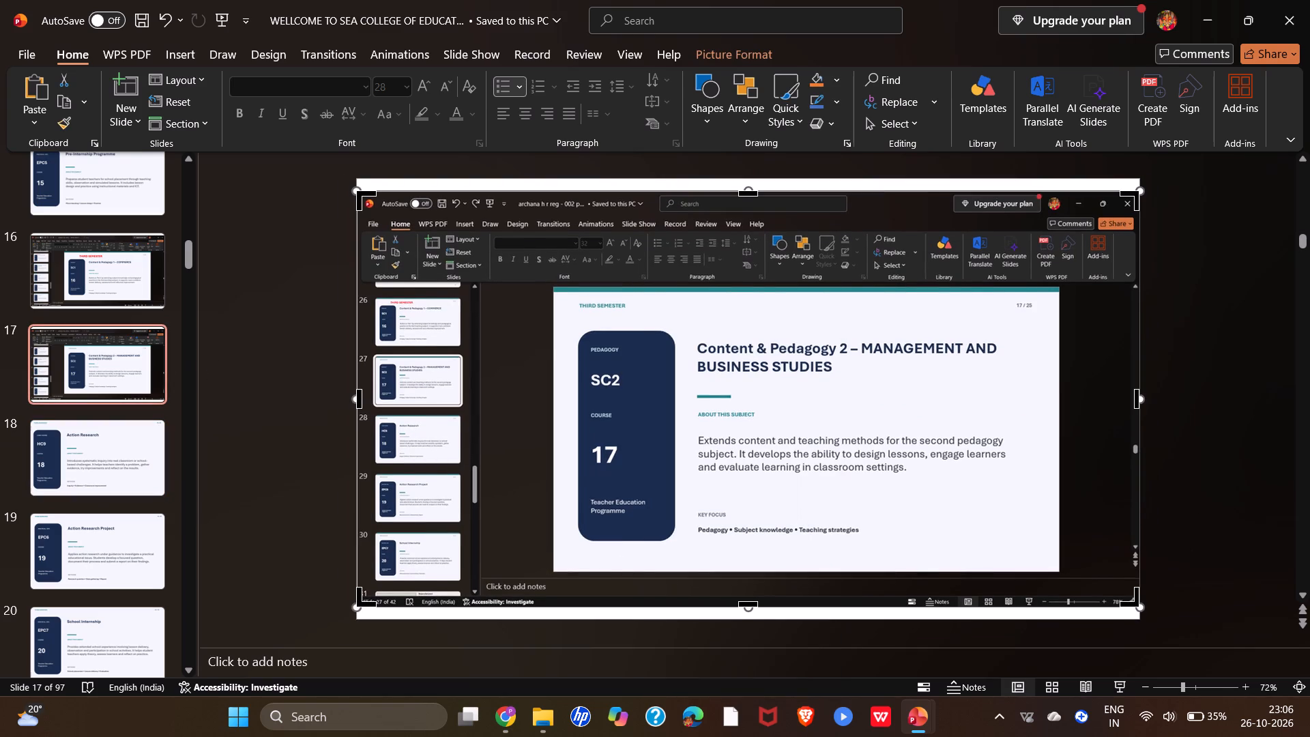
drag(1134, 199, 1060, 276)
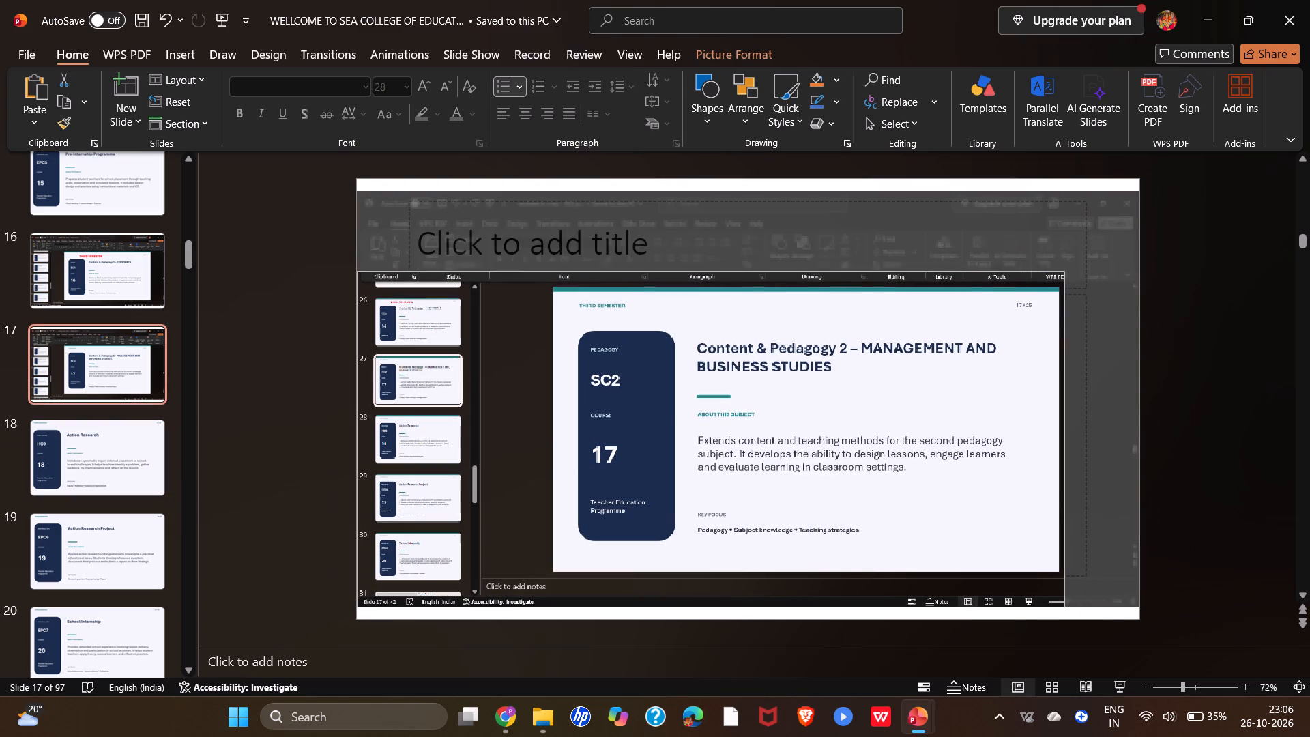
drag(1060, 276, 1052, 295)
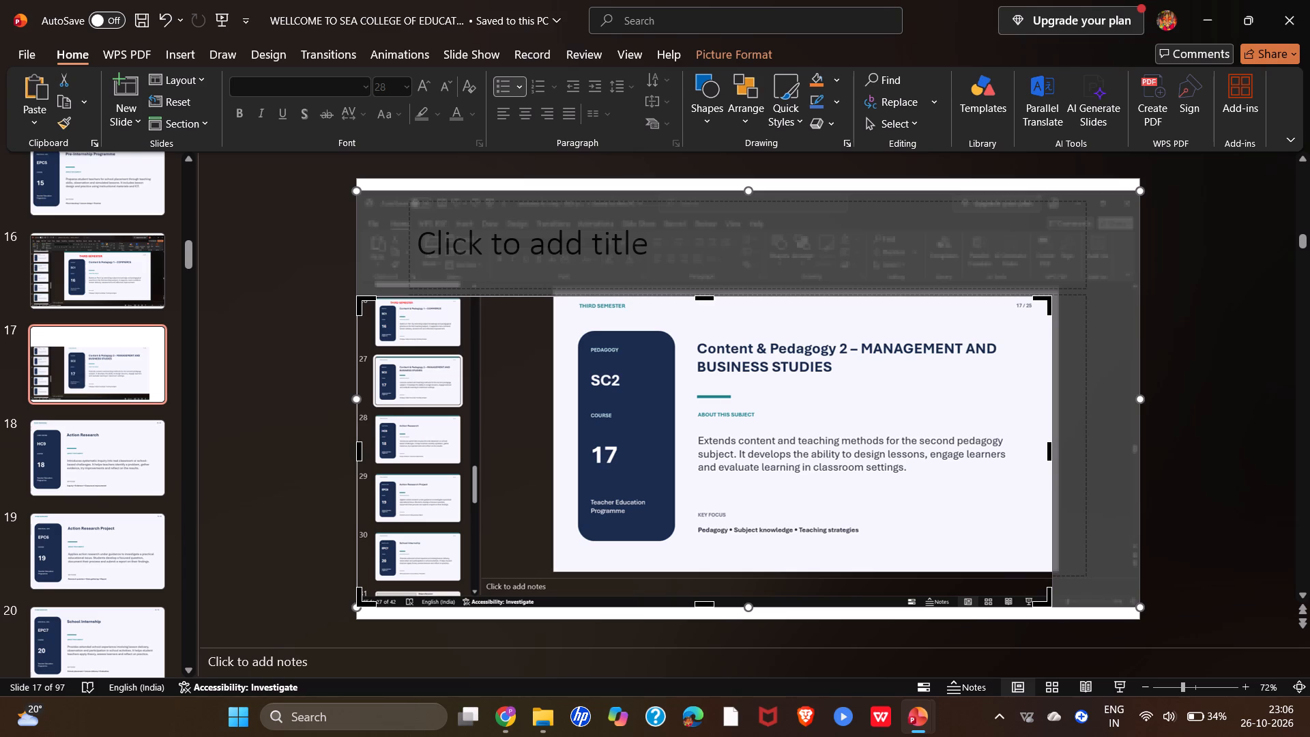
drag(366, 601, 500, 589)
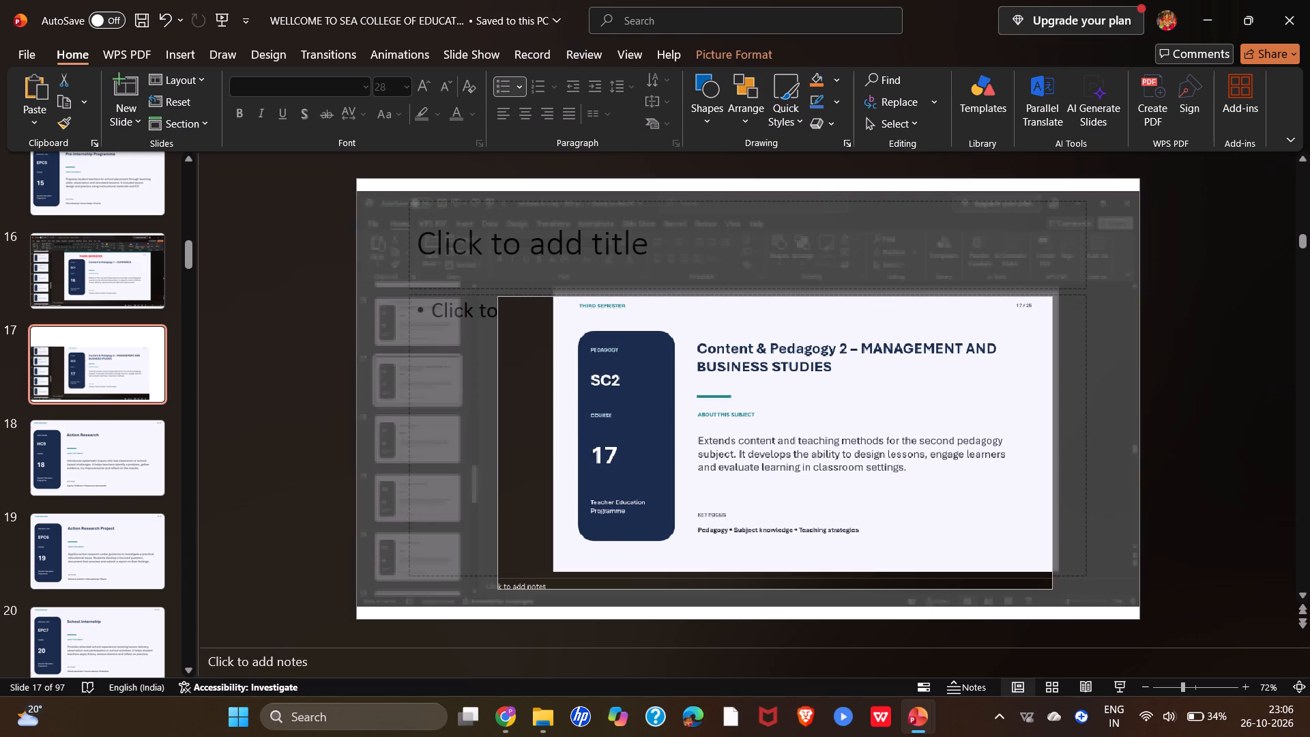
drag(500, 589, 562, 568)
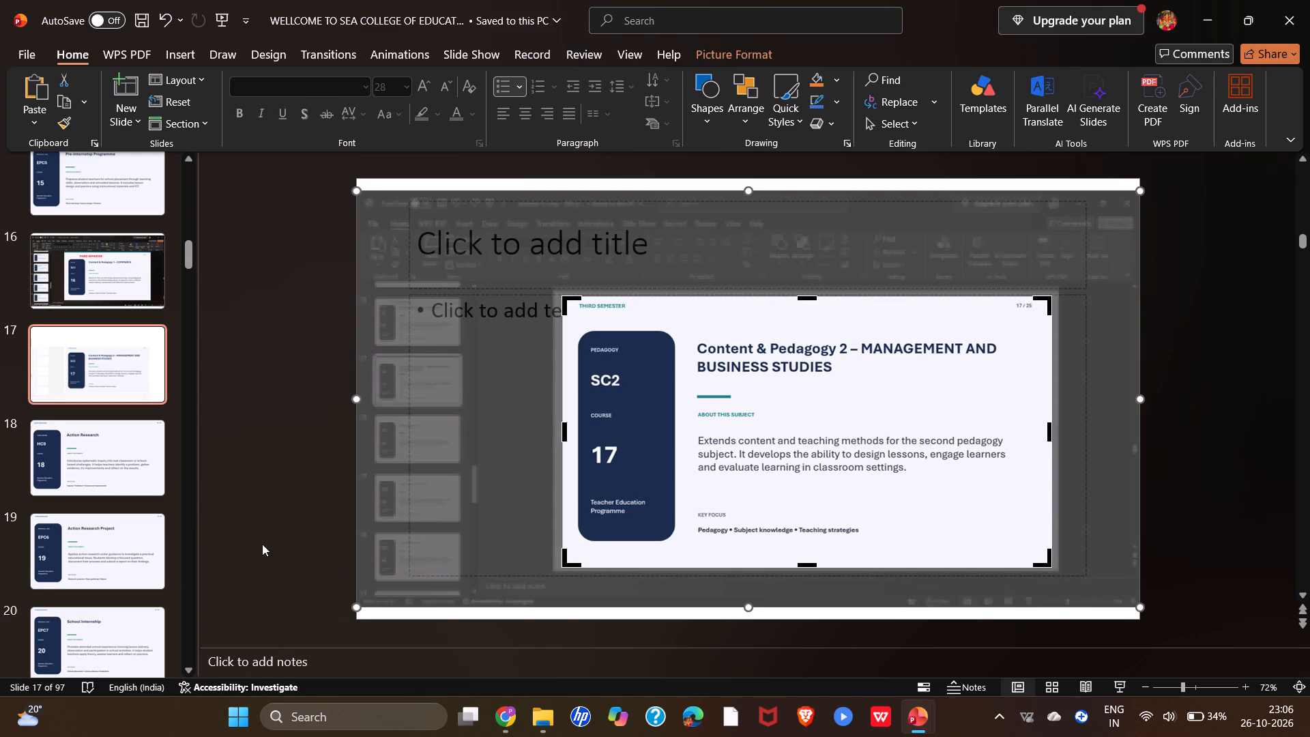
click(267, 540)
Enlarge the cropped "Content & Pedagogy 2" picture on slide 17 to cover the whole slide.
click(746, 431)
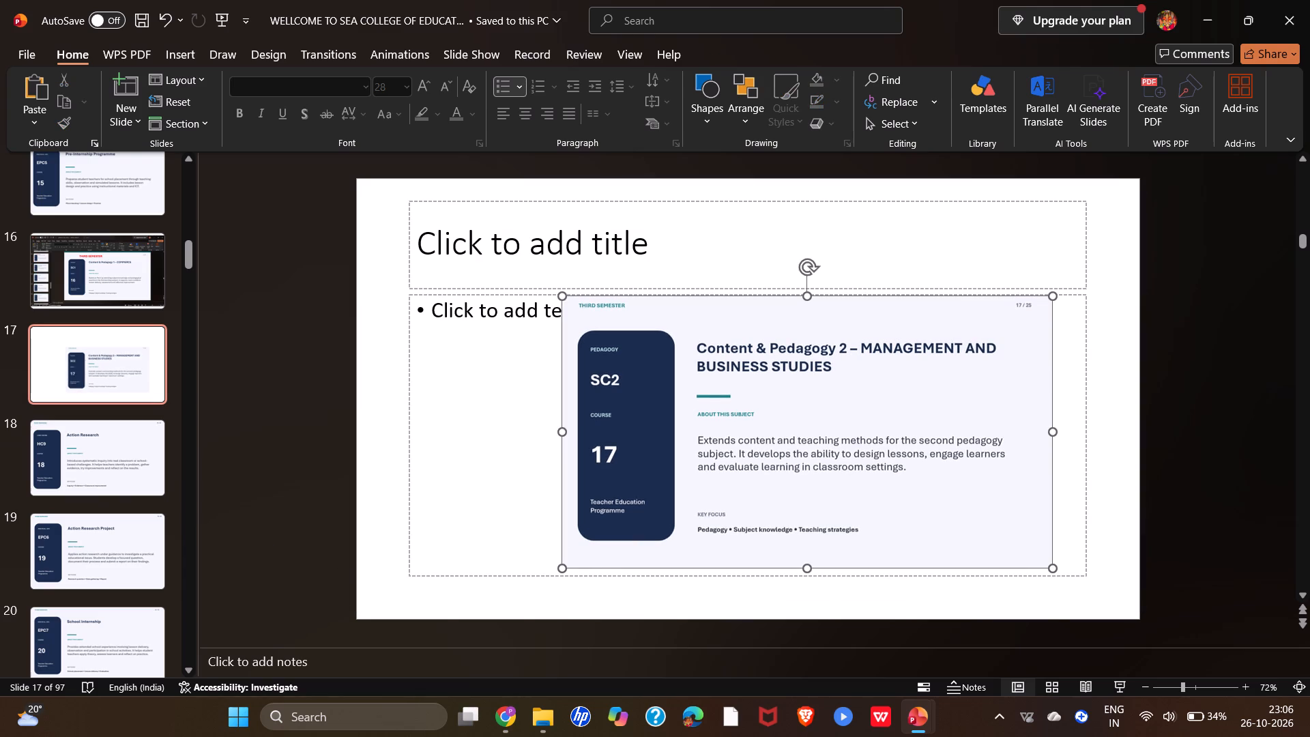
drag(558, 291, 416, 175)
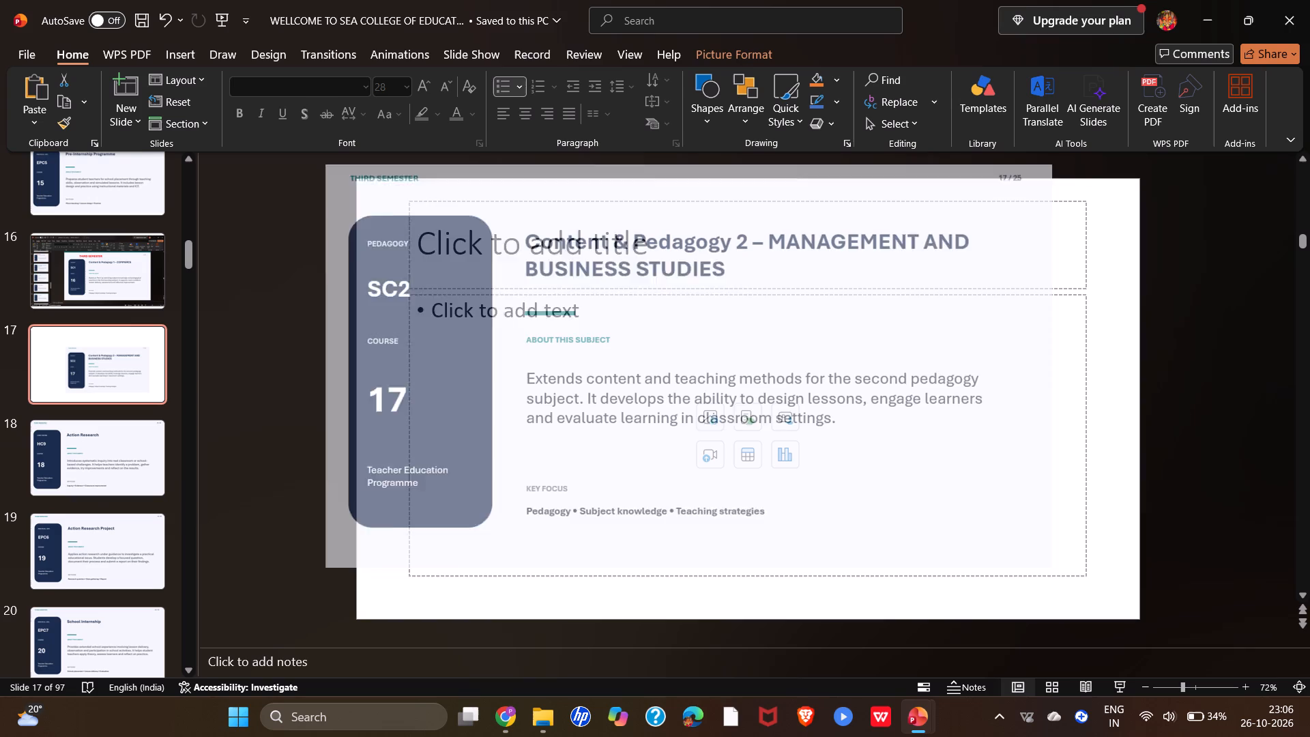
drag(416, 175, 415, 182)
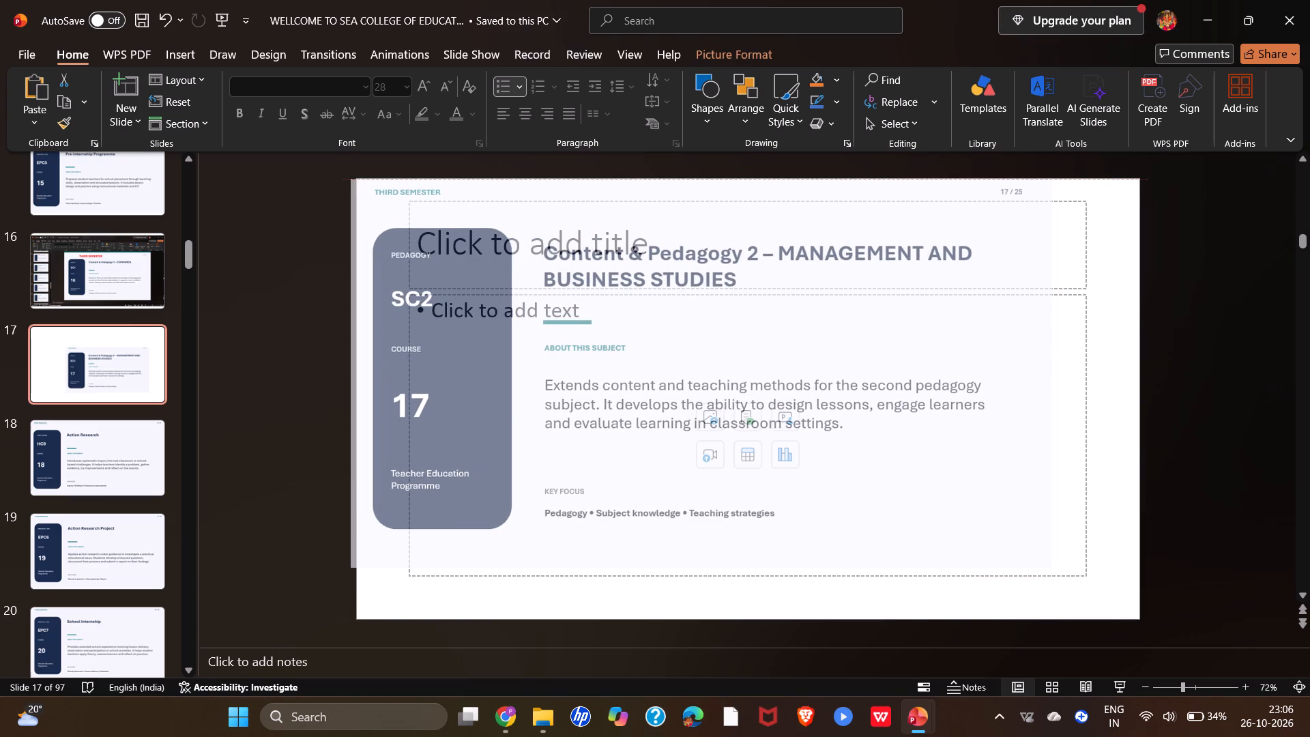
drag(415, 182, 414, 182)
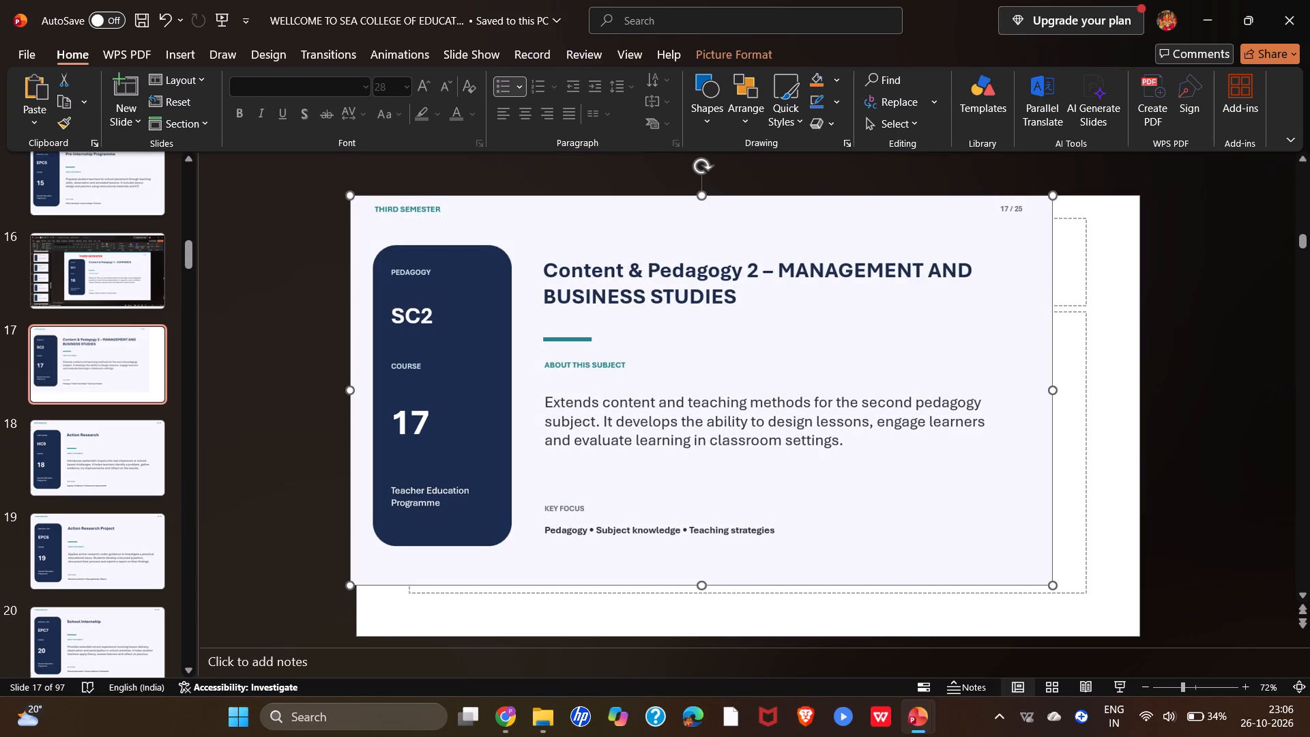
drag(1053, 588, 1131, 630)
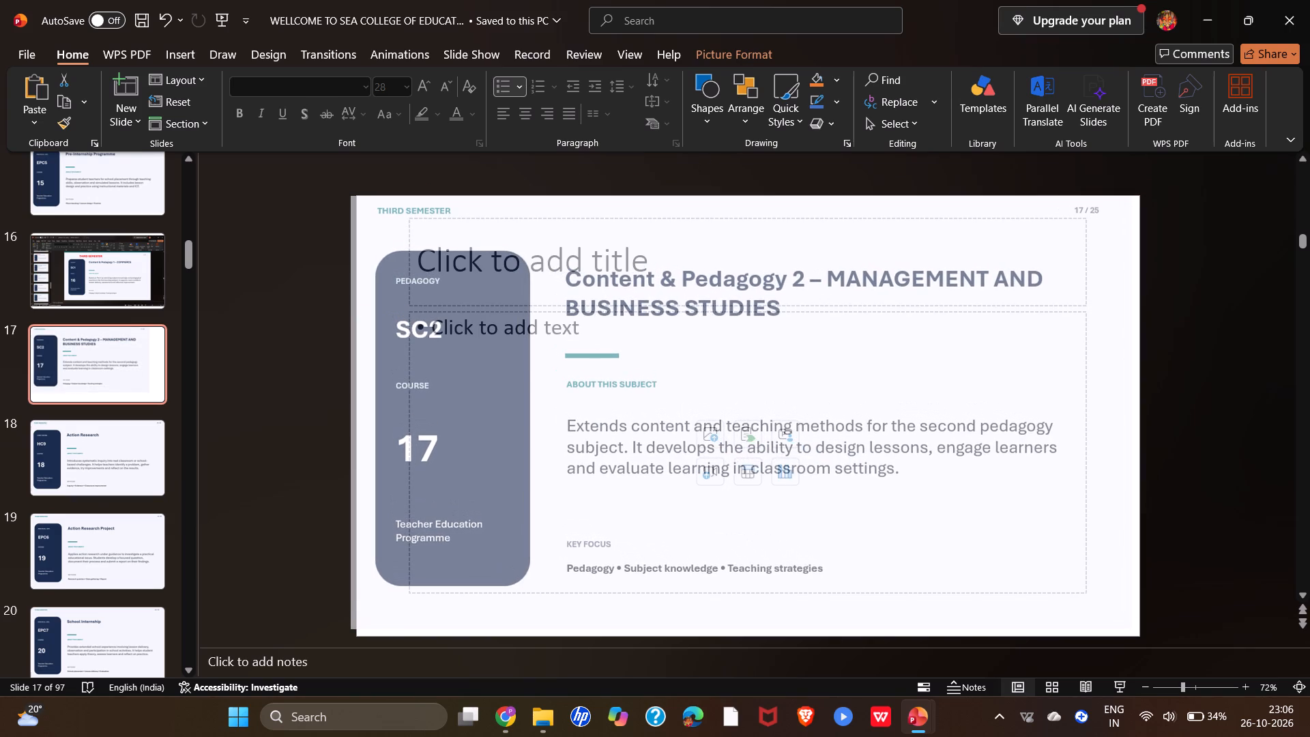
drag(1131, 630, 1135, 631)
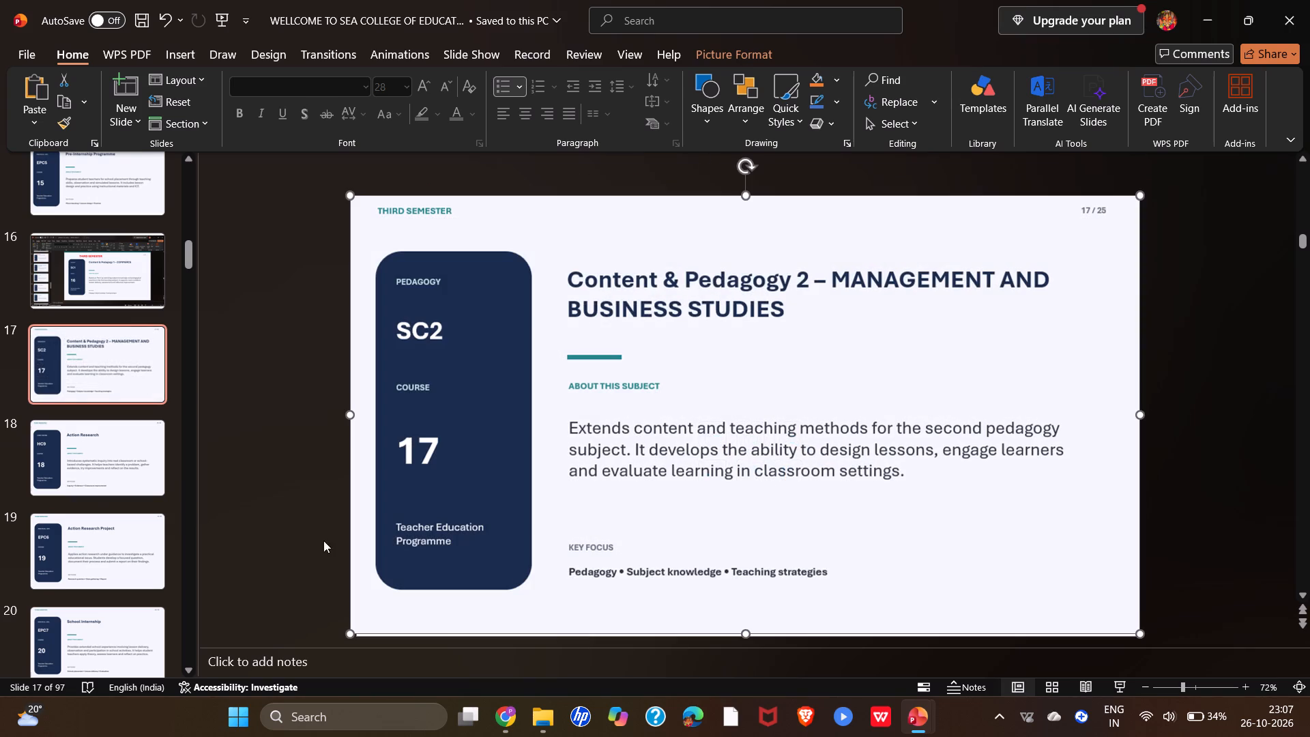
click(295, 500)
Crop the screenshot on slide 16 to just the "Content & Pedagogy 1 – COMMERCE" third-semester slide content.
click(113, 279)
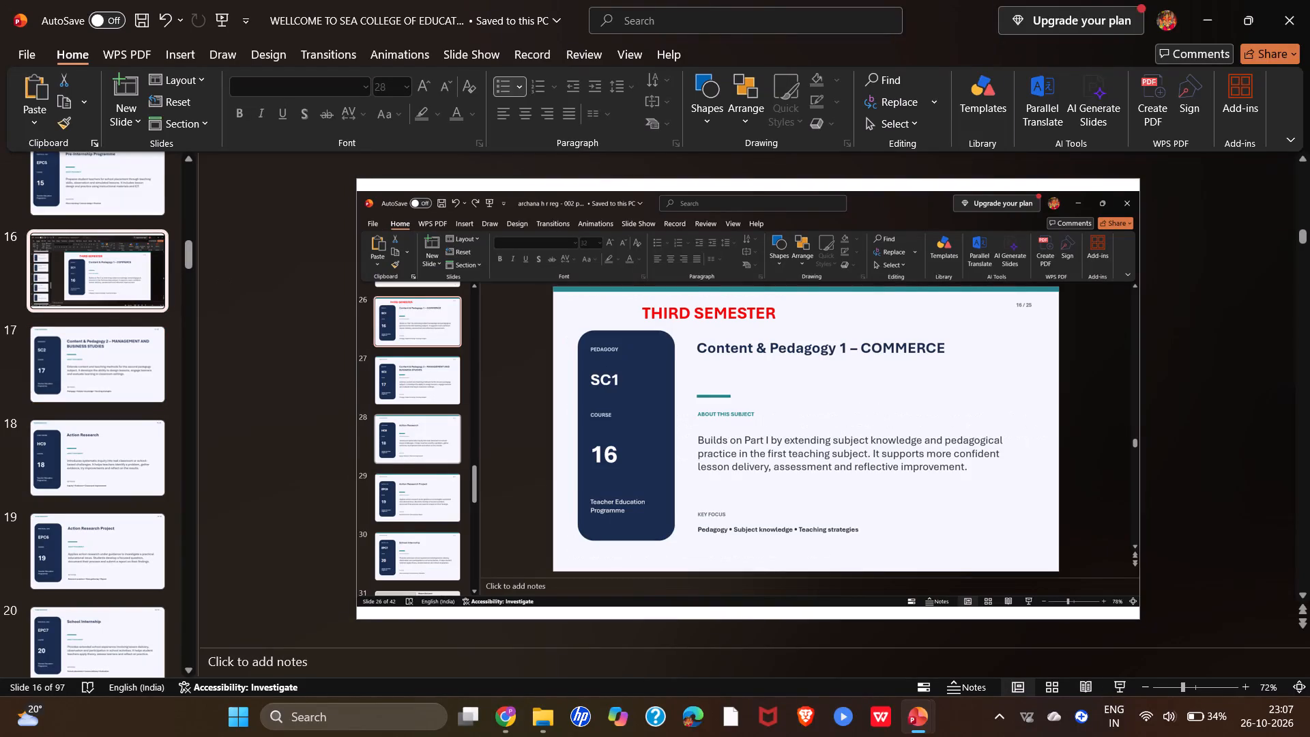
right_click(667, 401)
click(729, 225)
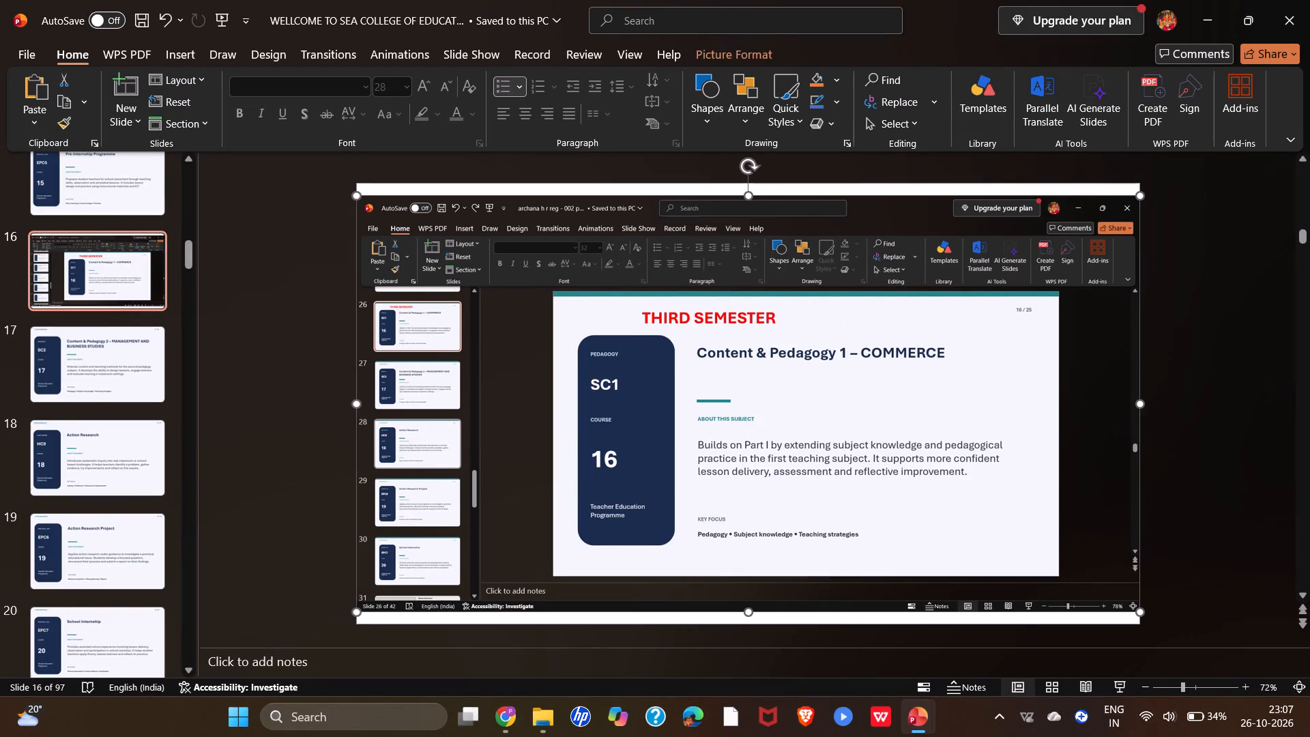
drag(1131, 197, 1052, 296)
click(1052, 296)
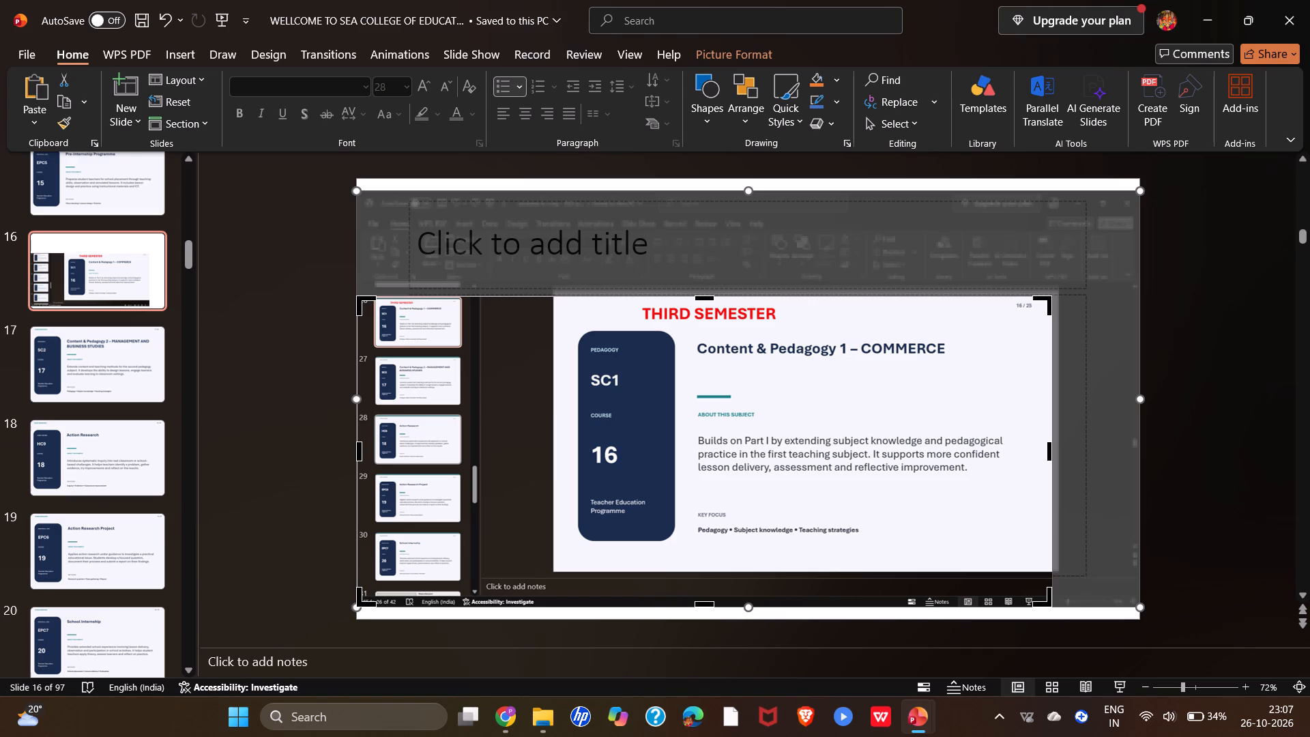
drag(364, 603, 501, 603)
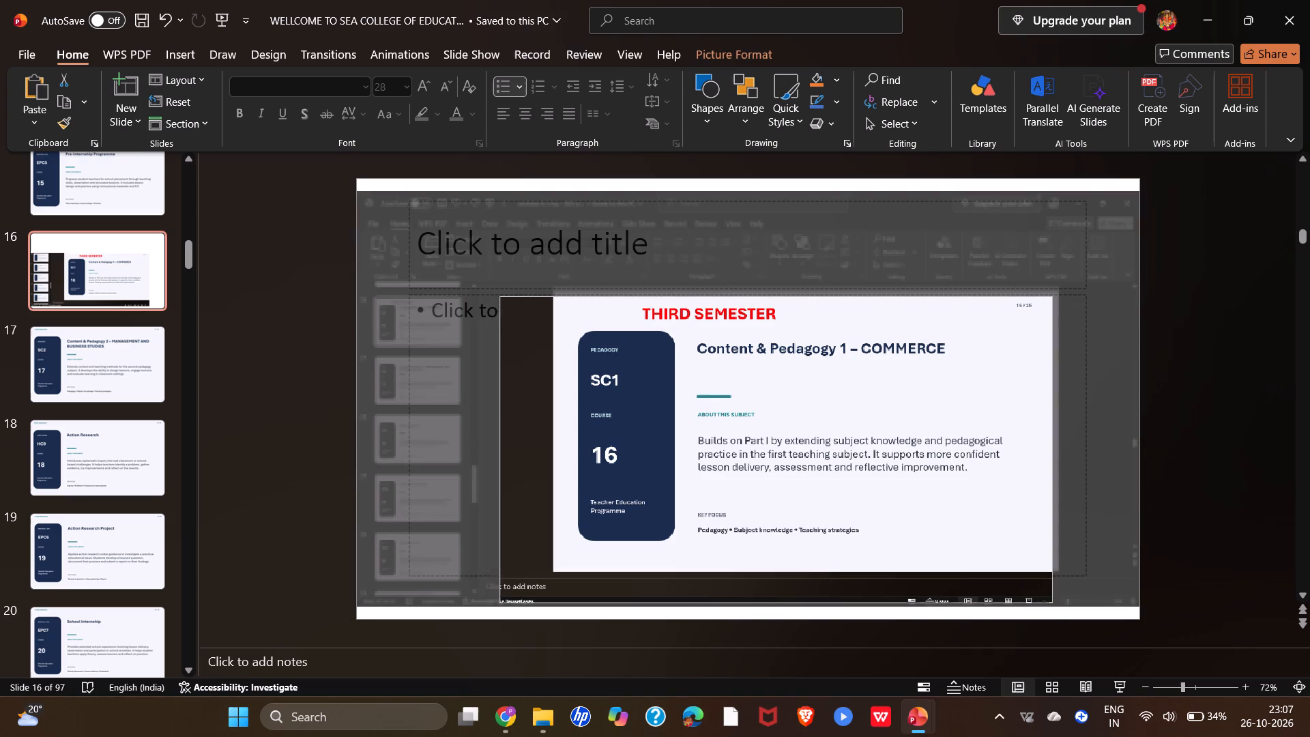
drag(501, 603, 557, 568)
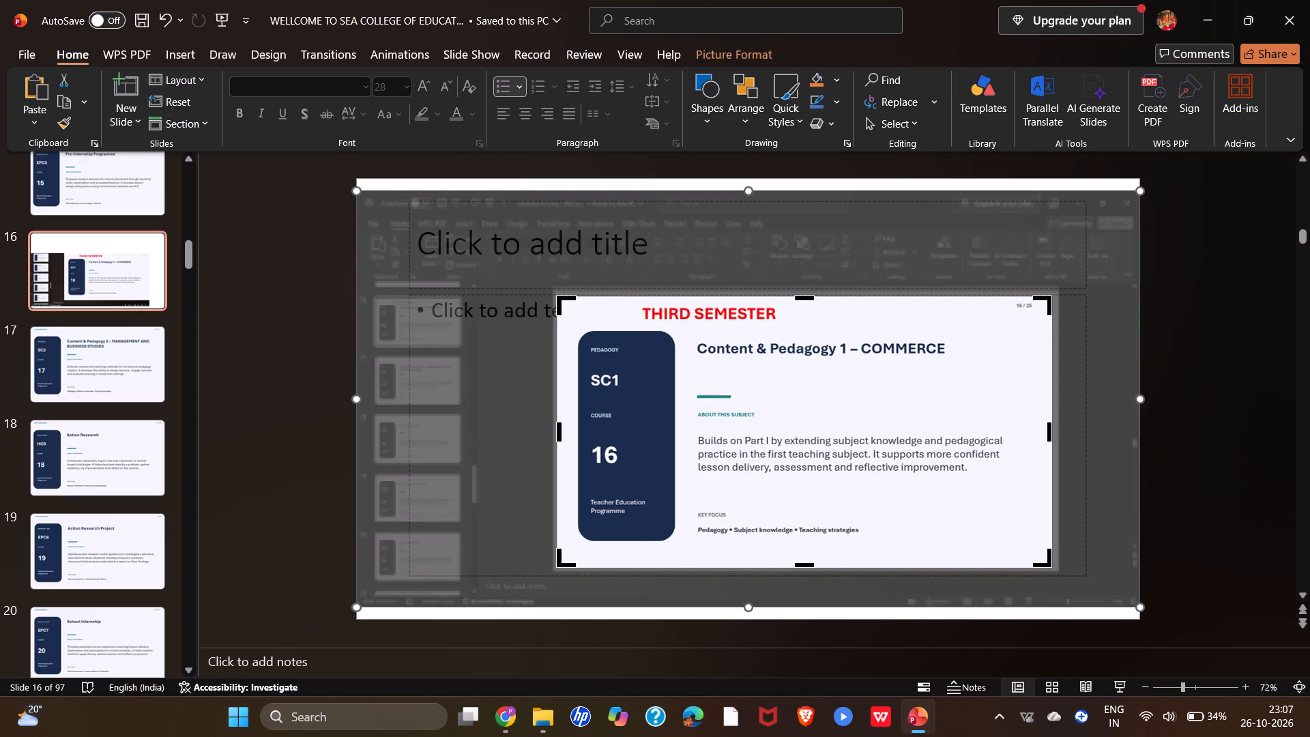
click(252, 556)
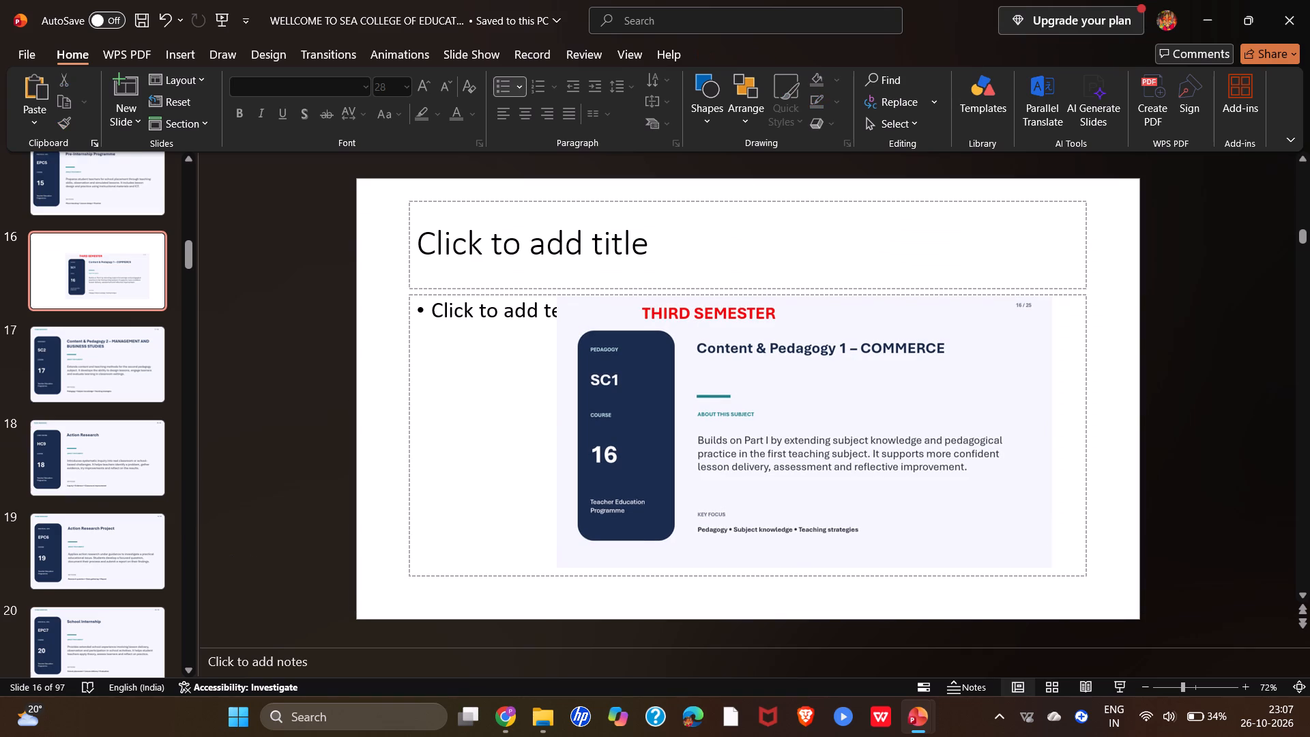
Enlarge the cropped "Content & Pedagogy 1 – COMMERCE" picture on slide 16 to cover the whole slide.
click(789, 472)
drag(554, 293, 423, 185)
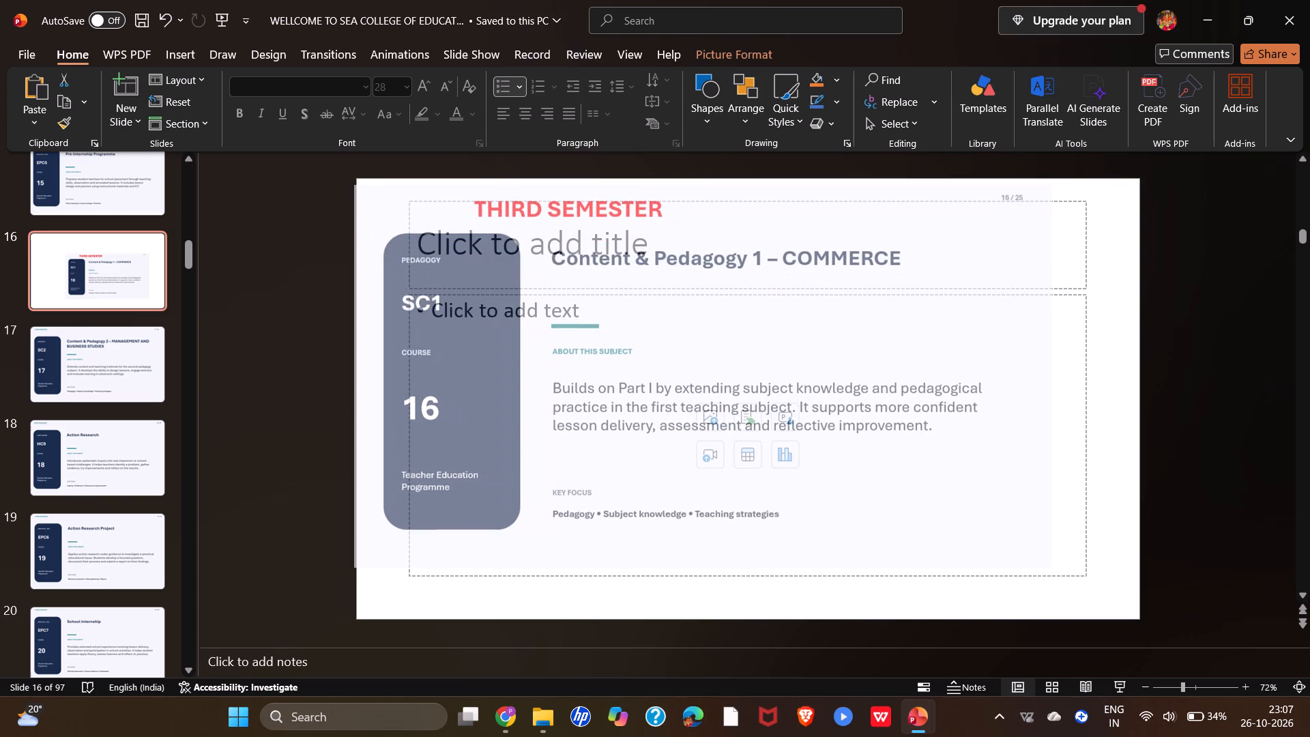
drag(423, 185, 430, 181)
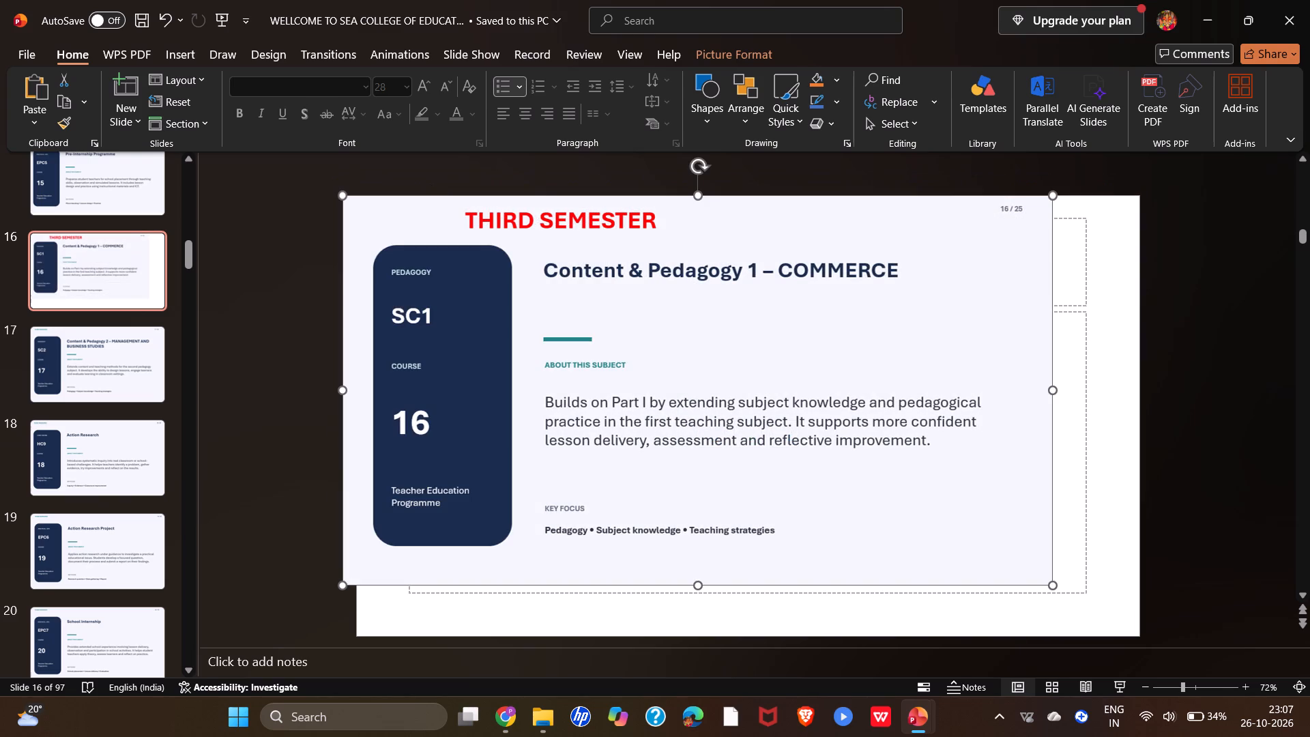
drag(1052, 586, 1115, 619)
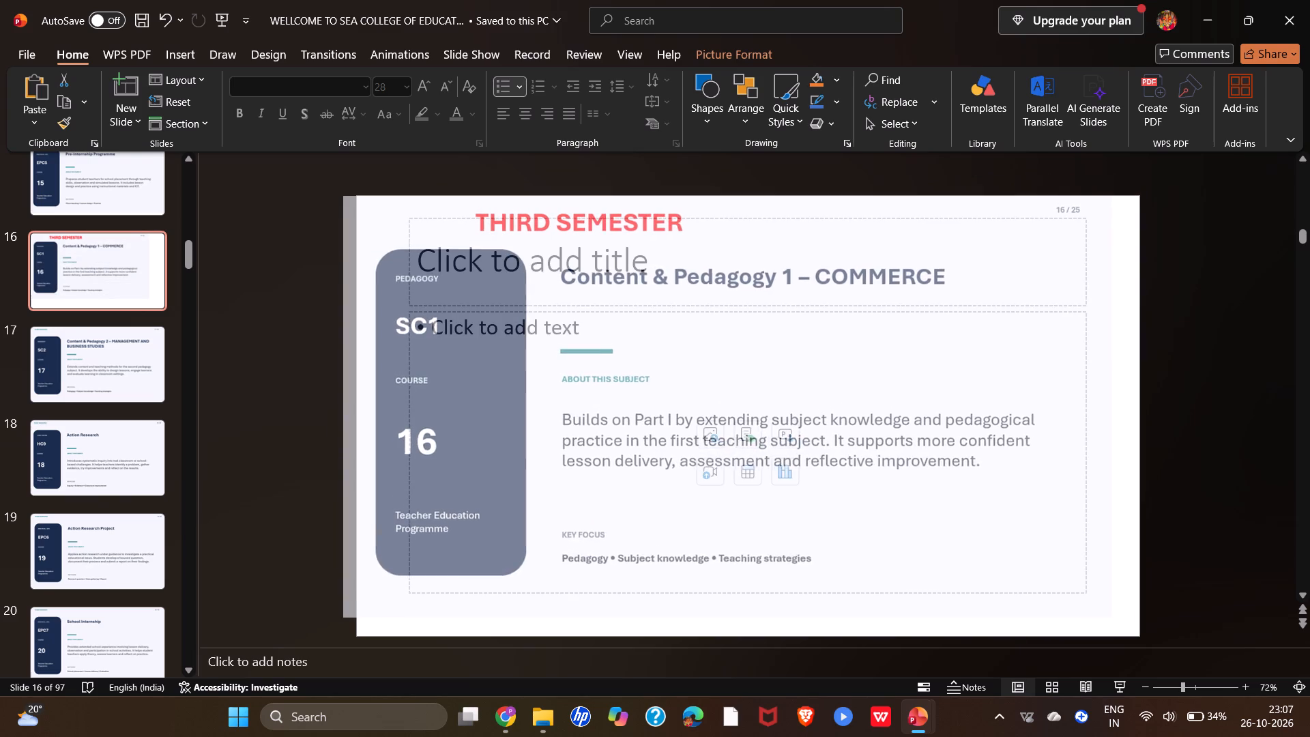
drag(1115, 619, 1141, 633)
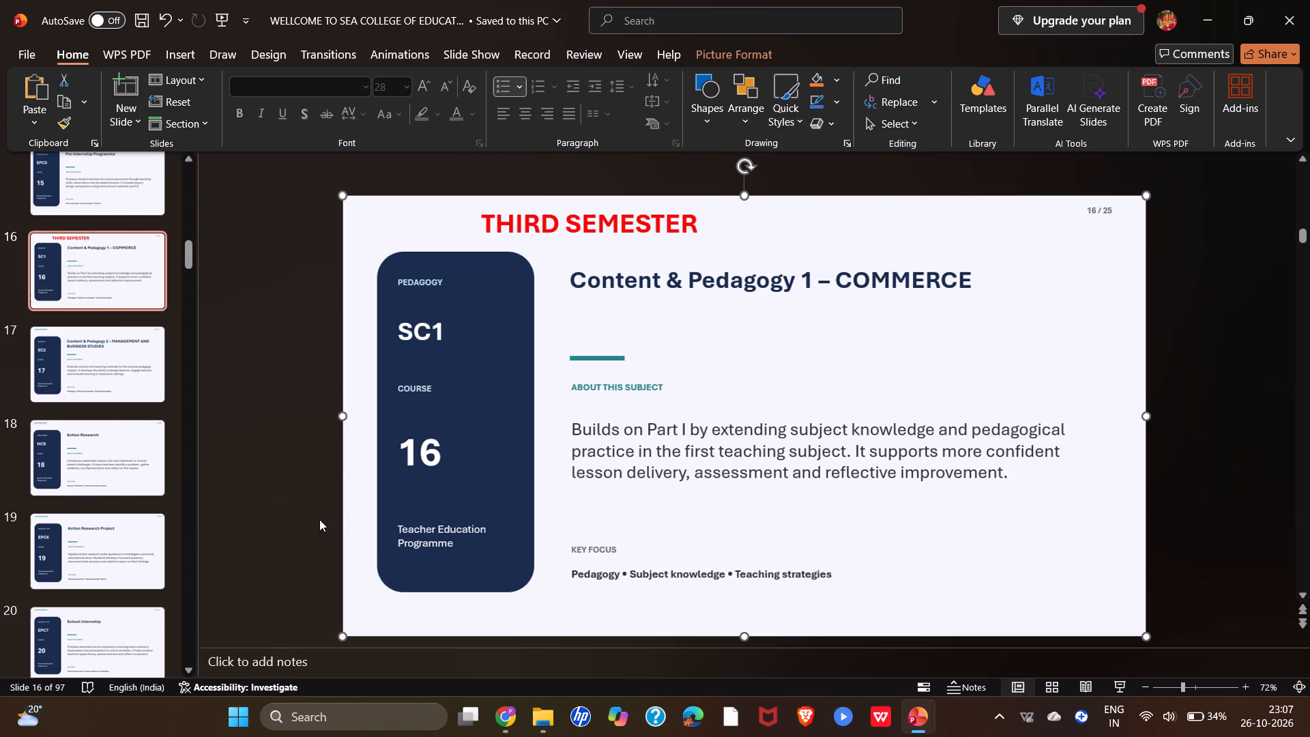
click(319, 519)
scroll(119, 388, up, 2)
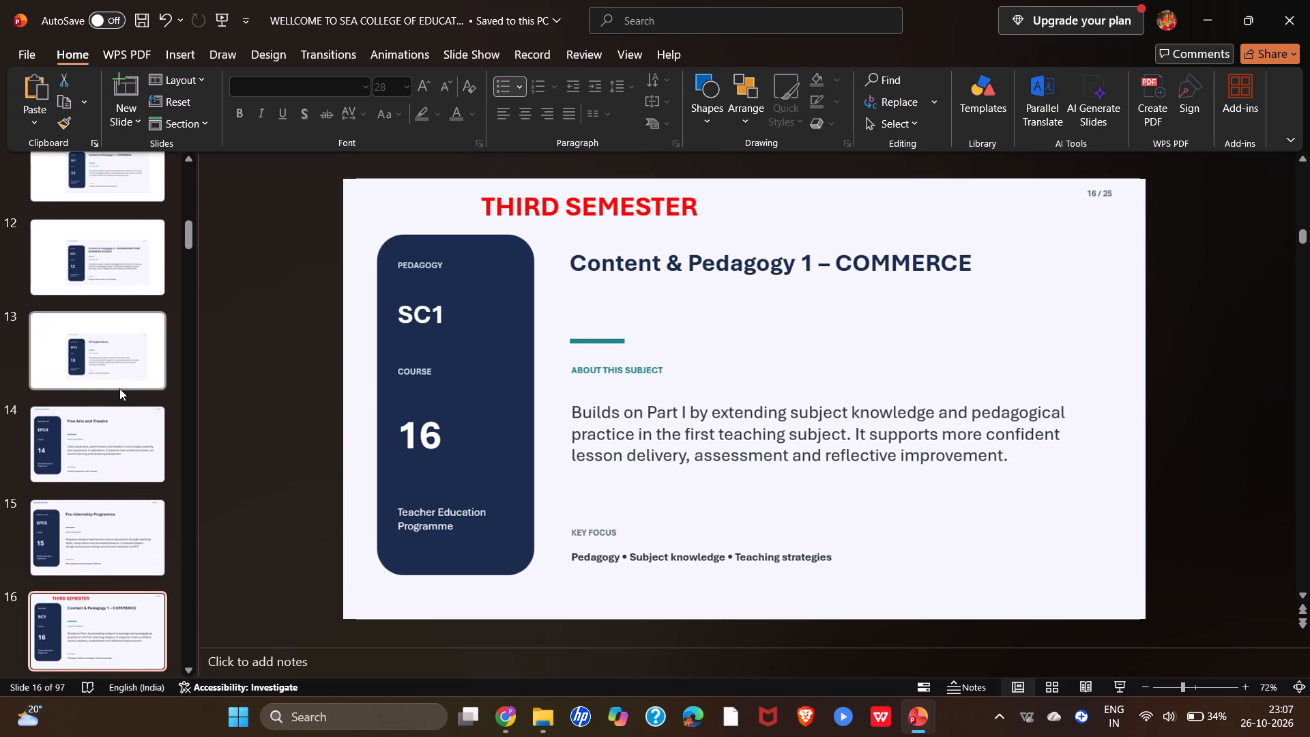
Enlarge the cropped "ICT Applications" picture on slide 13 to cover the whole slide.
click(119, 388)
click(620, 420)
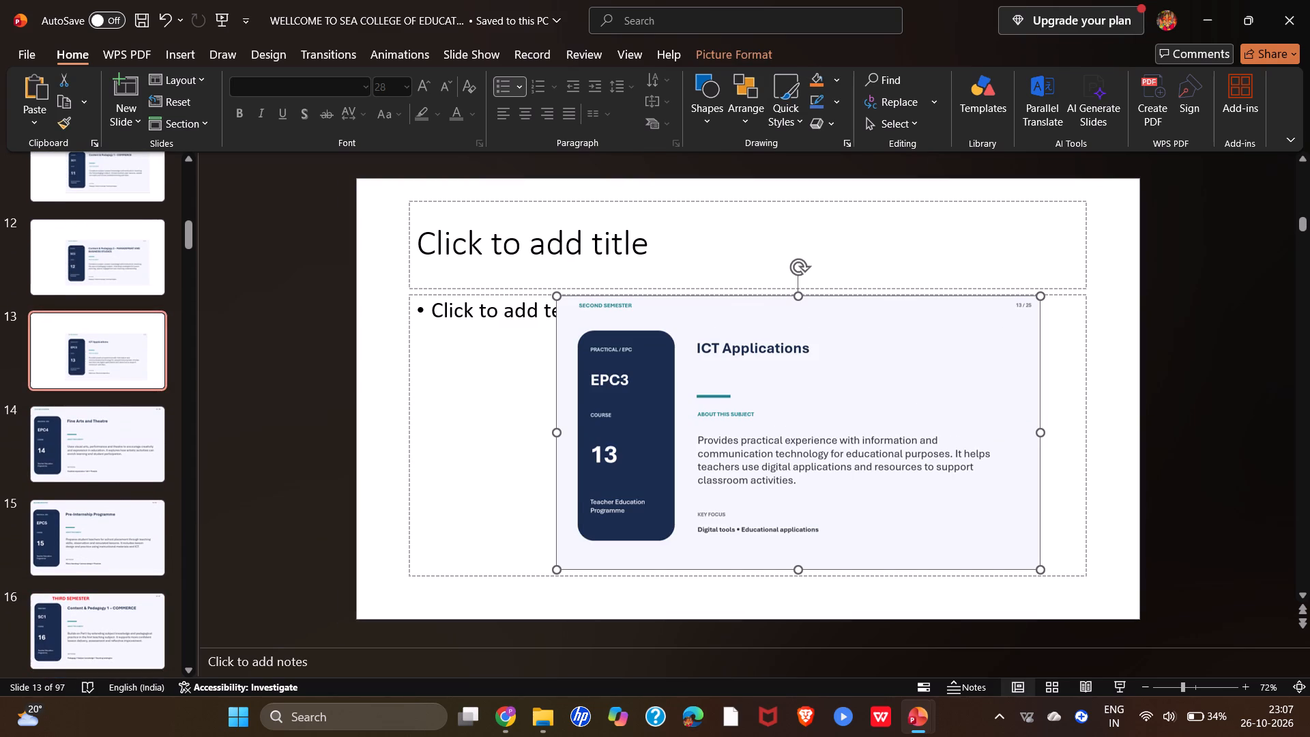
drag(560, 293, 456, 200)
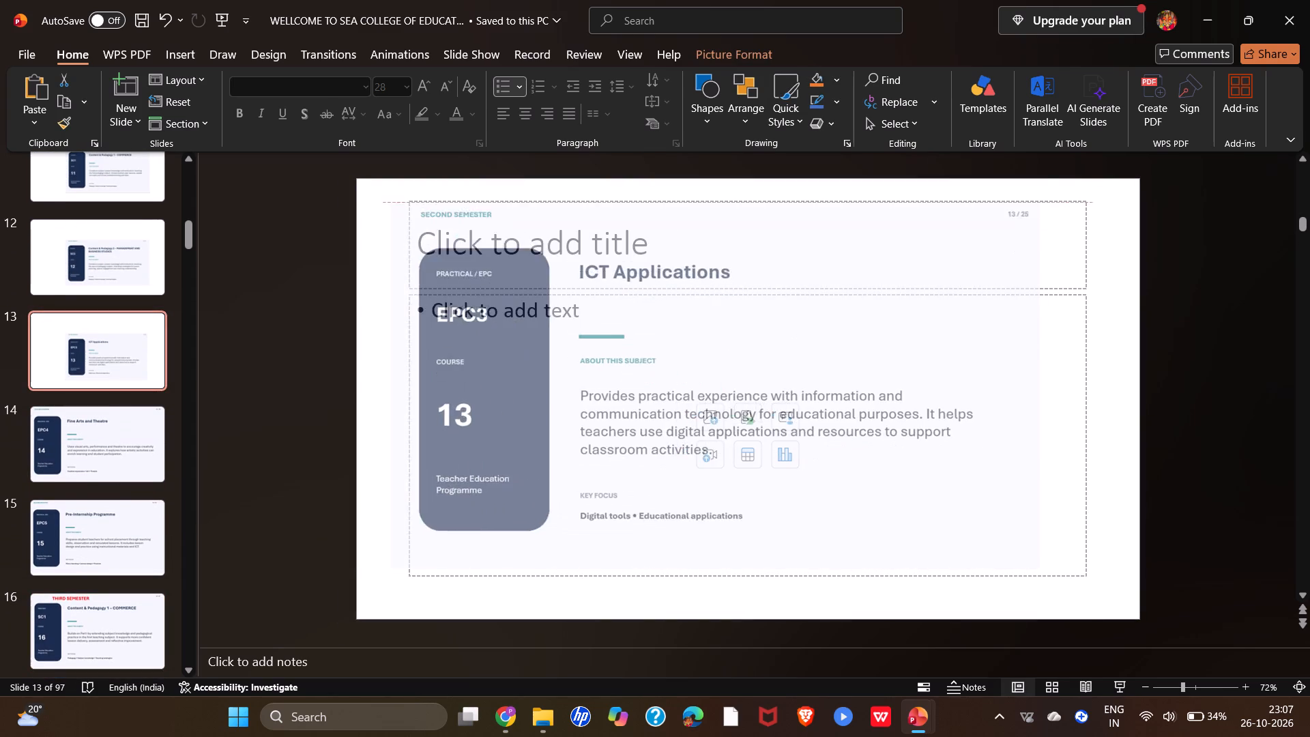
drag(456, 200, 435, 178)
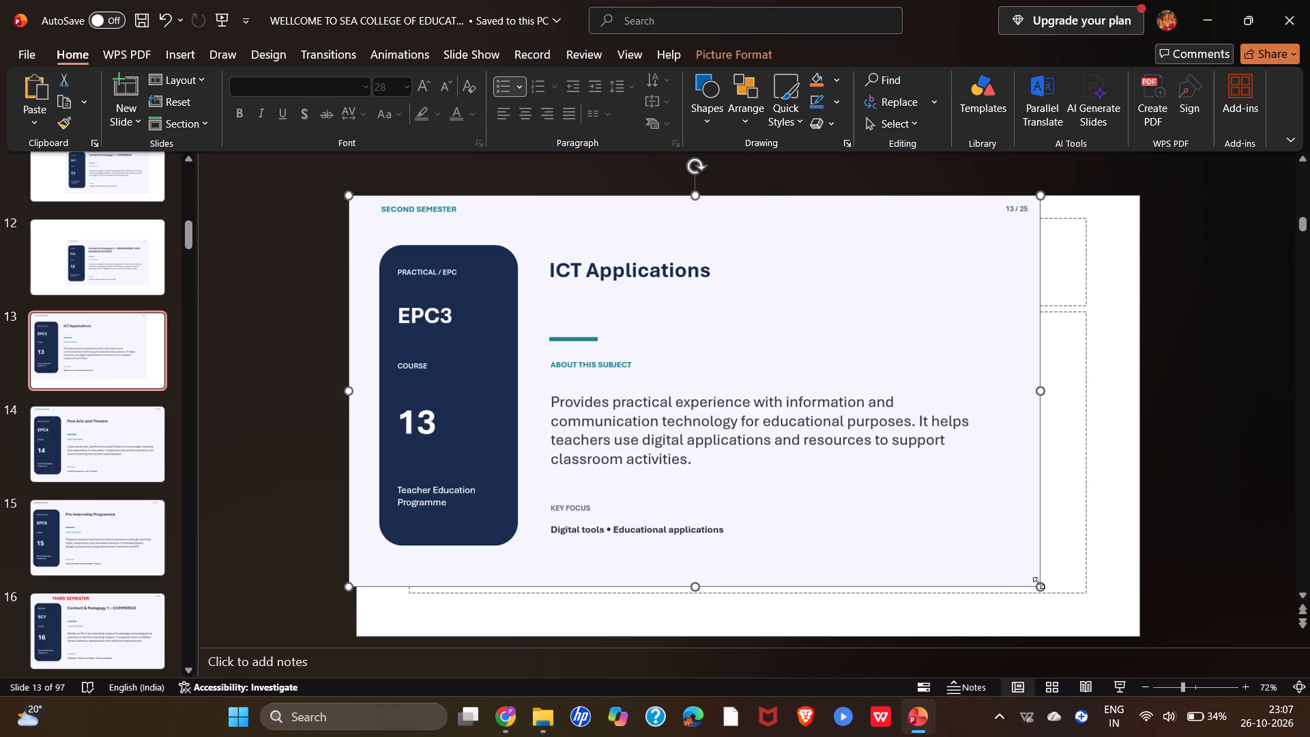
drag(1038, 583, 1137, 629)
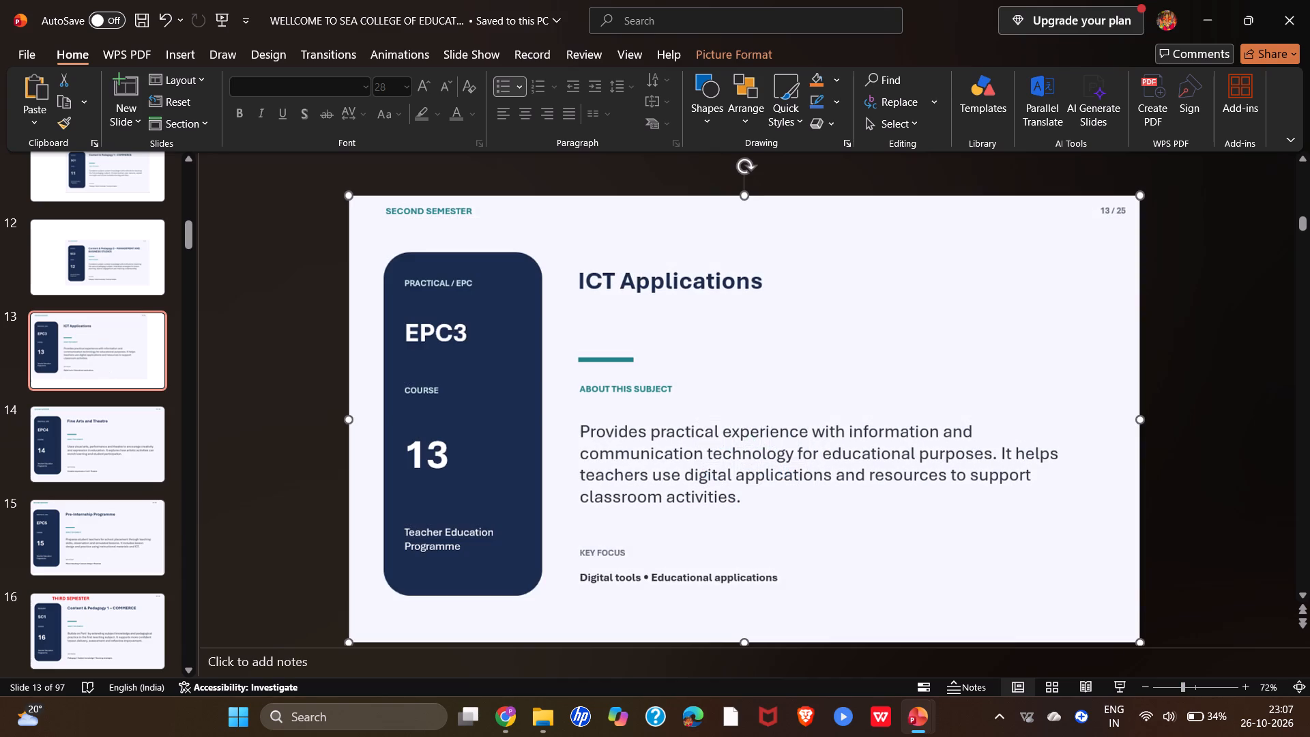
click(317, 461)
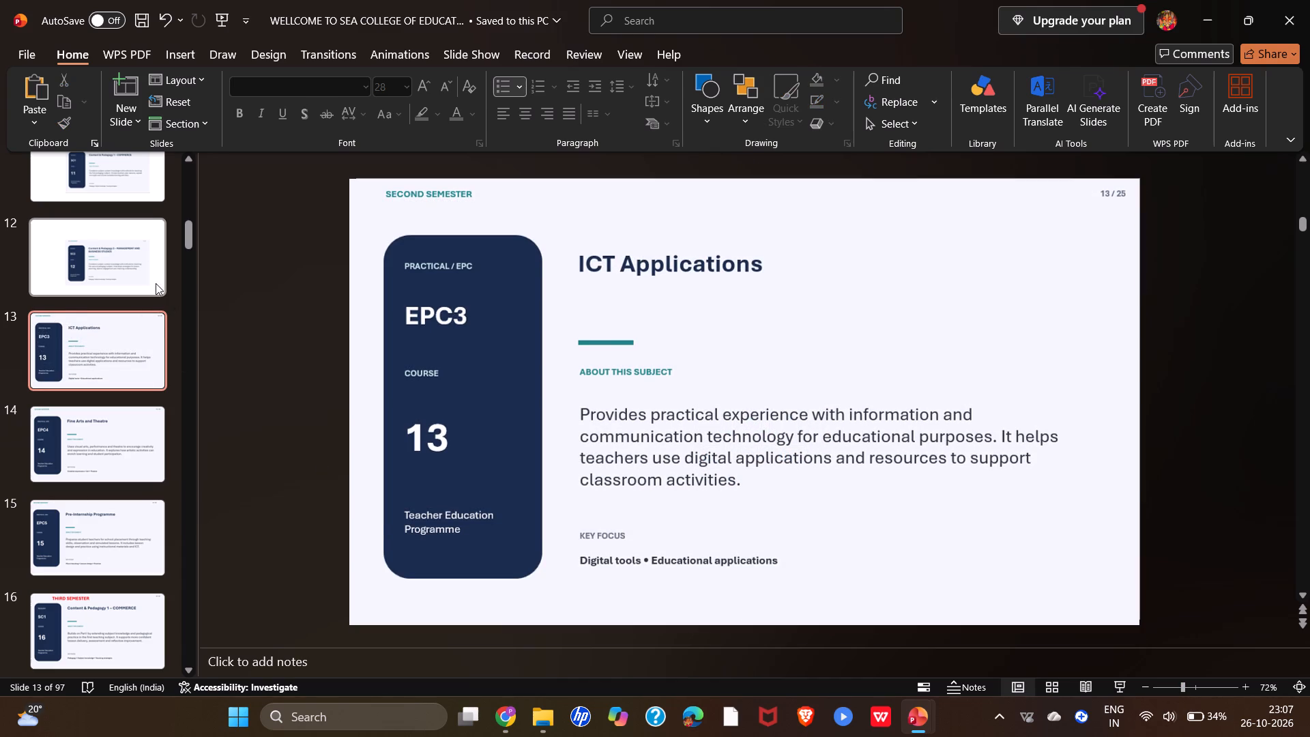
Enlarge the cropped "Content & Pedagogy 2 – MANAGEMENT AND BUSINESS STUDIES" picture on slide 12 to cover the whole slide.
click(126, 247)
click(688, 407)
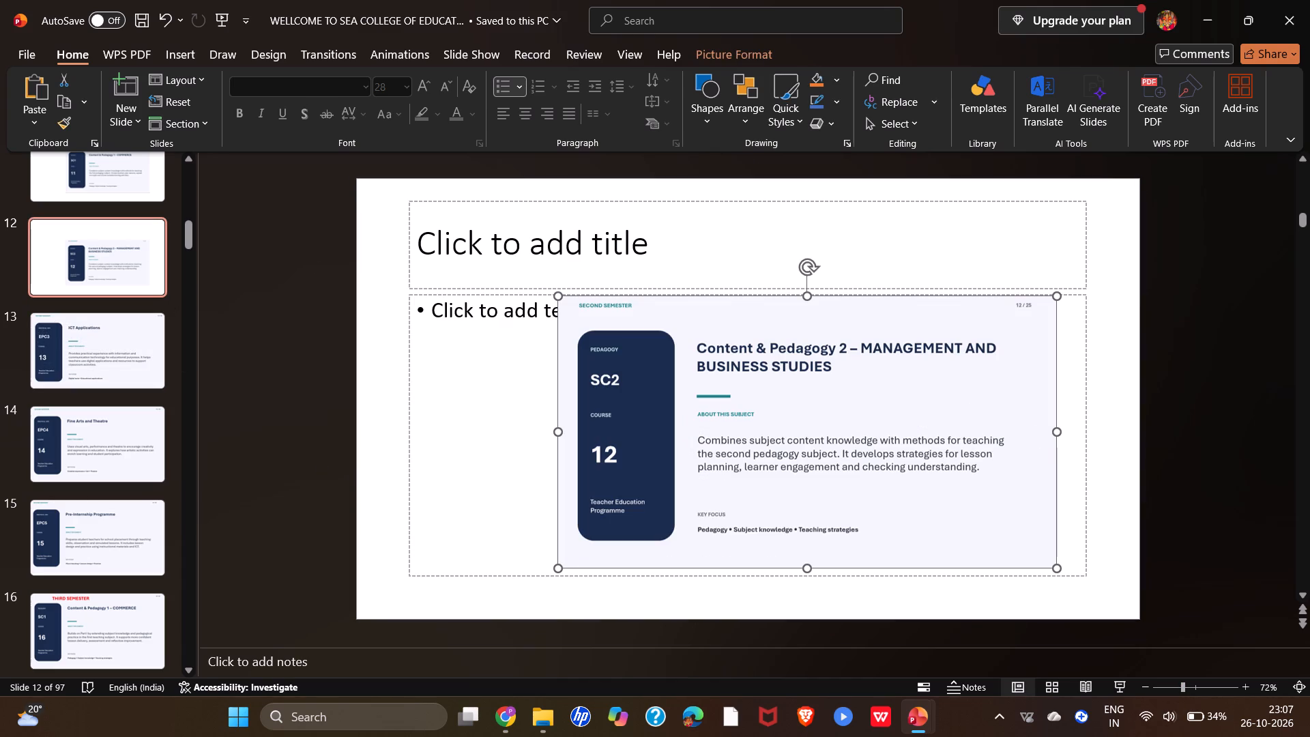
drag(556, 293, 426, 207)
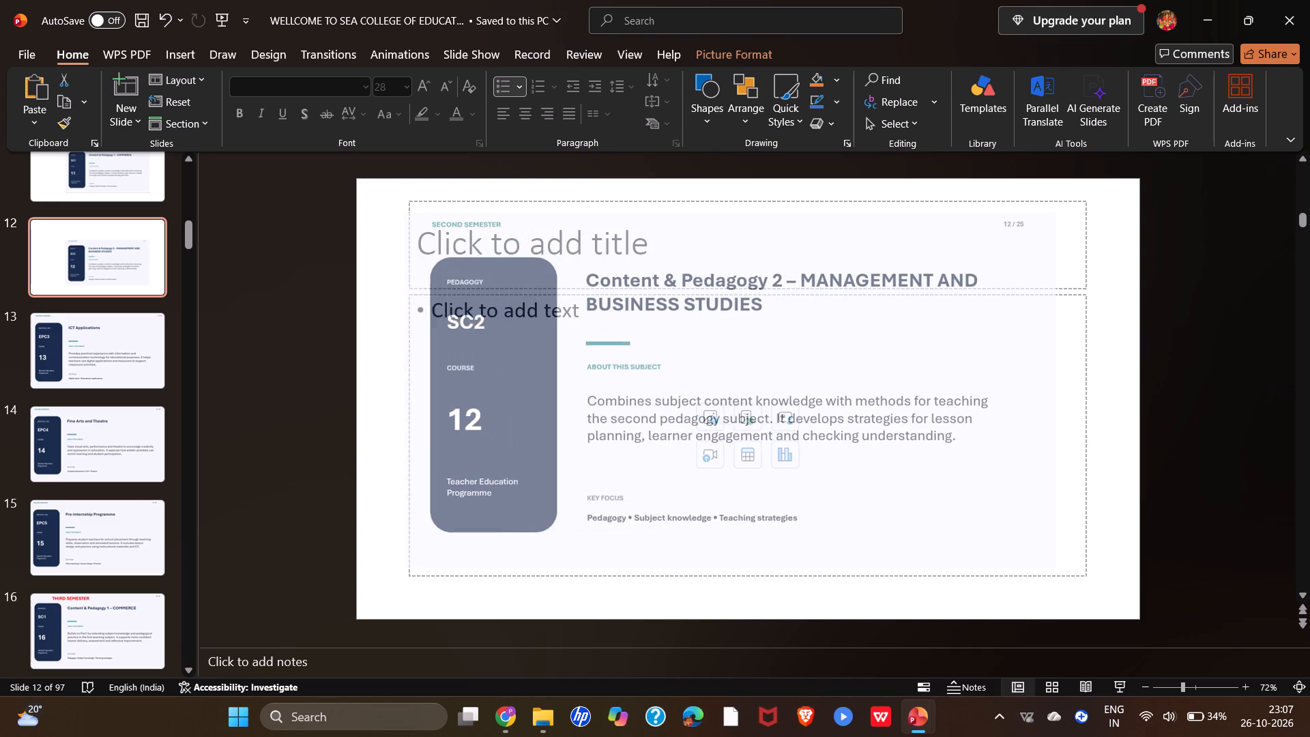
drag(426, 207, 405, 183)
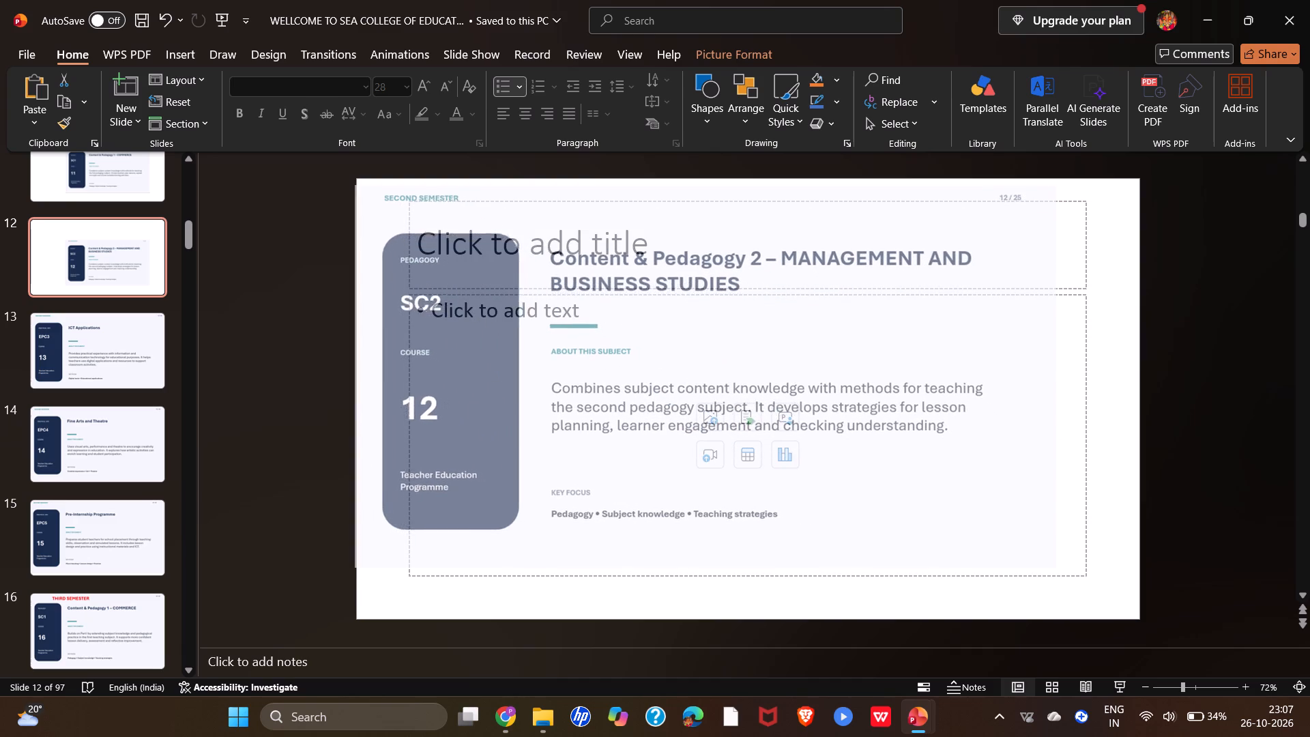
drag(405, 183, 400, 177)
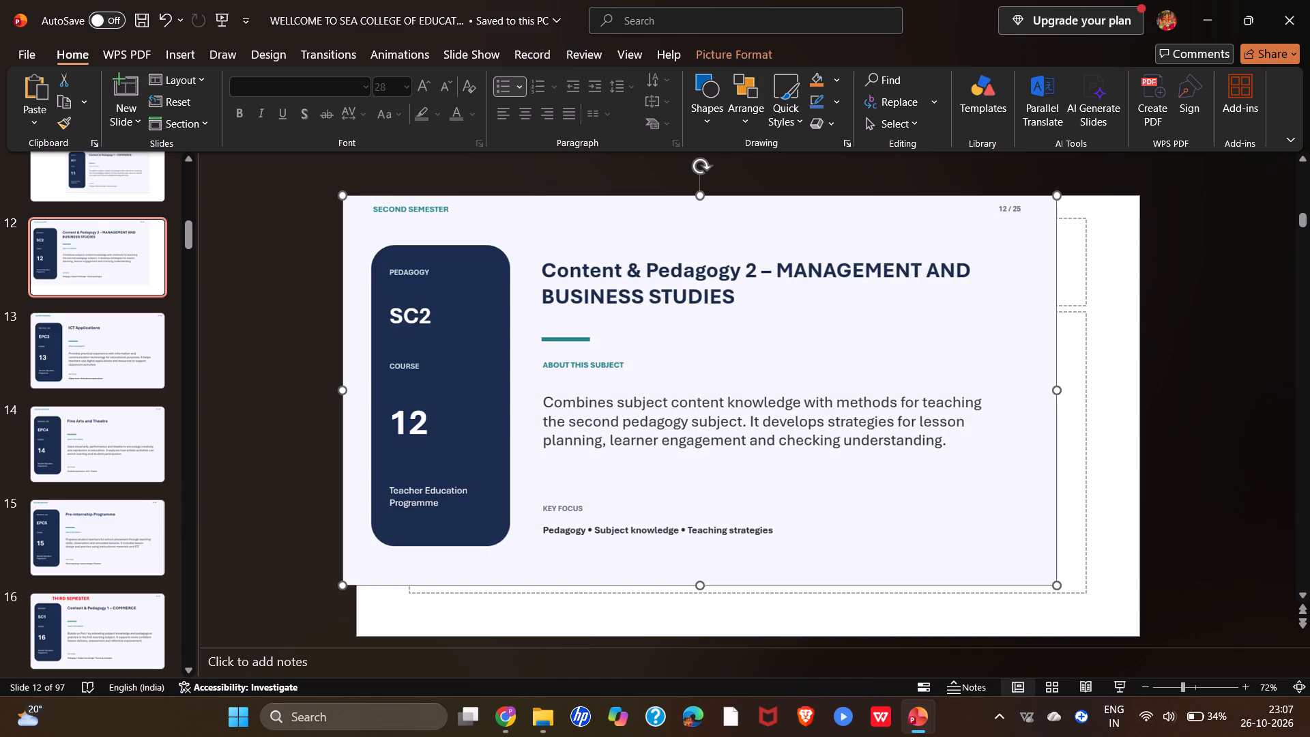
drag(1054, 583, 1128, 628)
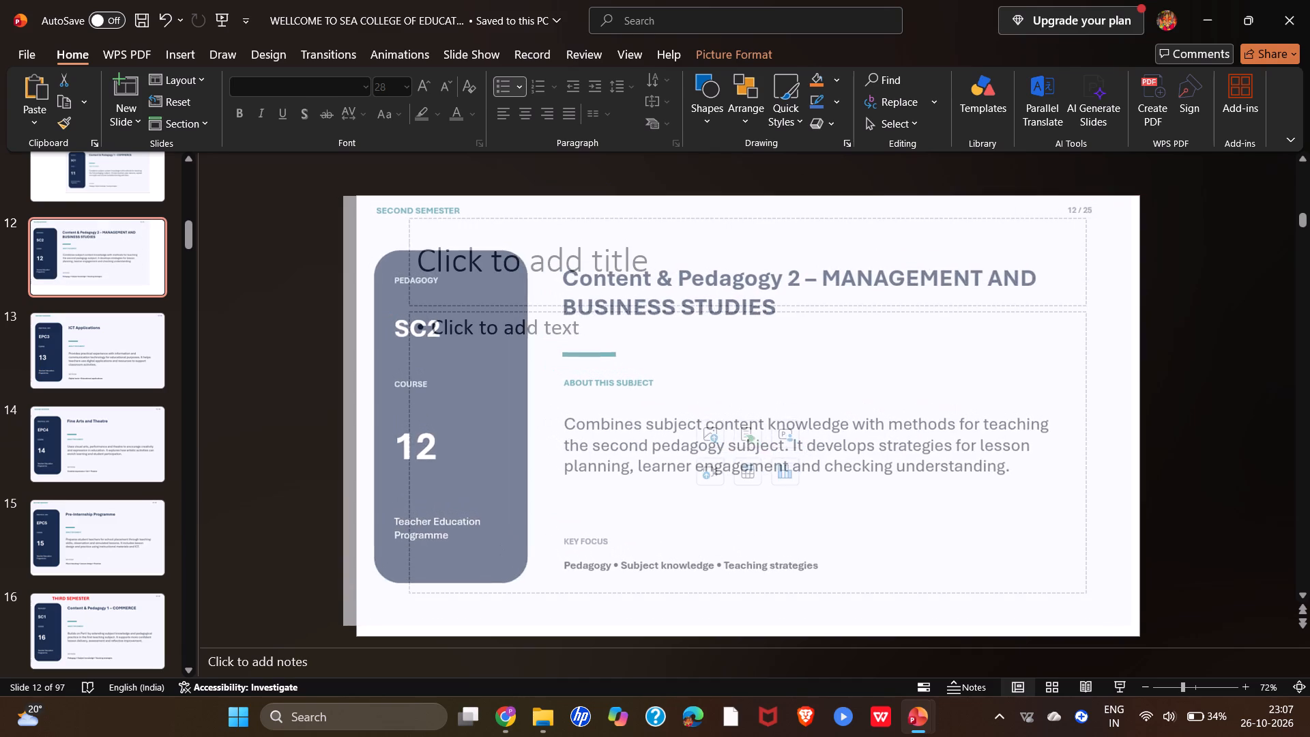
drag(1128, 628, 1145, 639)
click(284, 371)
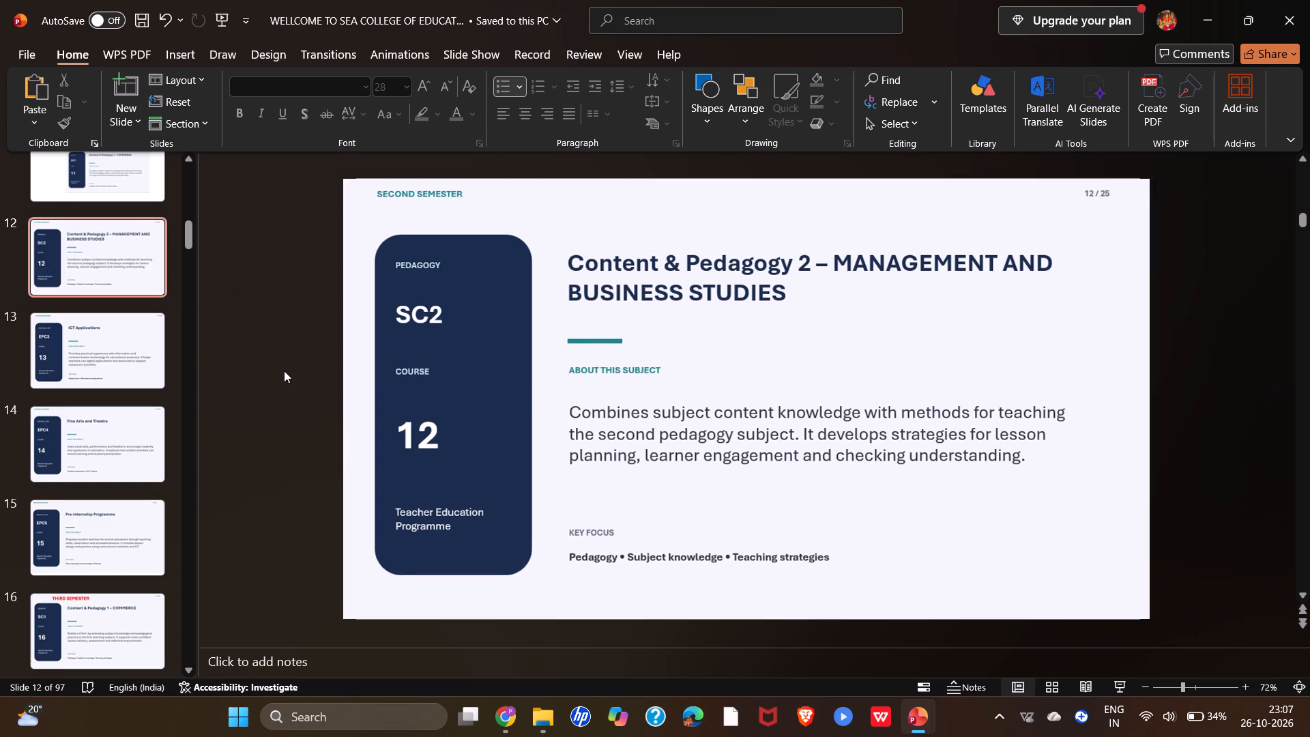
Enlarge the cropped "Learning & Teaching" second-semester picture on slide 9 to cover the whole slide.
scroll(162, 283, up, 2)
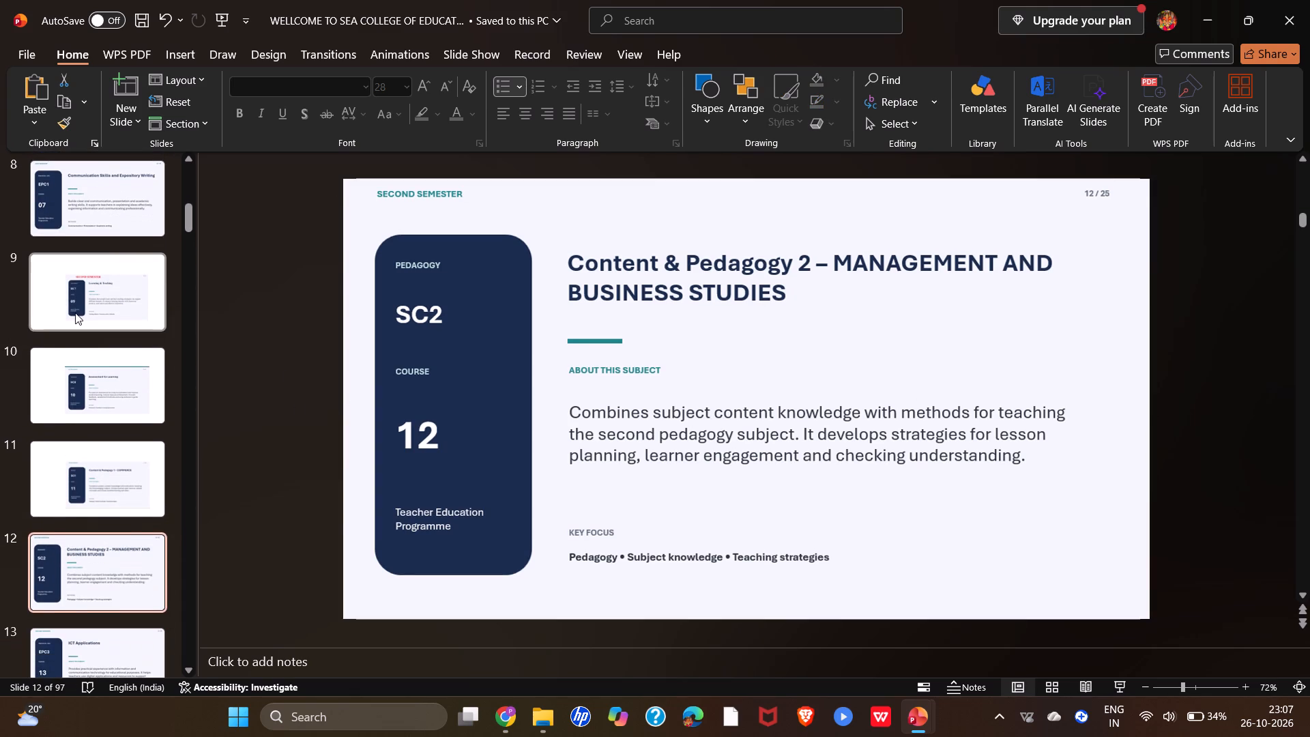
click(75, 313)
click(600, 386)
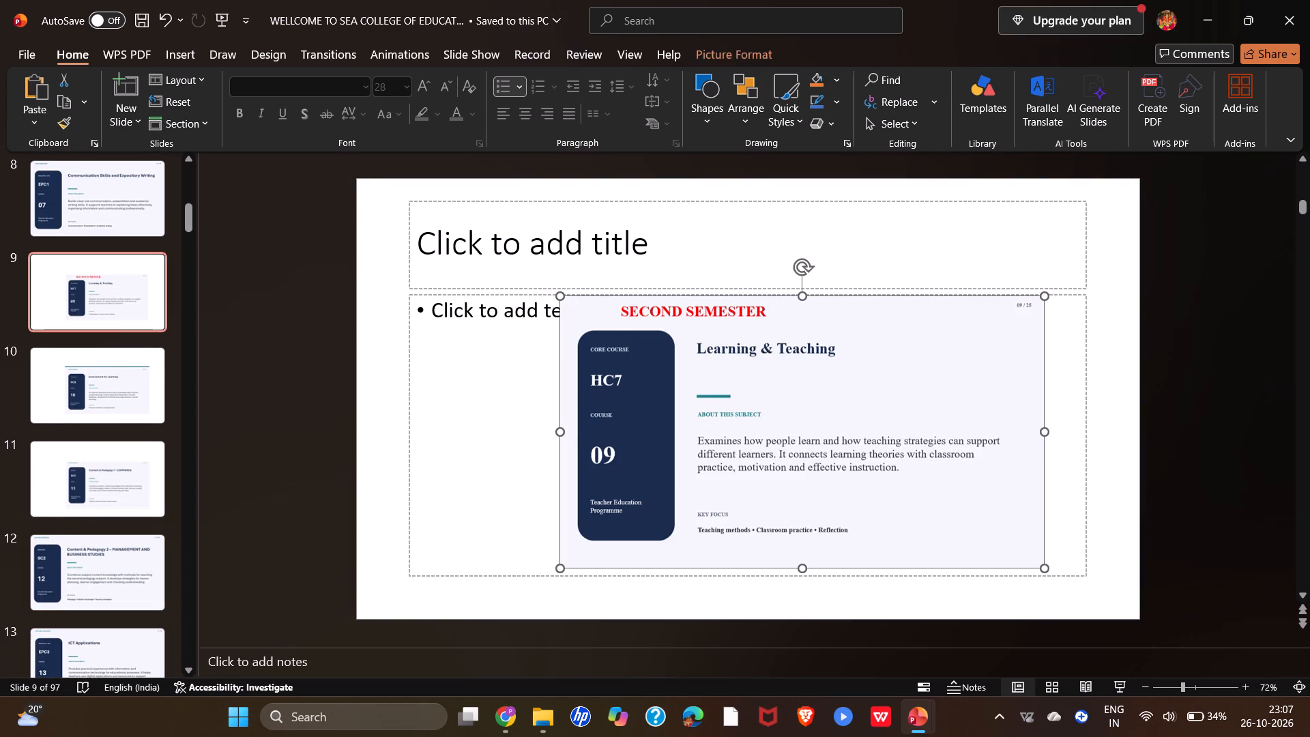
drag(557, 293, 420, 186)
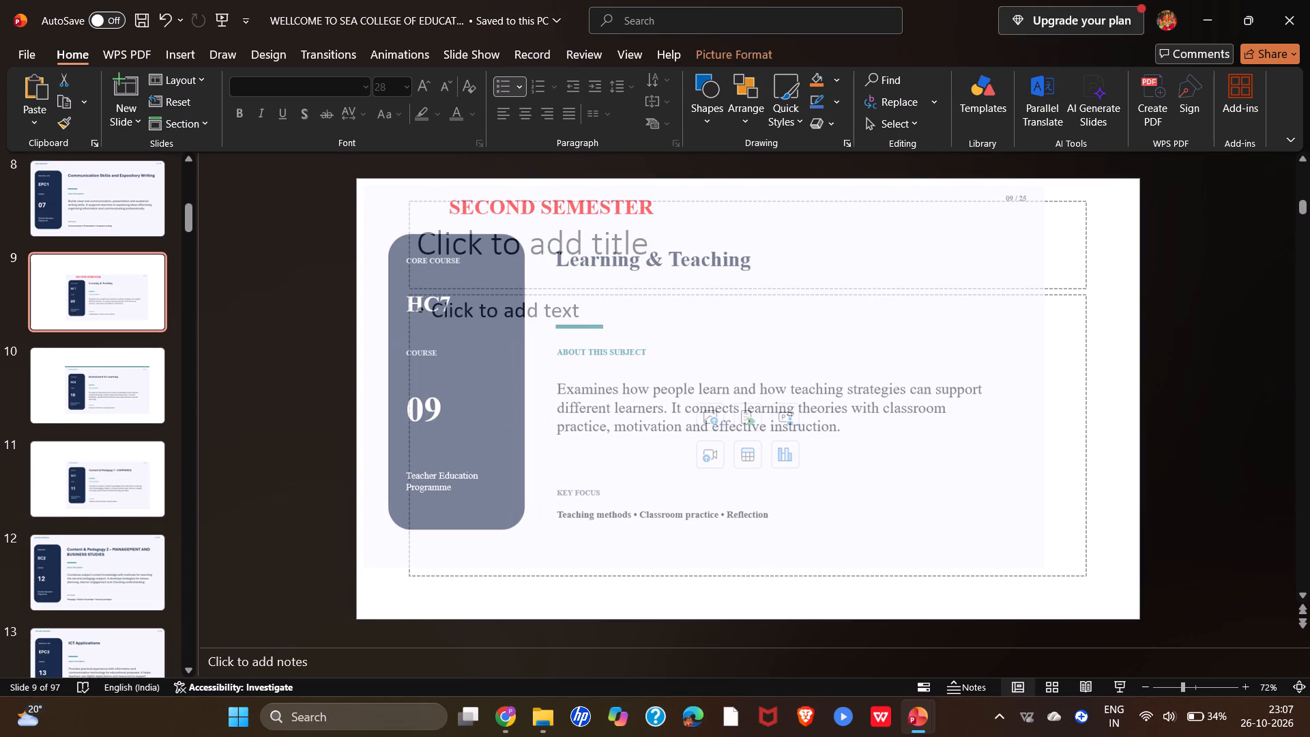
drag(420, 186, 417, 182)
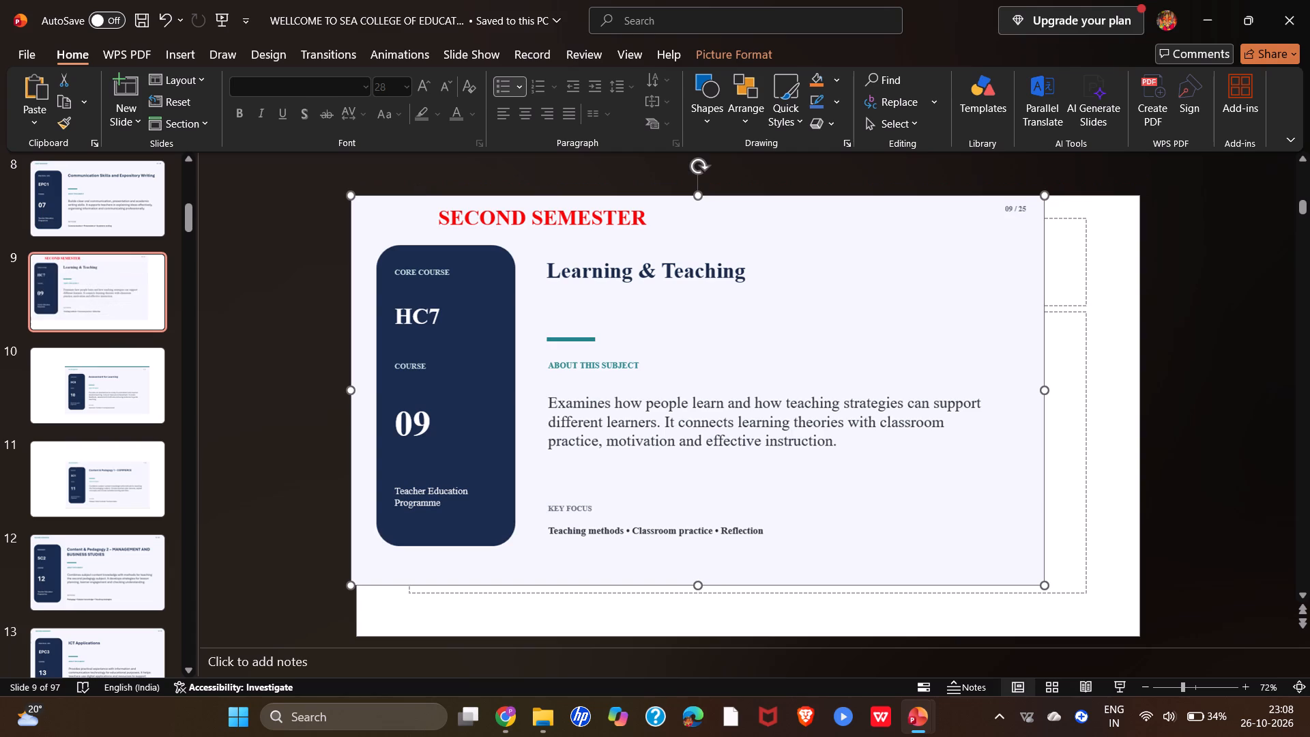
drag(1043, 589, 1122, 639)
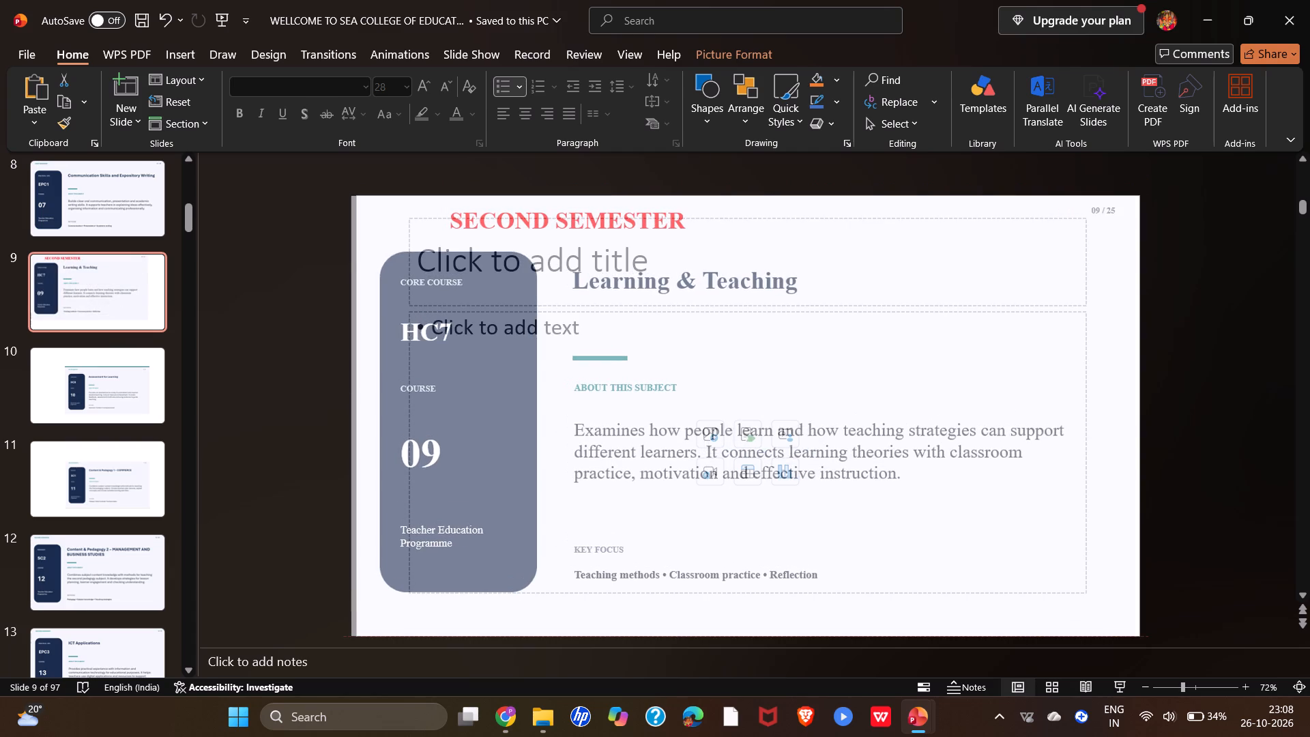
drag(1122, 639, 1141, 643)
click(317, 516)
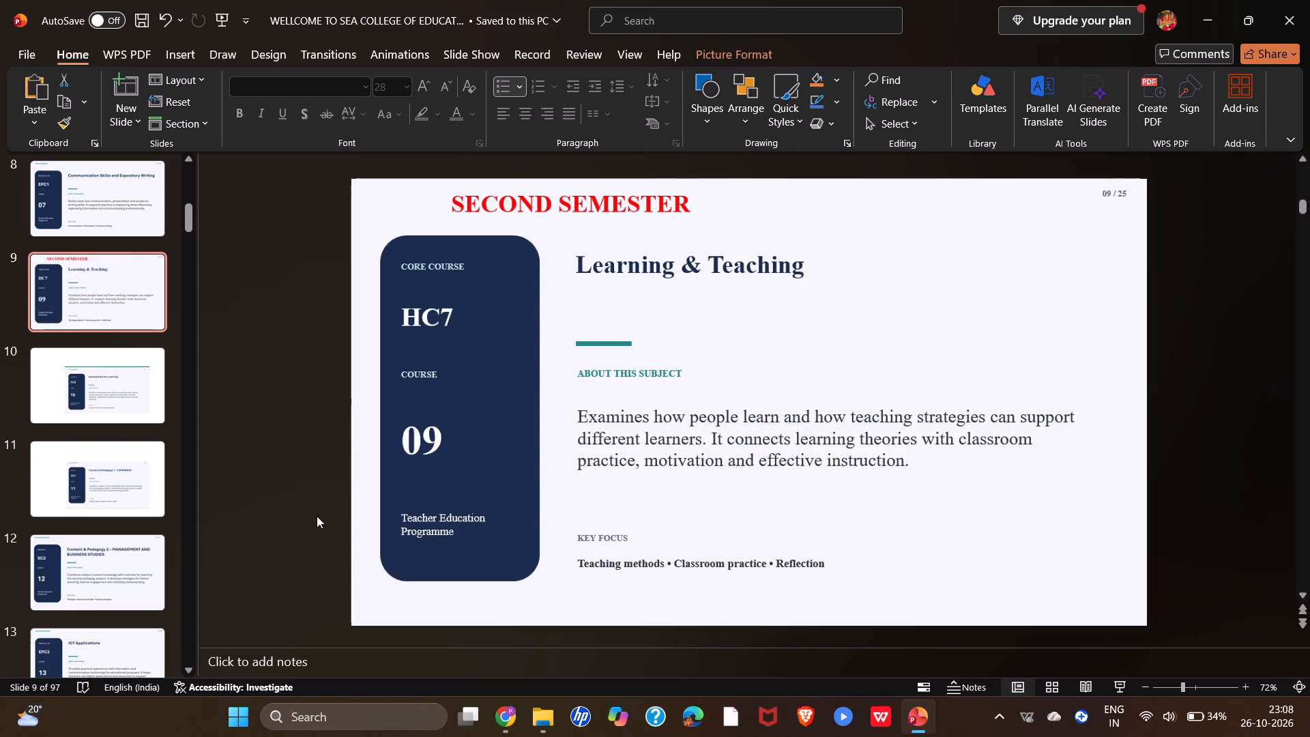
Enlarge the cropped "Assessment for Learning" picture on slide 10 to cover the whole slide.
click(153, 400)
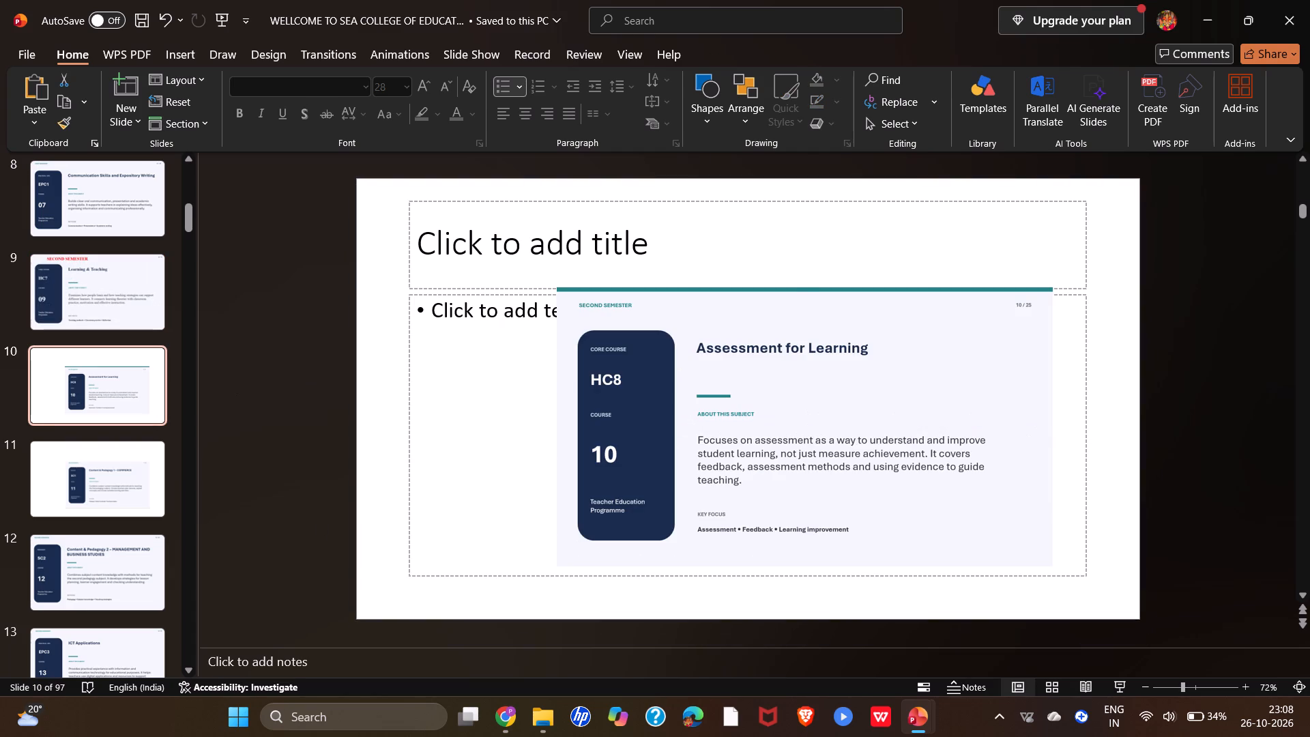
click(673, 411)
drag(559, 288, 418, 203)
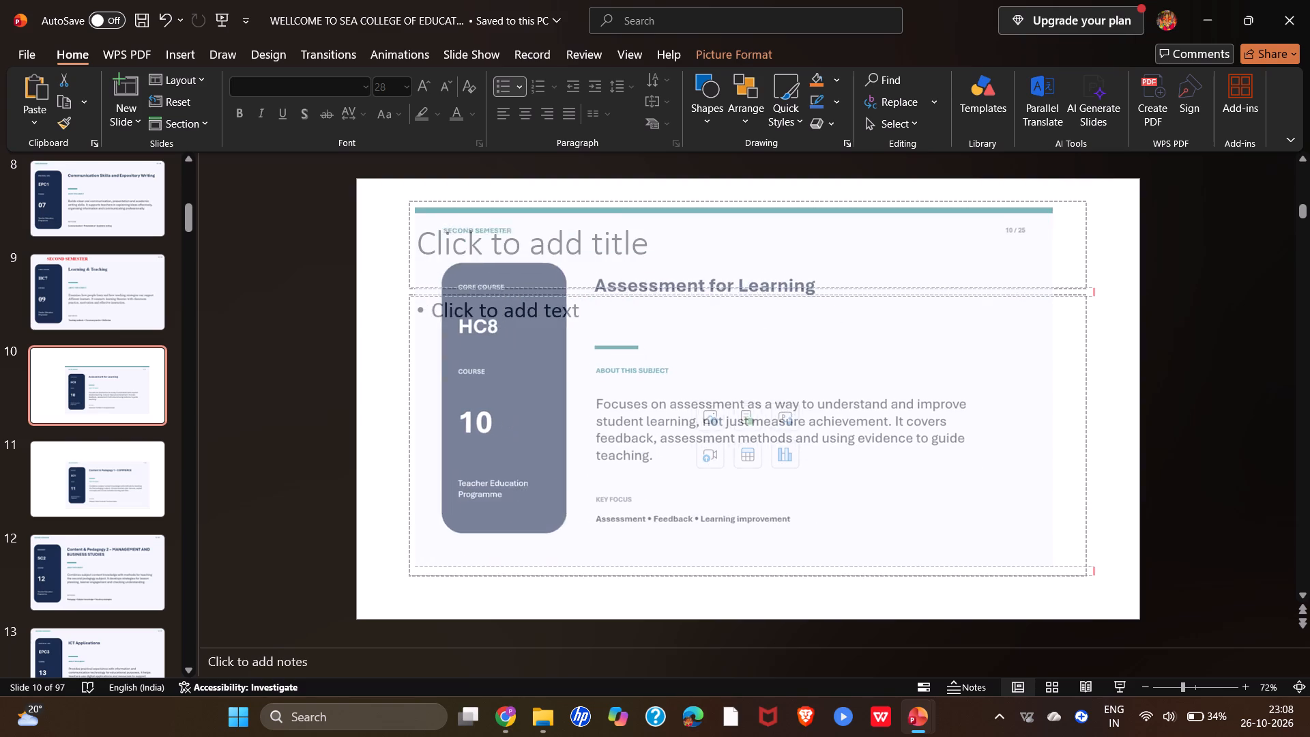
drag(418, 203, 390, 174)
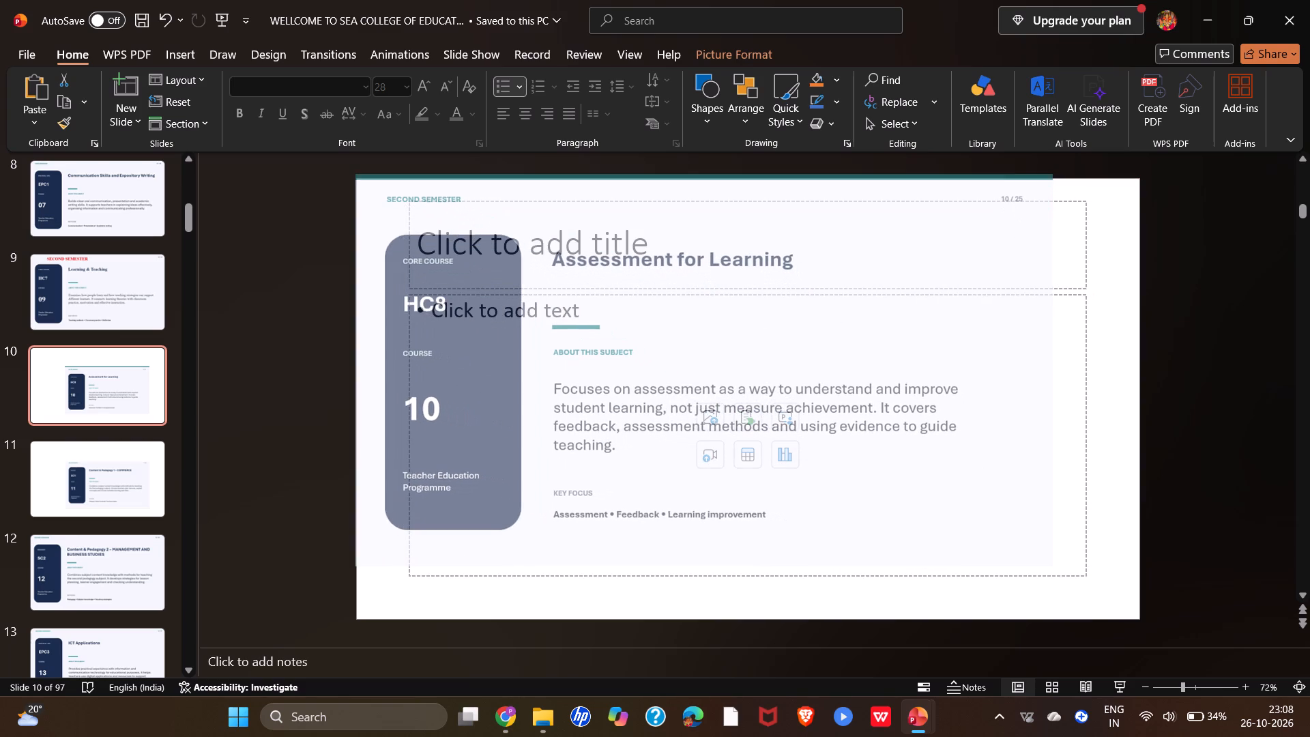
drag(390, 174, 388, 169)
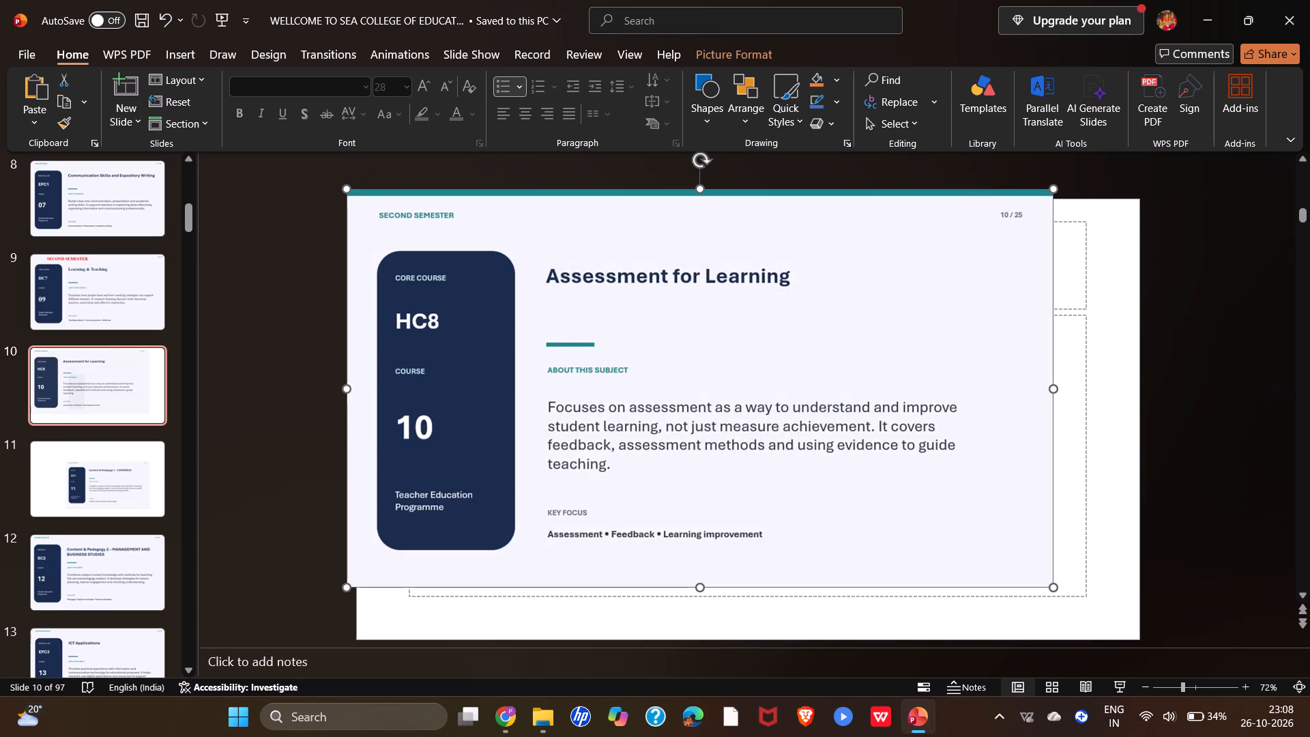
drag(1053, 584, 1152, 640)
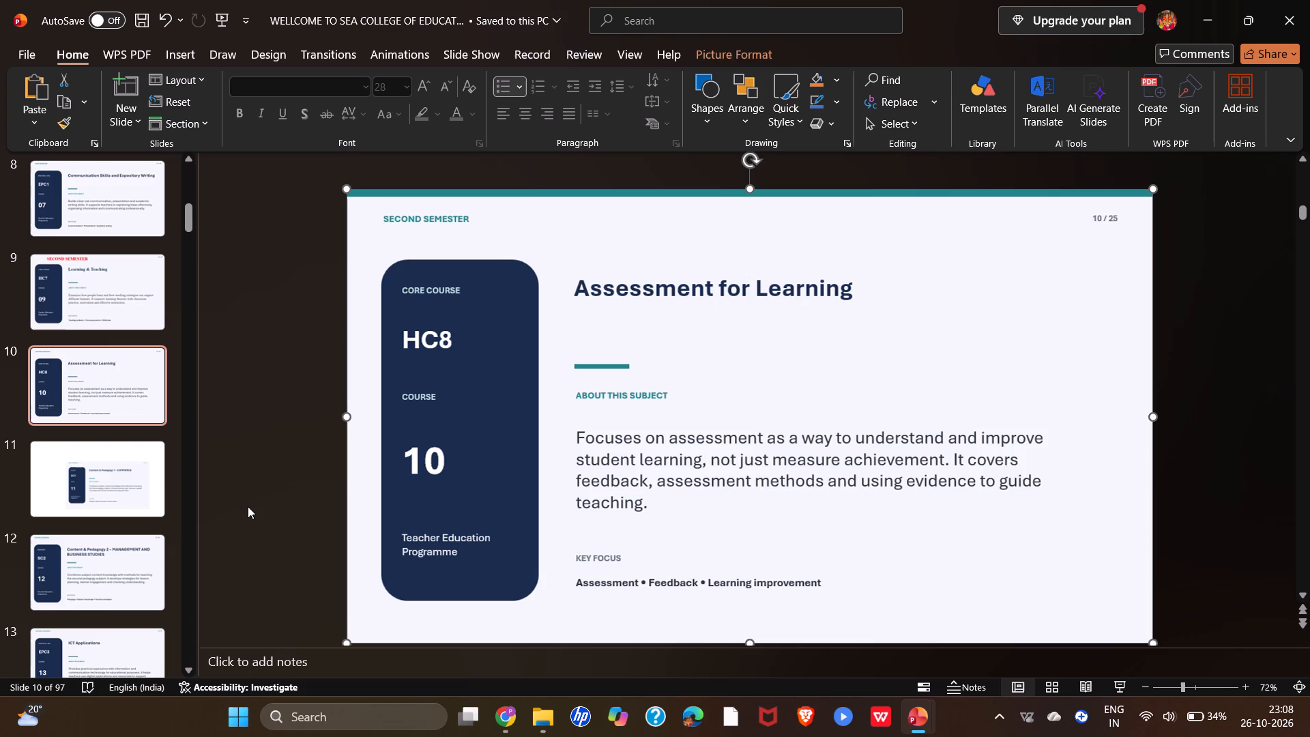
click(248, 506)
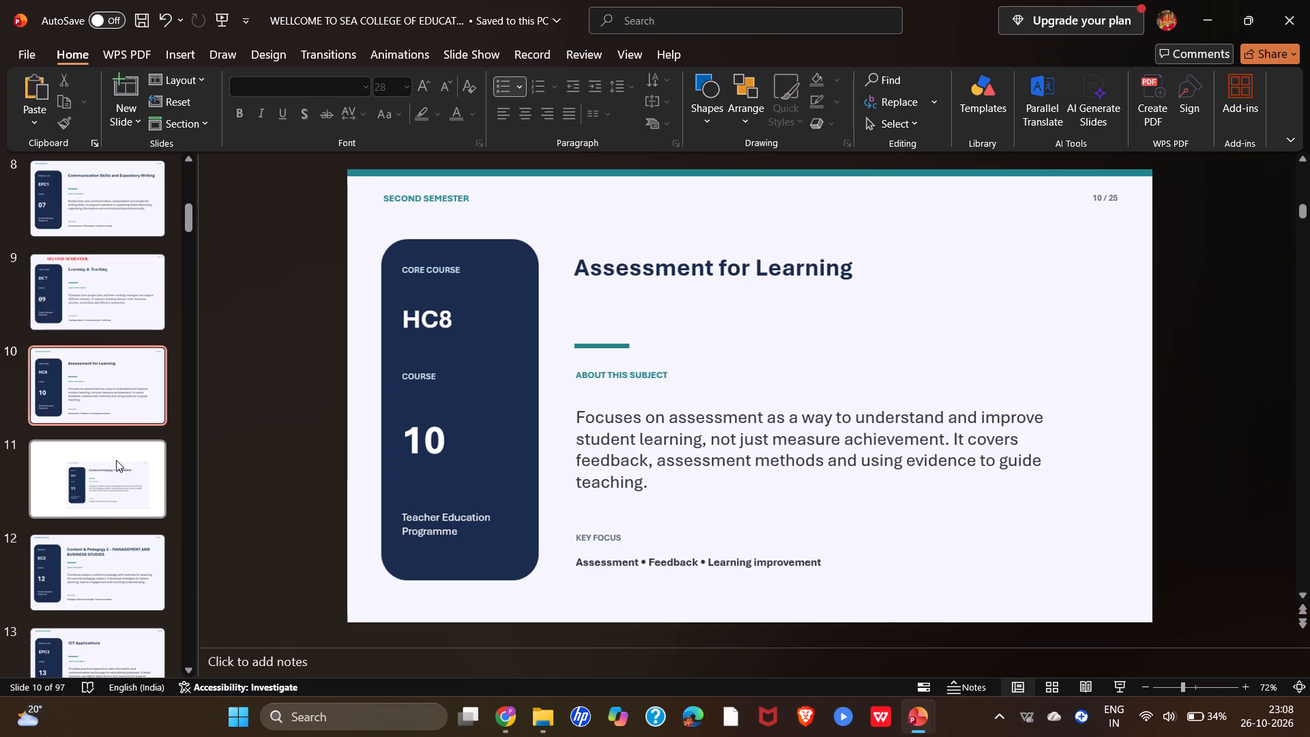
Enlarge the cropped "Content & Pedagogy 1 – COMMERCE" picture on slide 11 to cover the whole slide.
click(116, 460)
click(708, 403)
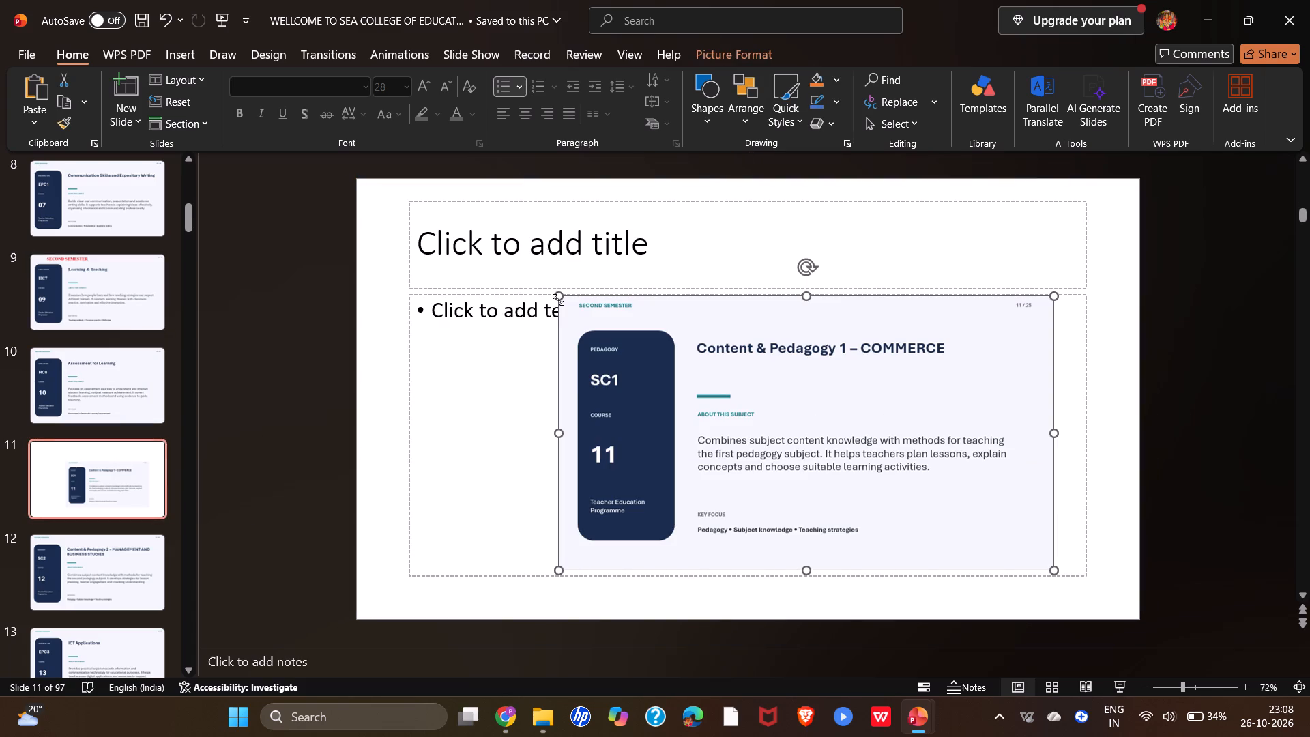
drag(558, 300, 431, 182)
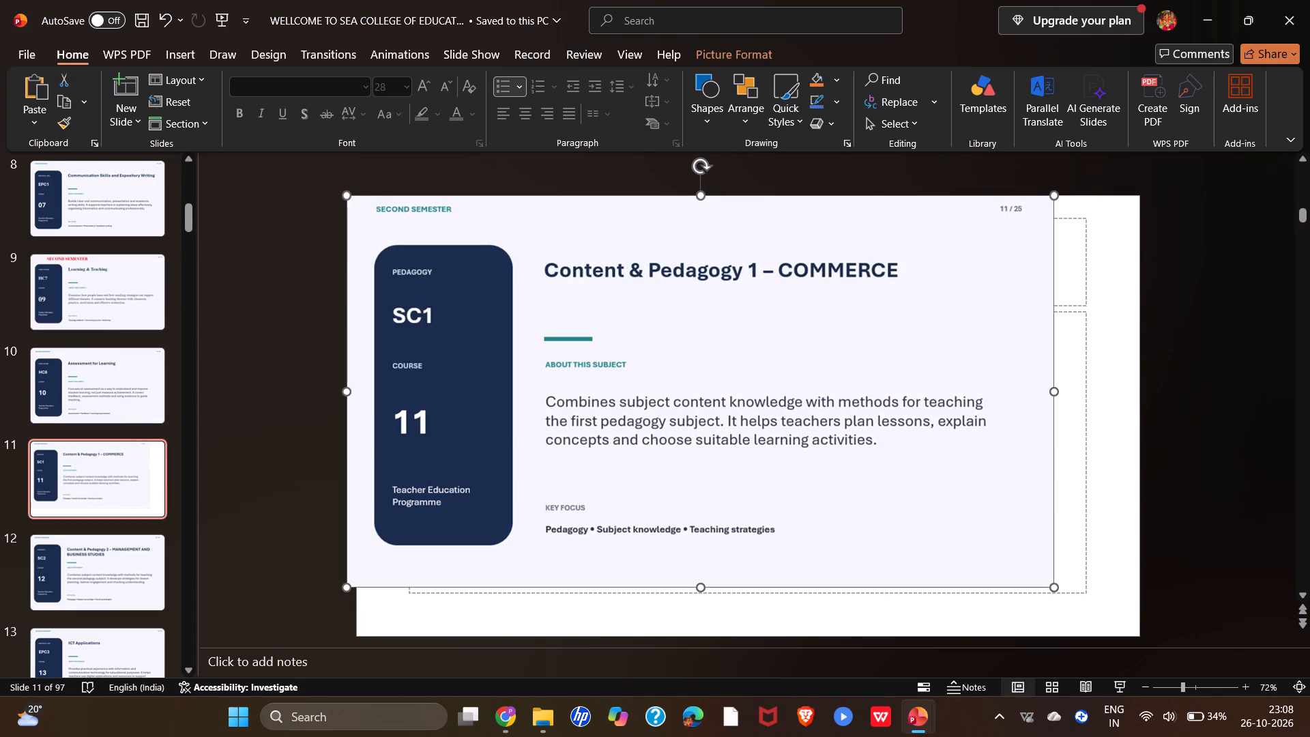
drag(1054, 583, 1146, 641)
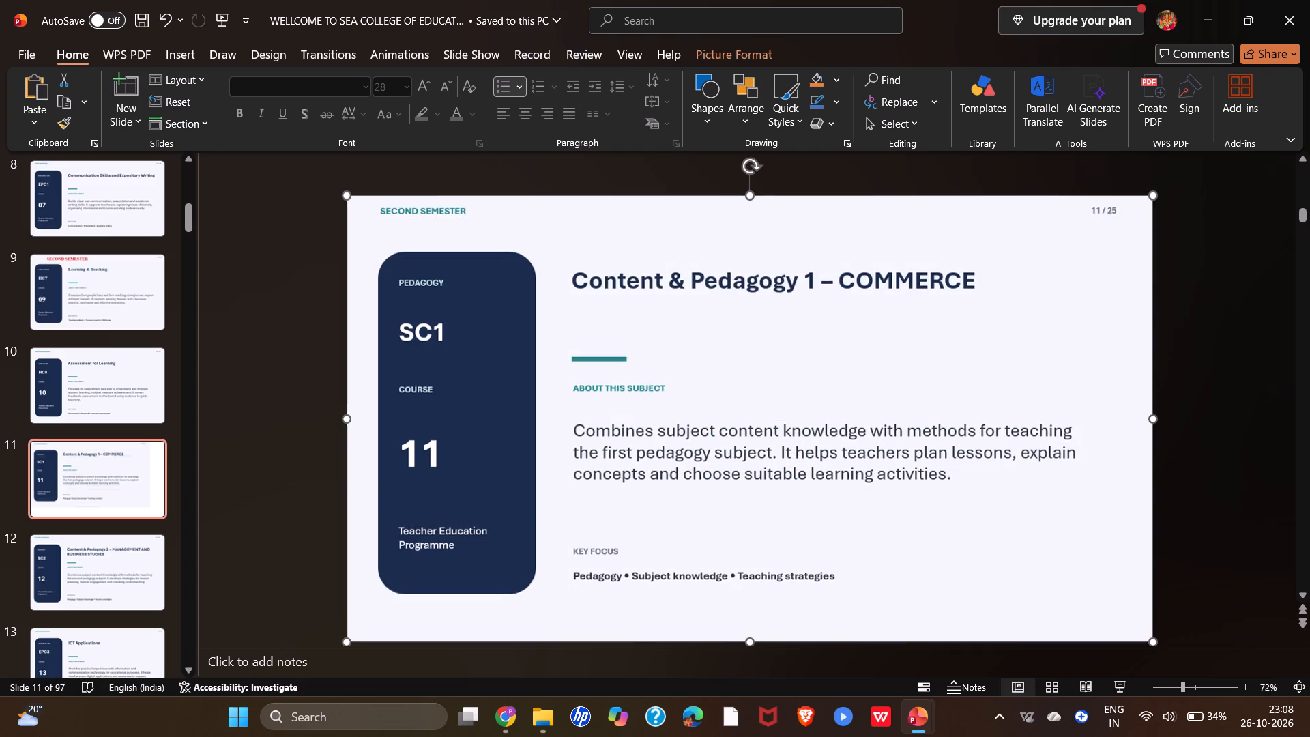
click(1223, 475)
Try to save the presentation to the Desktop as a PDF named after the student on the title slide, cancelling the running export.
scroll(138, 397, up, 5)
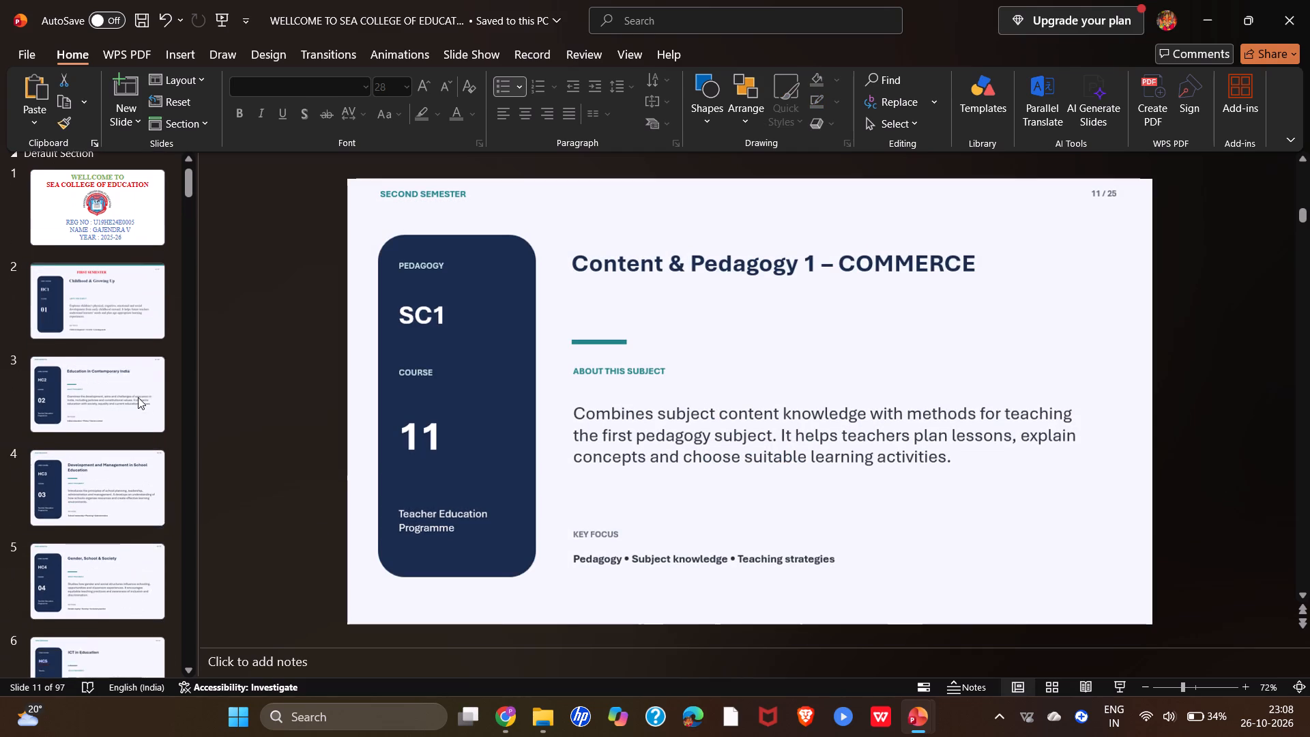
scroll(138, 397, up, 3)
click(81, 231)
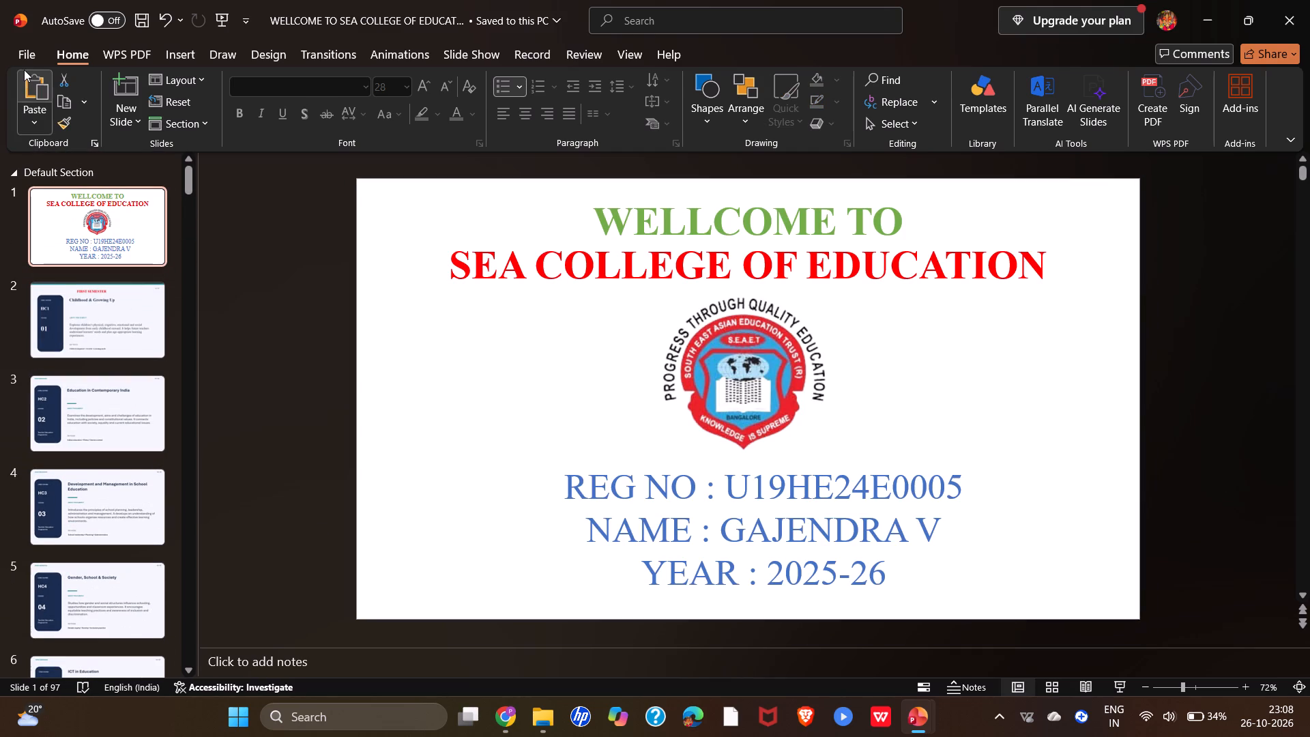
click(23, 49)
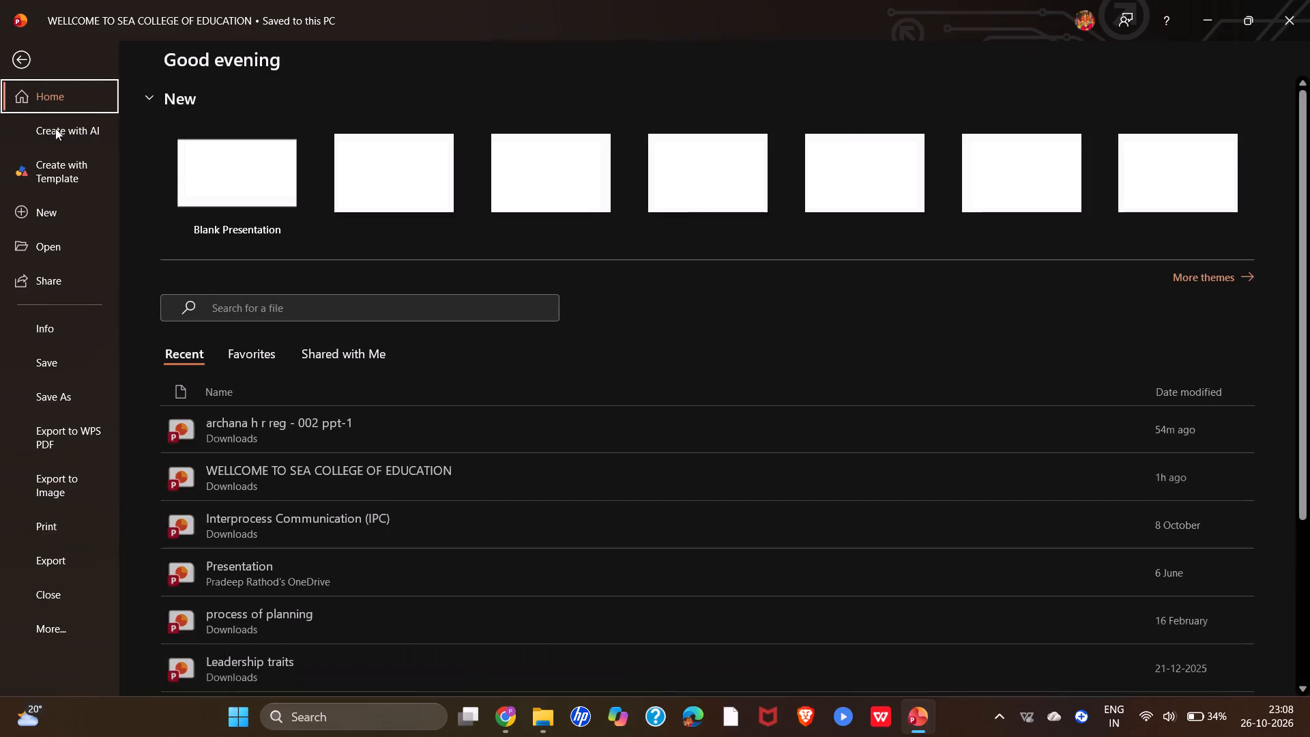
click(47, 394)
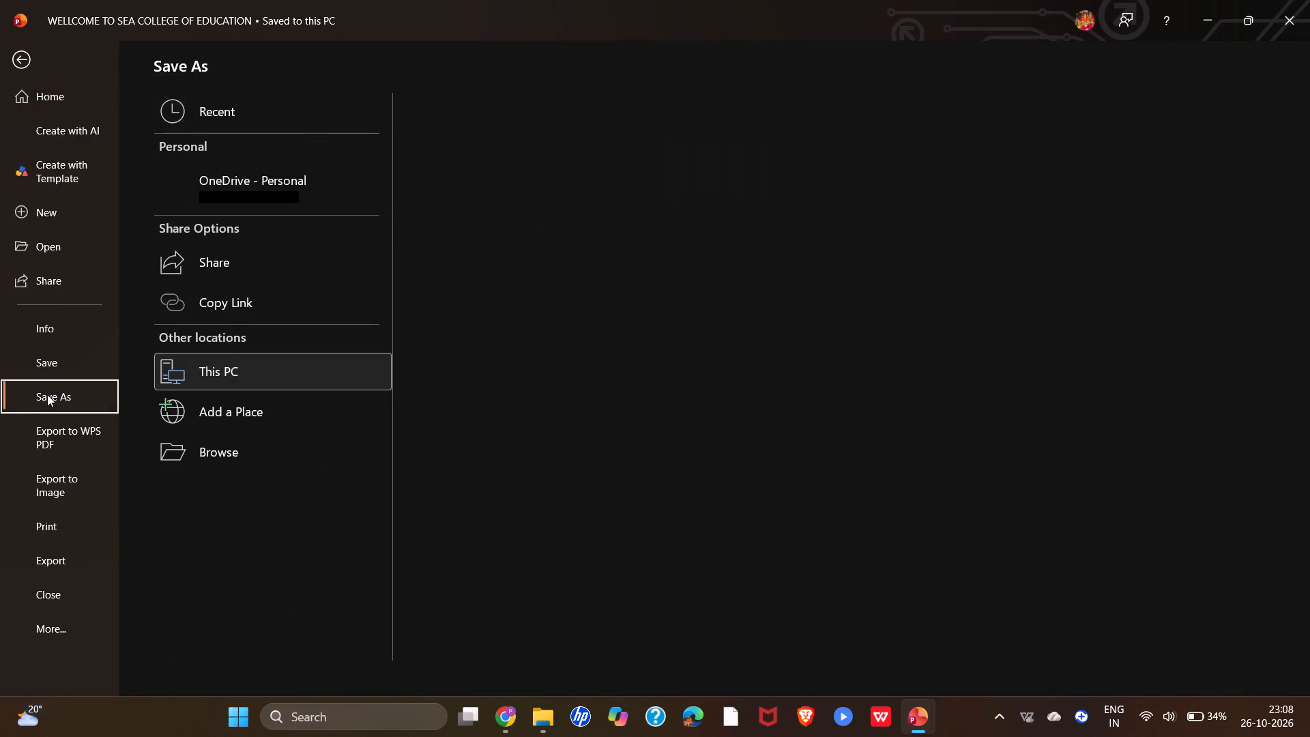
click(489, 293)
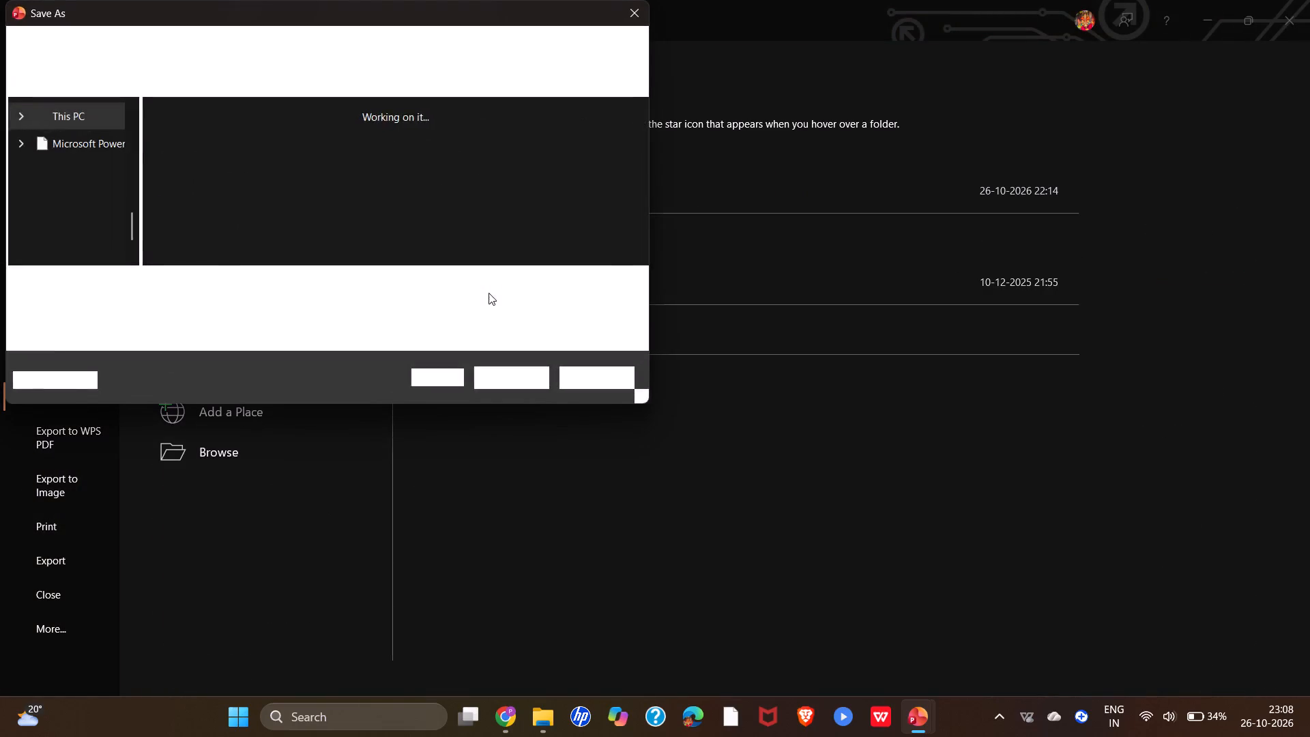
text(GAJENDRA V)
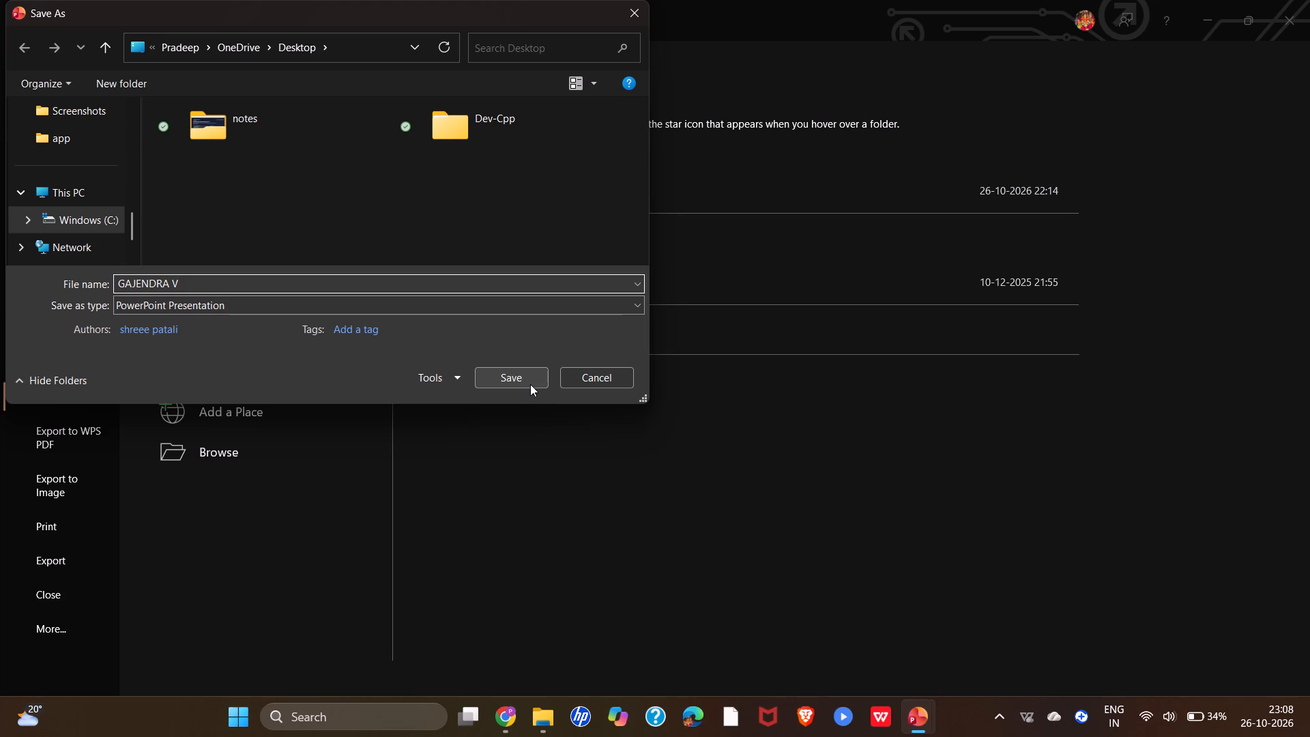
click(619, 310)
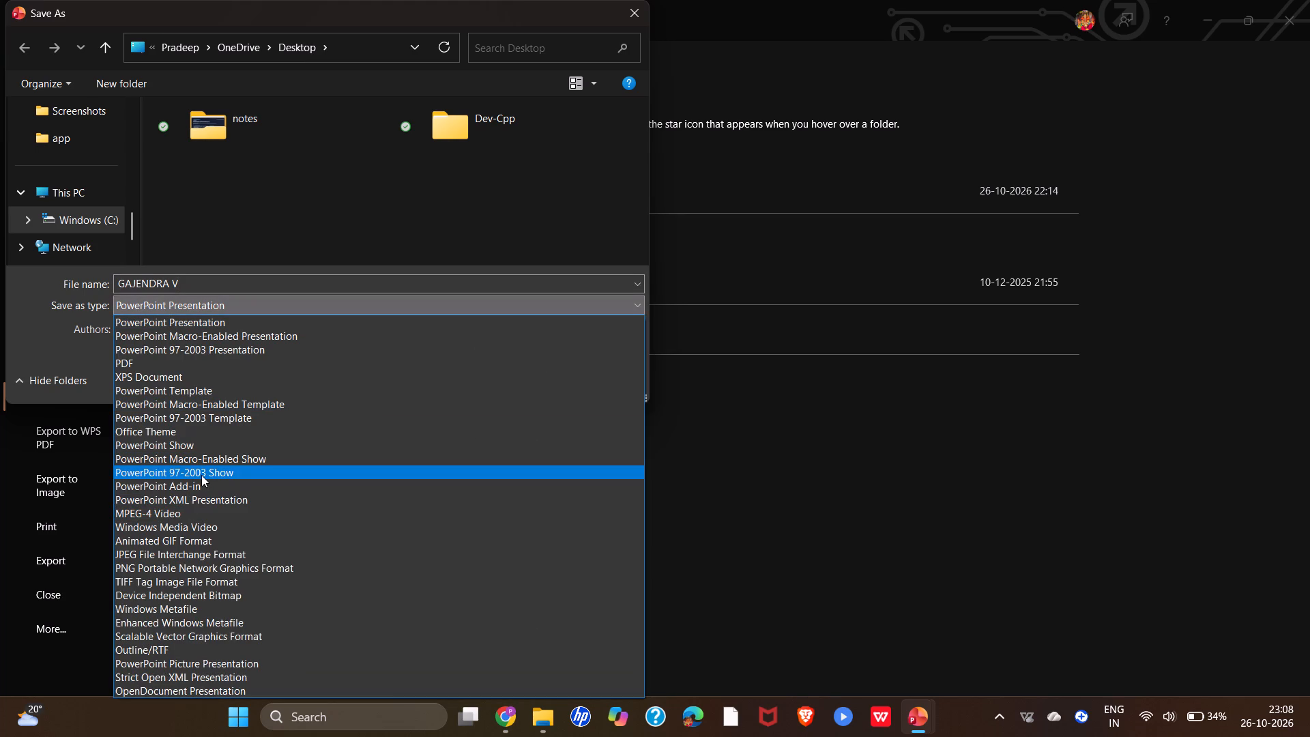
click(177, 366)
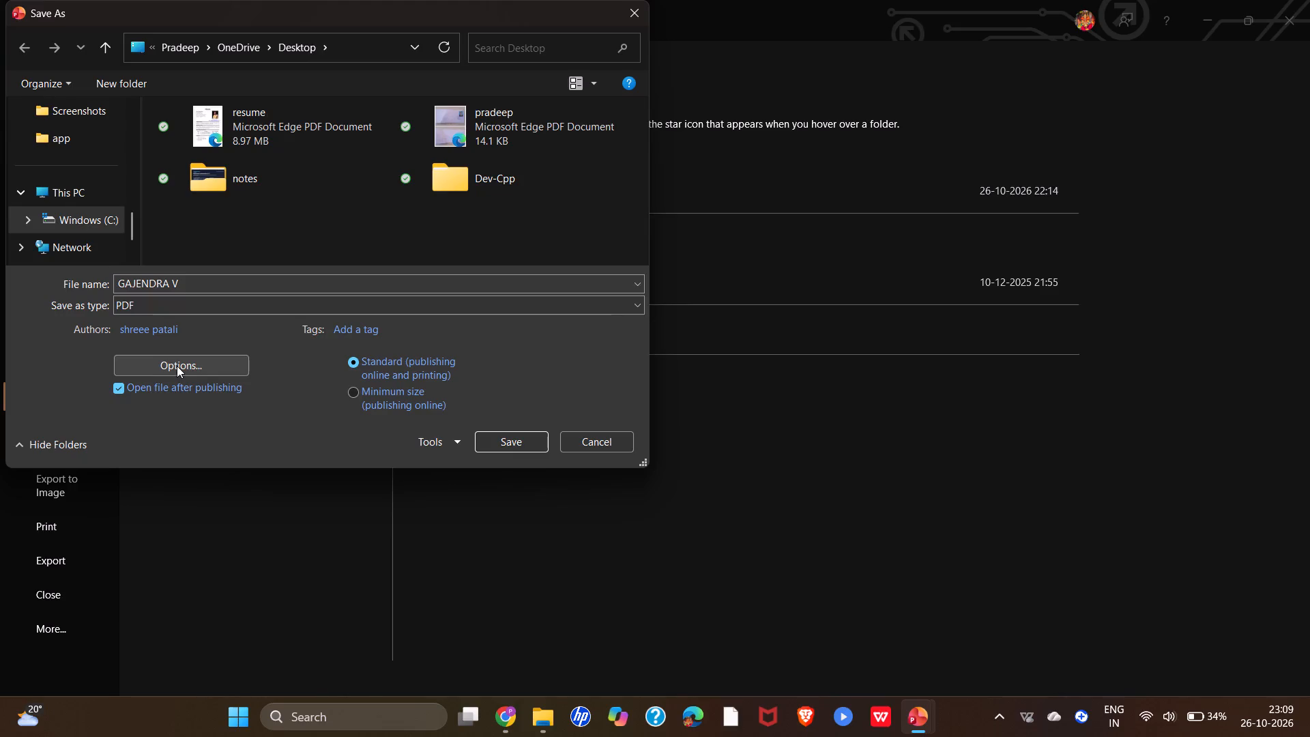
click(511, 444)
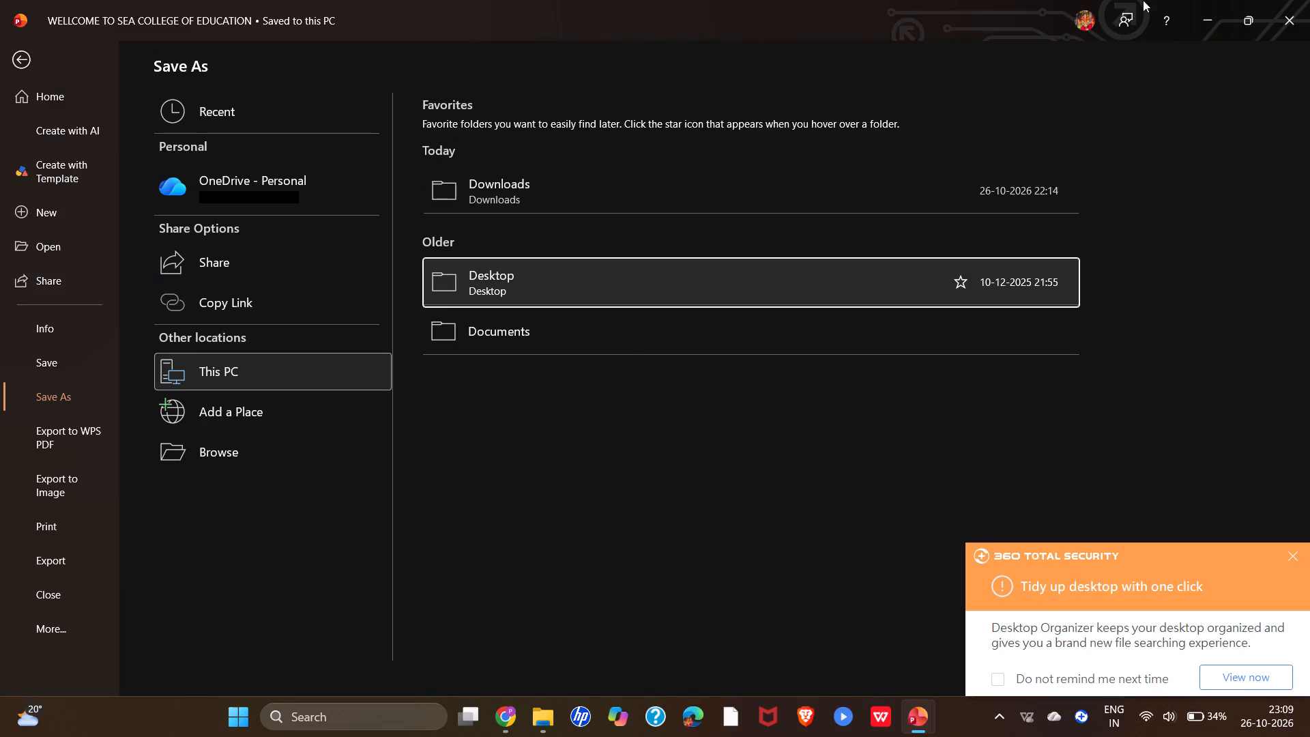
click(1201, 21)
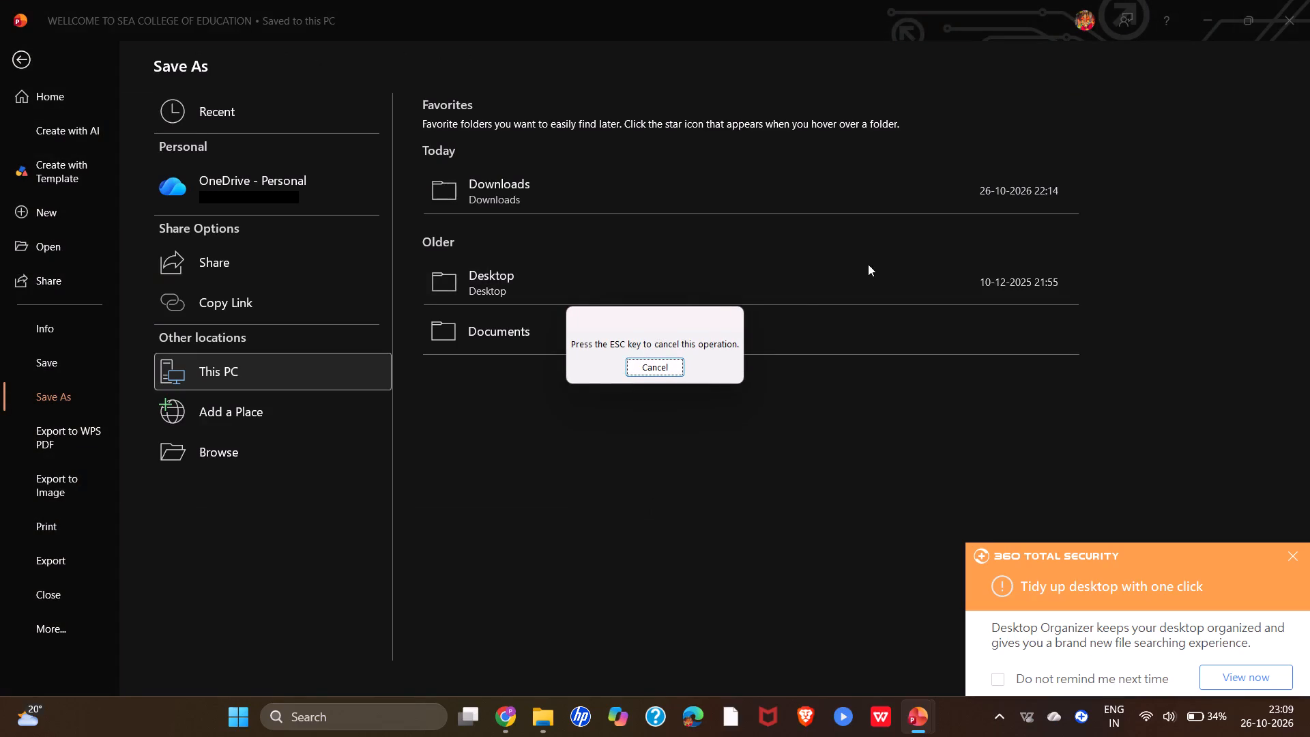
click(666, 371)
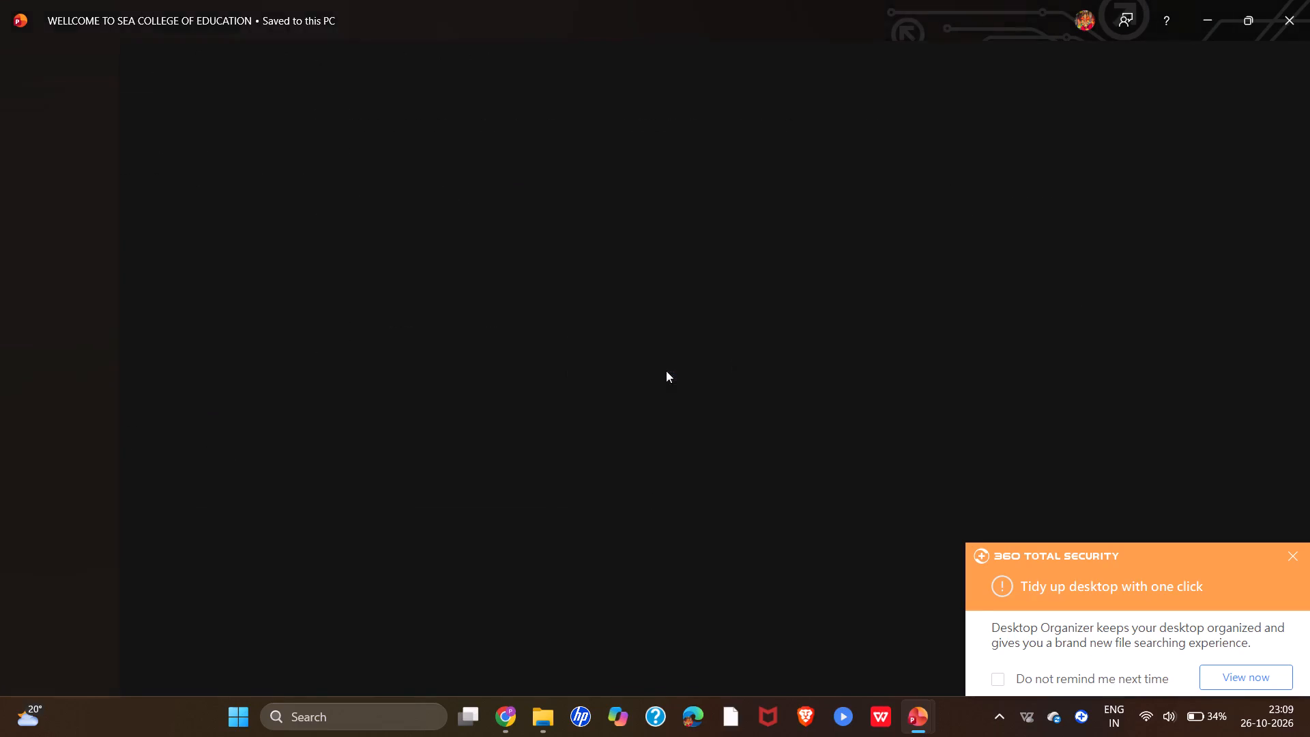
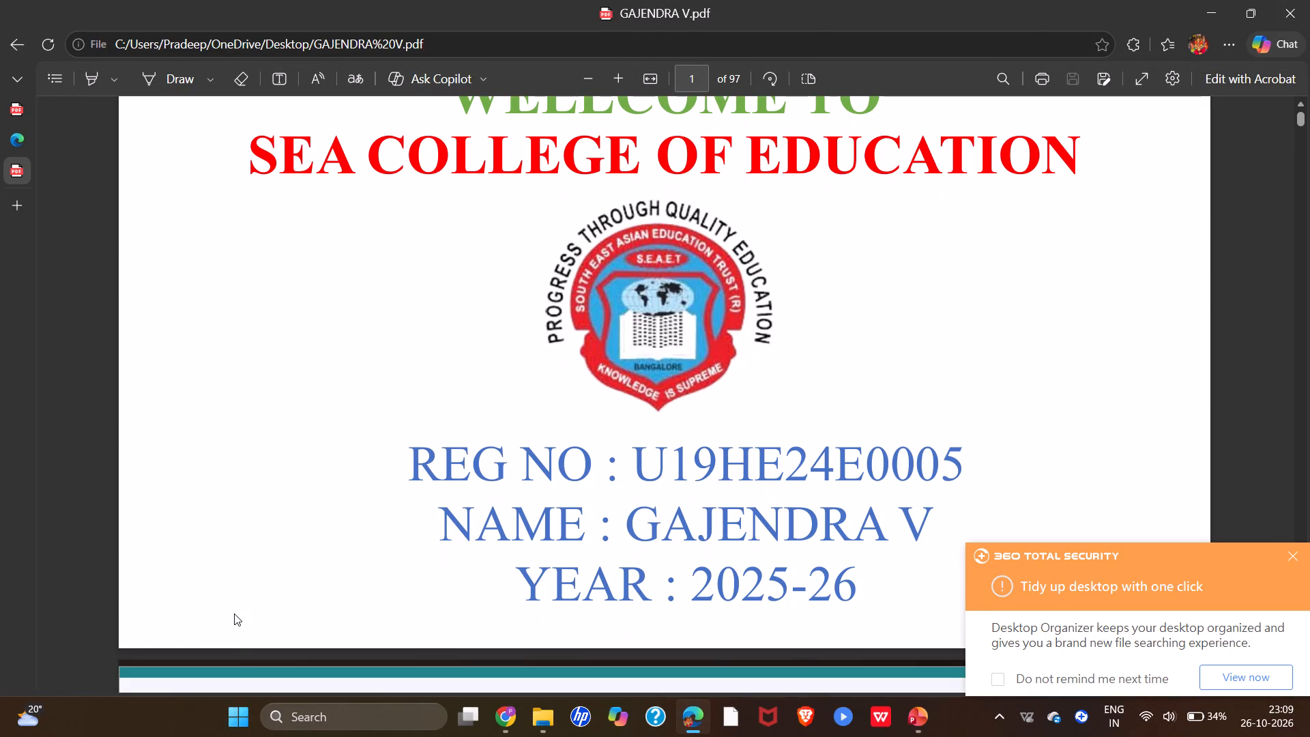
Review the opening pages of the student's PDF, from the title page through the first-semester course pages to "ICT in Education".
key(Down)
key(Down)
key(Down)
key(Down)
key(Down)
key(Down)
key(Down)
key(Down)
key(Down)
key(Down)
key(Down)
key(Down)
key(Down)
key(Down)
key(Down)
key(Down)
key(Down)
key(Down)
key(Down)
key(Down)
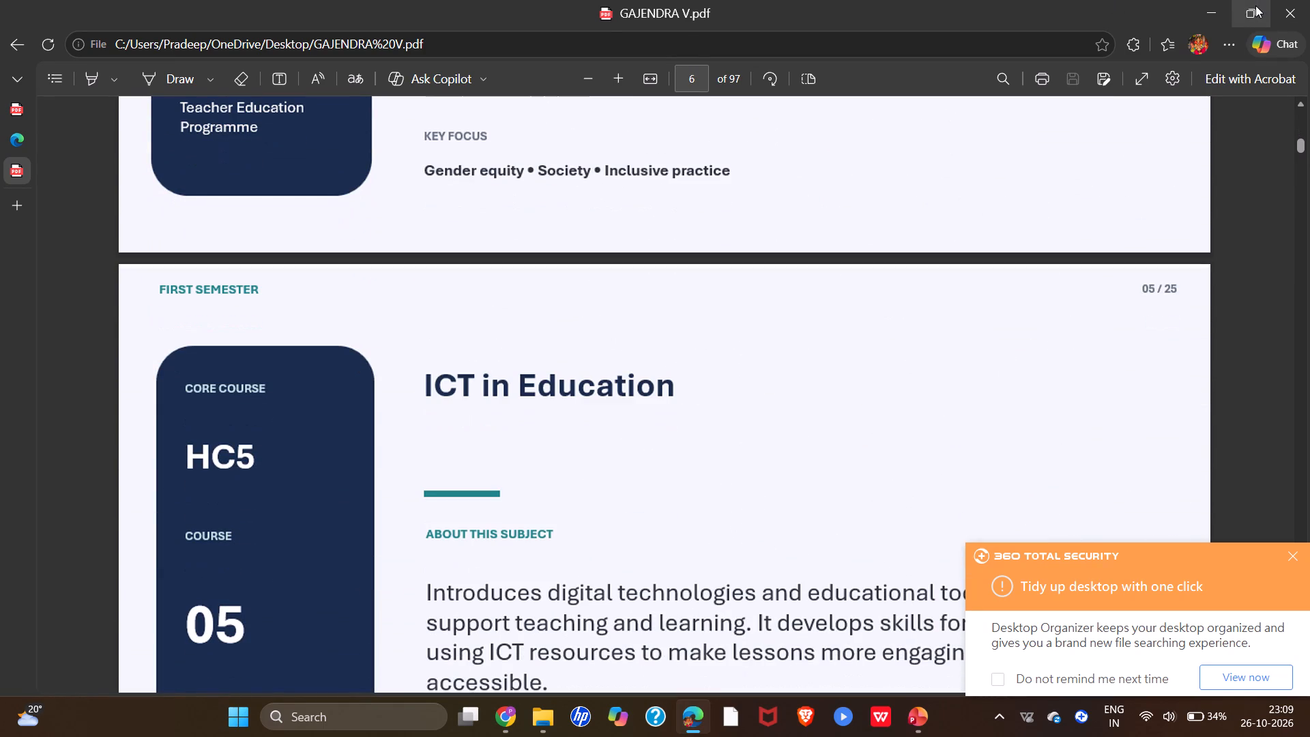
Close the browser window showing the student's PDF, returning to the desktop.
click(1309, 0)
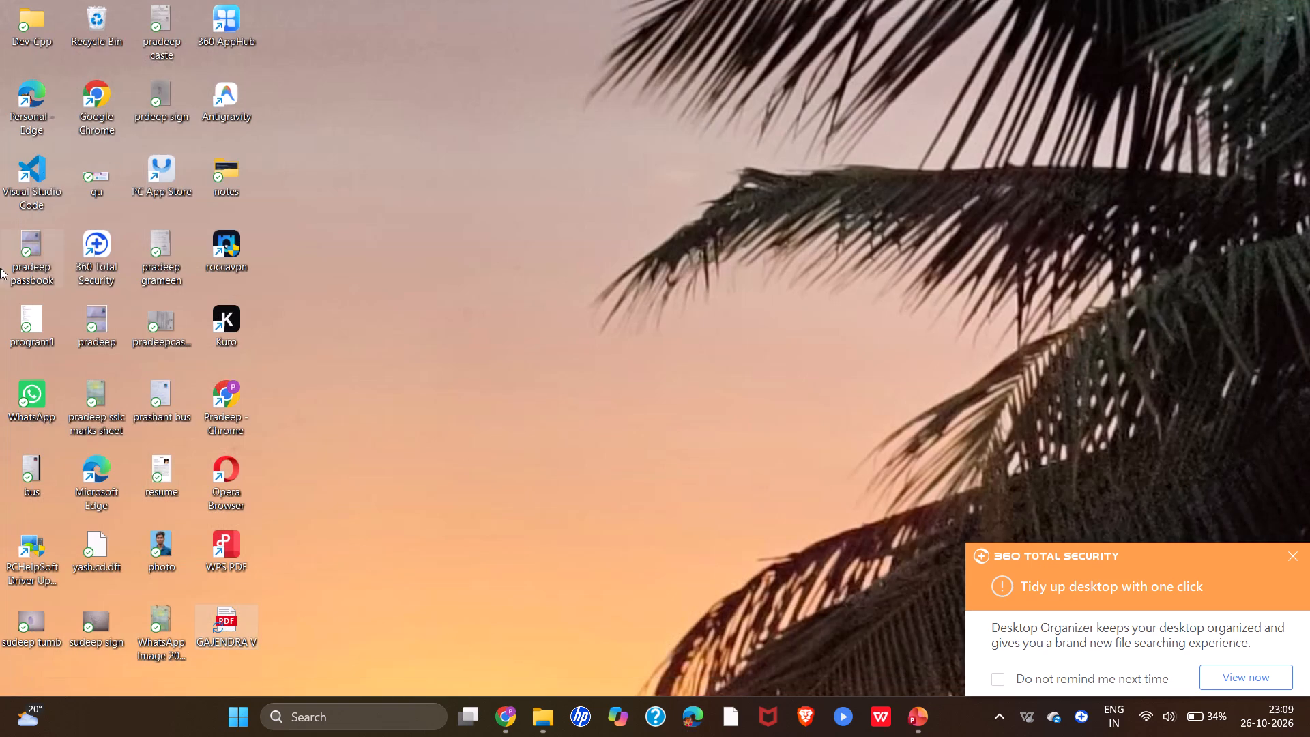
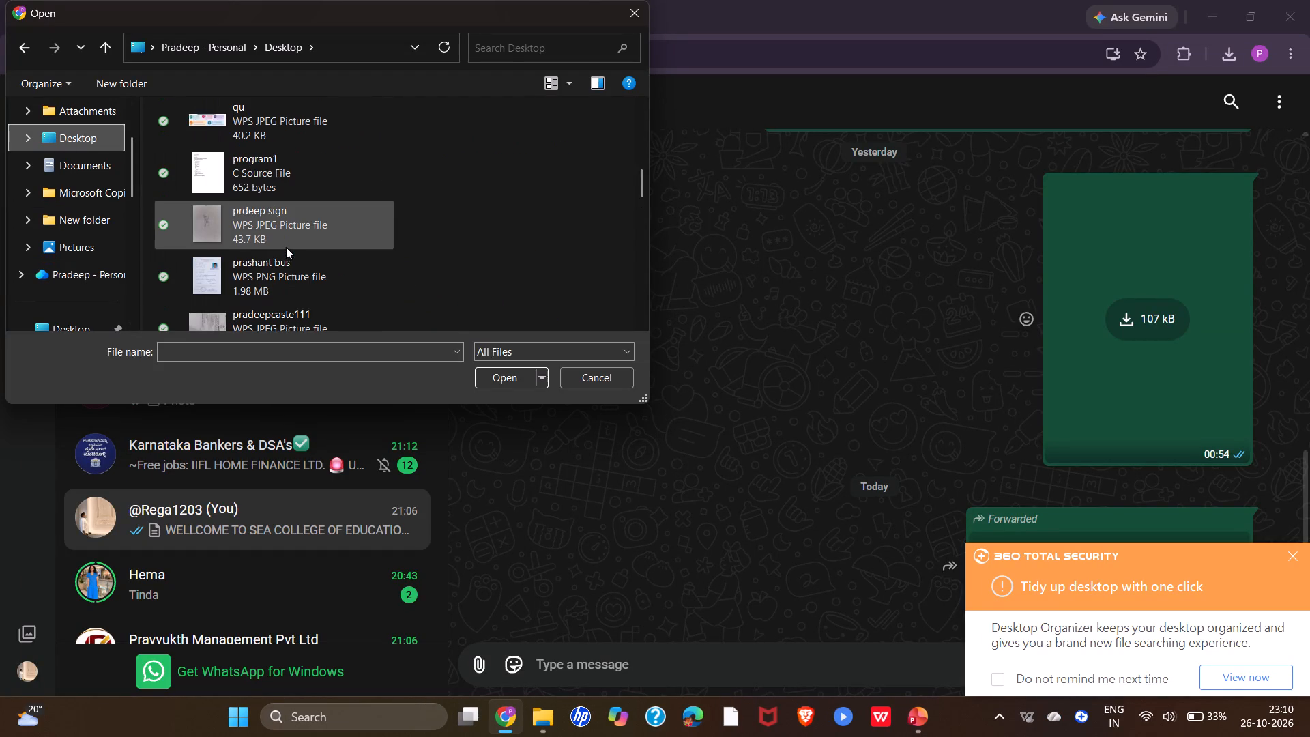
Choose the student's exported PDF on the Desktop as the document to attach to the self-chat in WhatsApp.
scroll(286, 247, up, 2)
scroll(286, 247, down, 1)
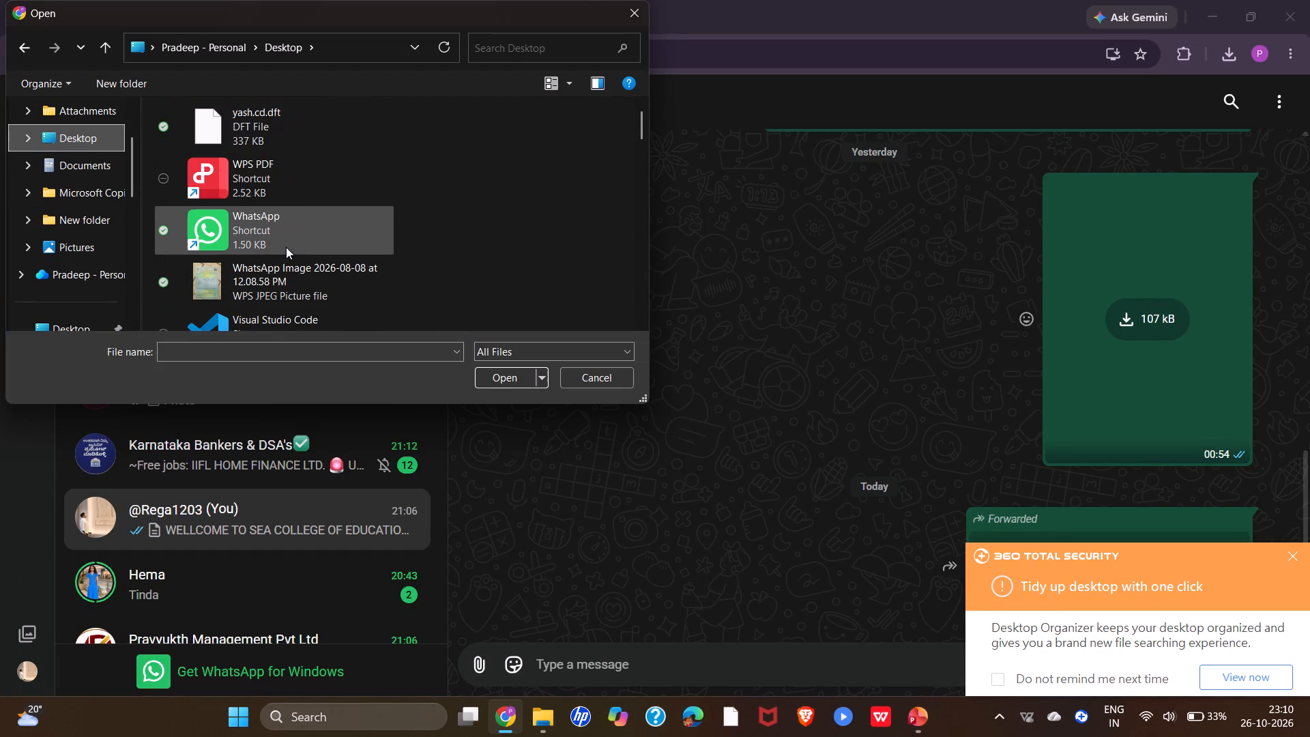
scroll(286, 247, down, 1)
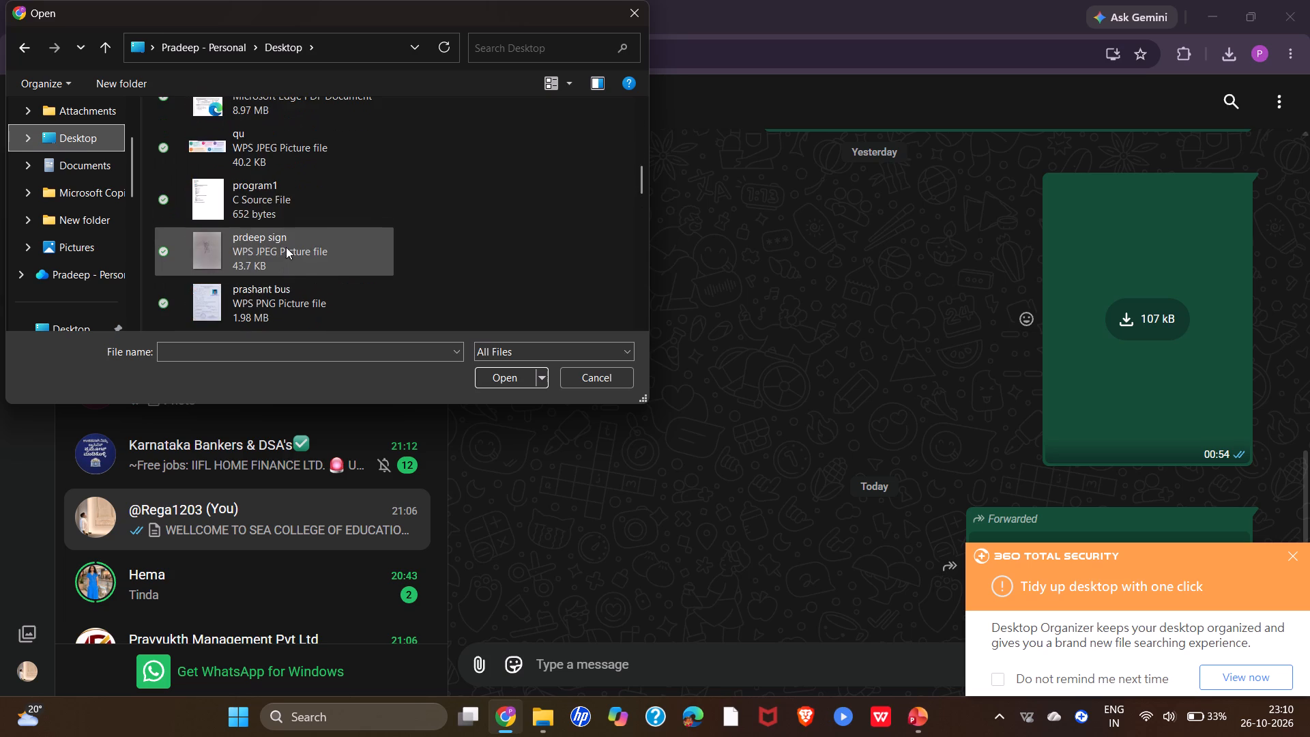
scroll(286, 247, down, 2)
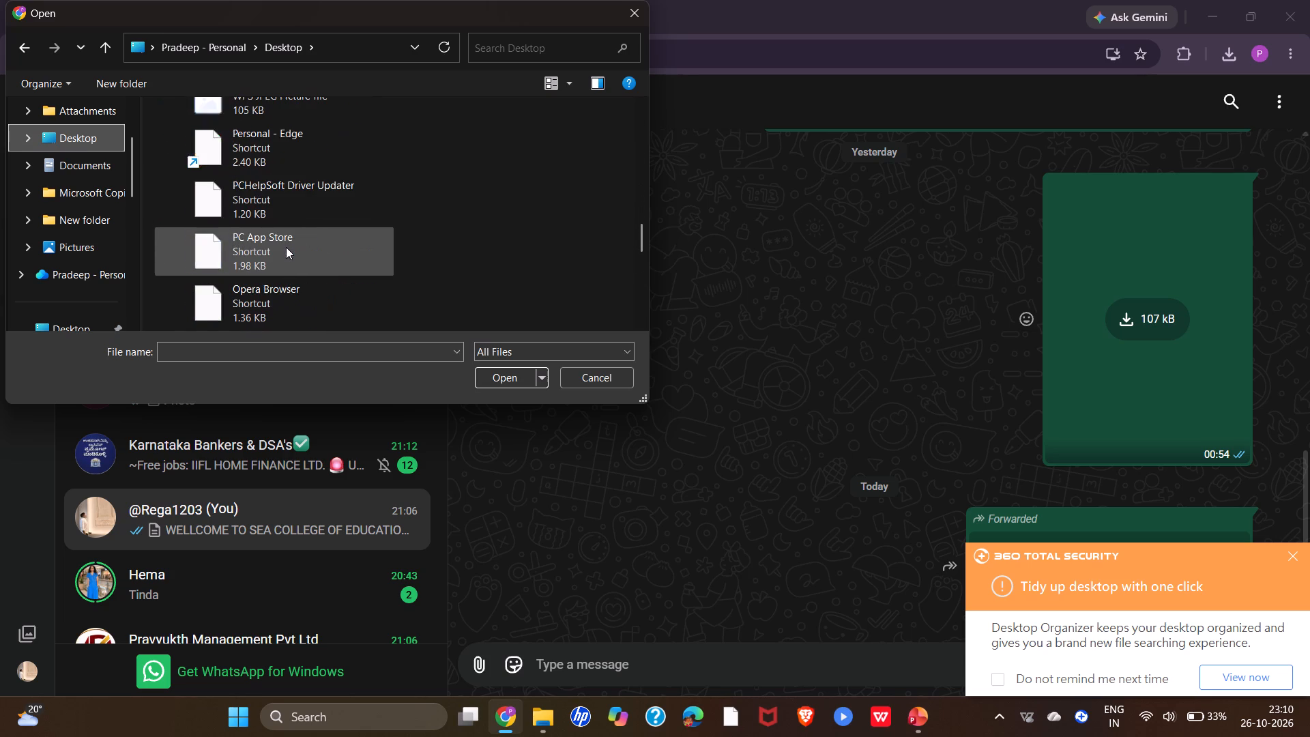
scroll(286, 247, down, 1)
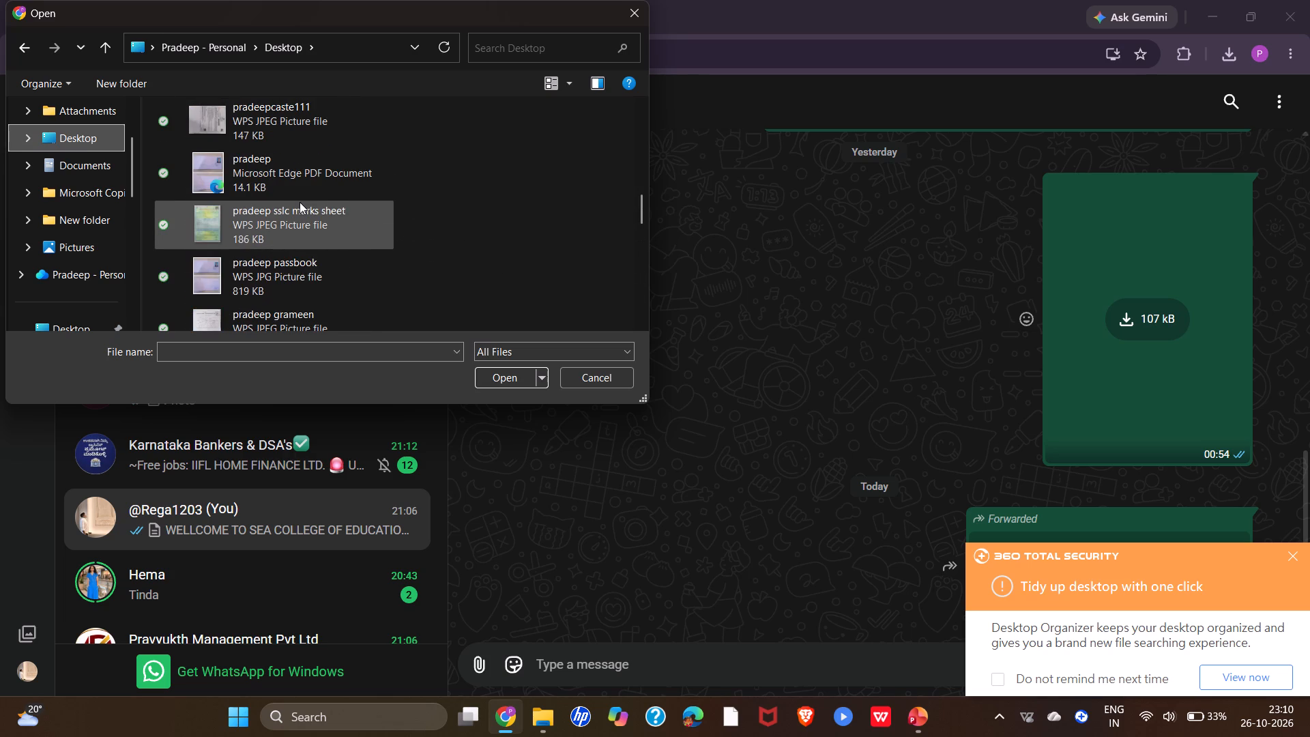
click(300, 202)
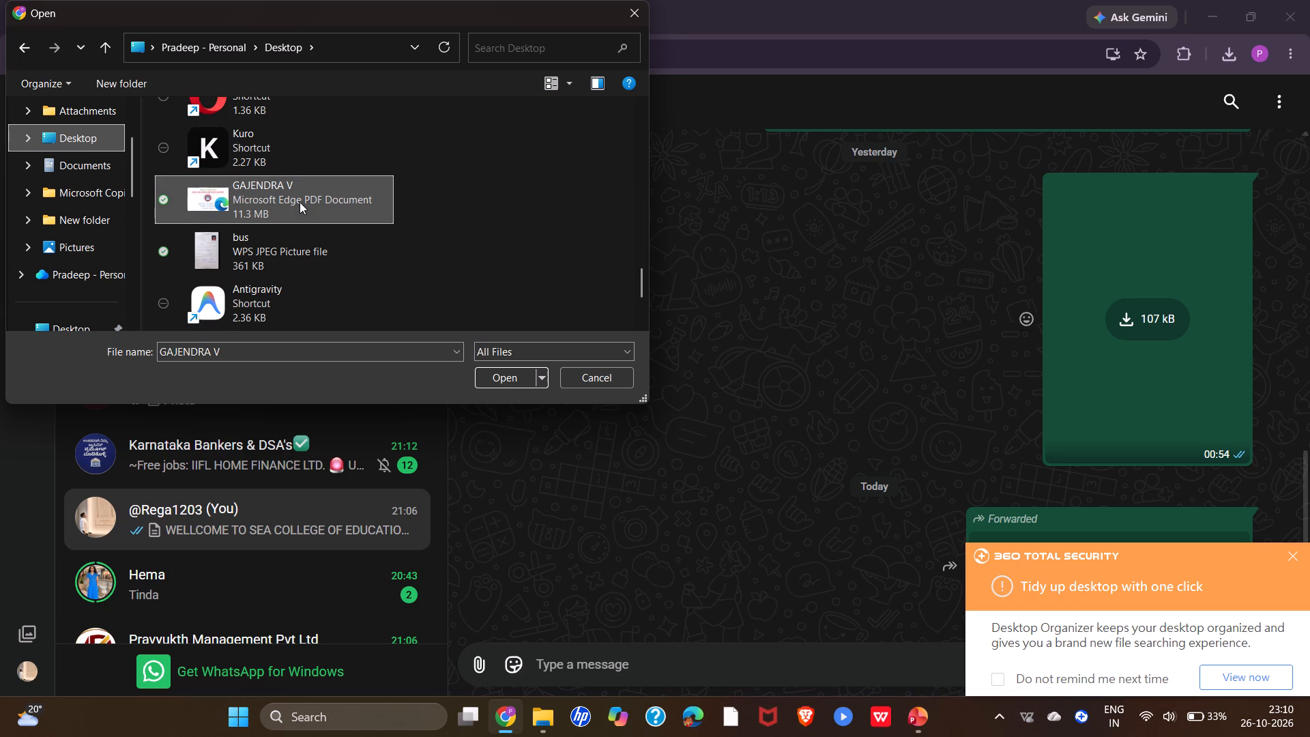